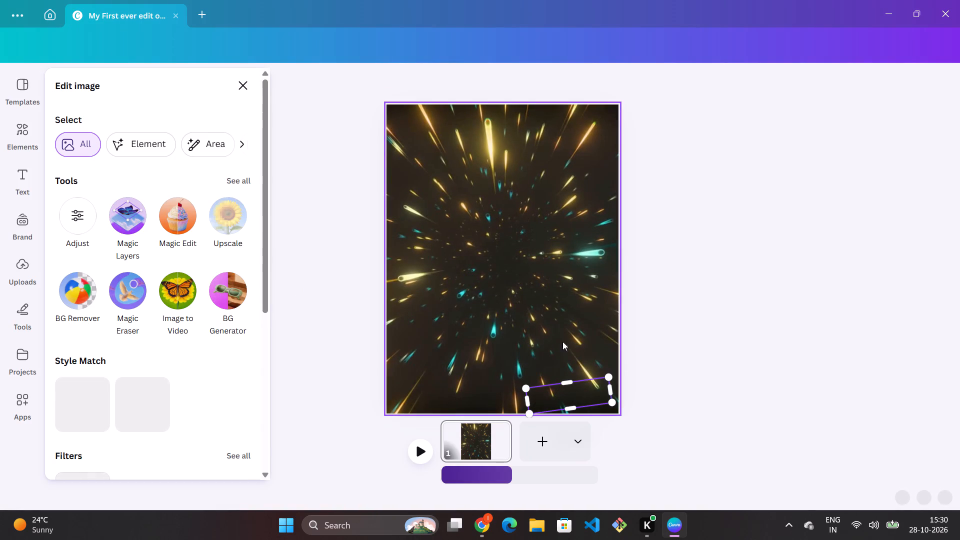
# Select the background video on the page and scrub its playback back to the beginning.
pyautogui.click(581, 386)
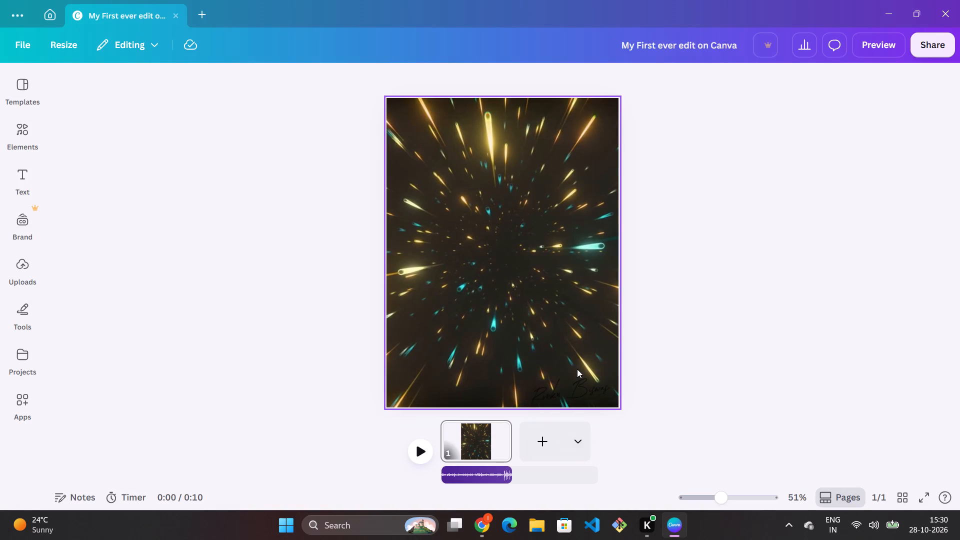
pyautogui.click(577, 369)
pyautogui.click(553, 373)
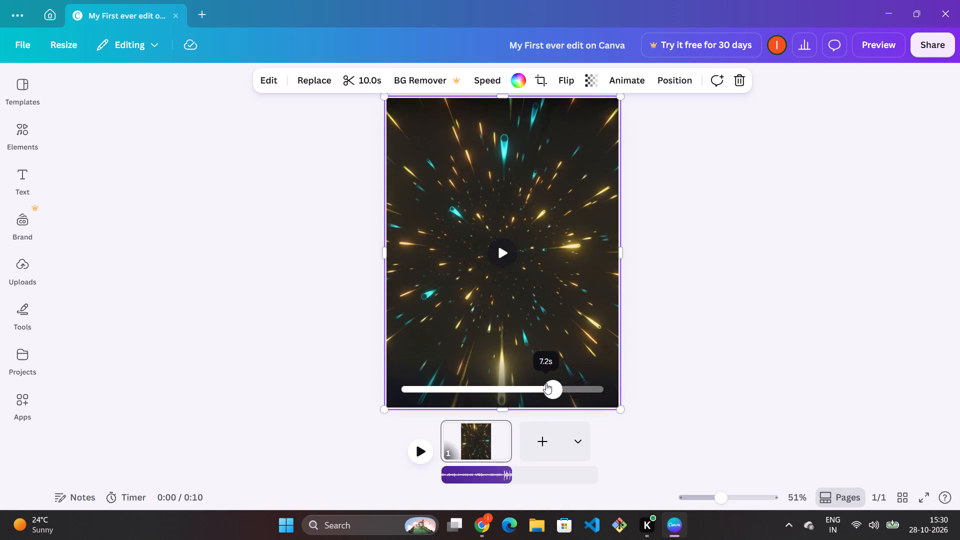
pyautogui.moveTo(546, 383); pyautogui.dragTo(310, 343)
# Browse the Animations category of the elements library for an animated element suited to the design.
pyautogui.click(24, 142)
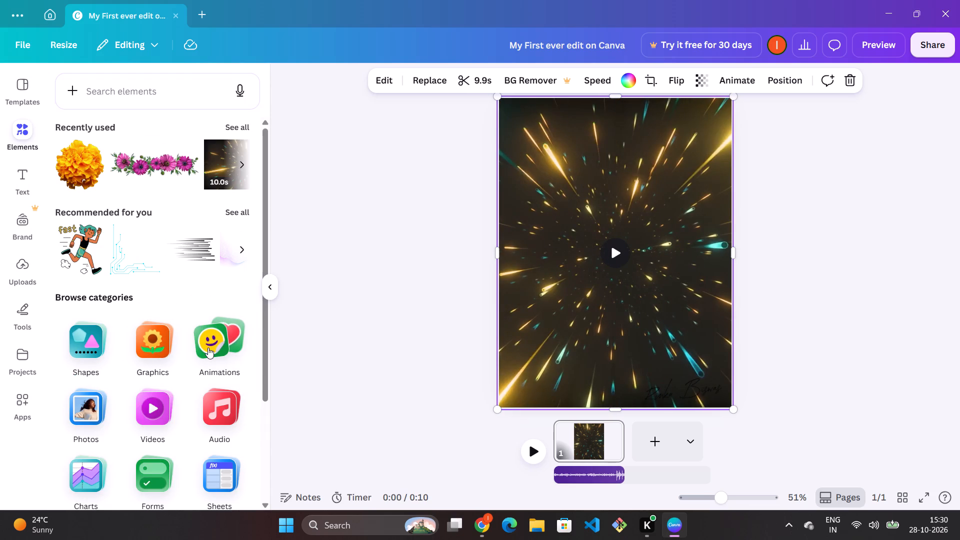
pyautogui.click(208, 347)
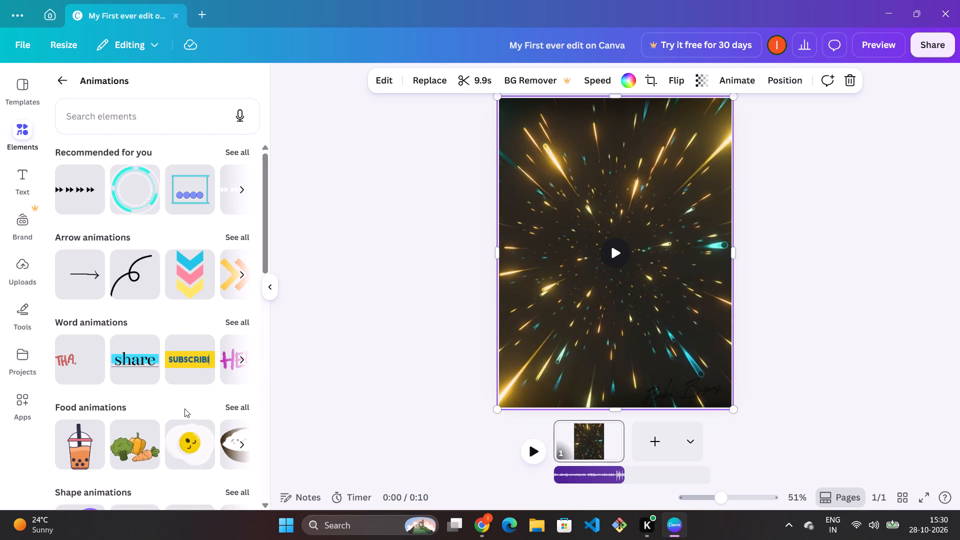
pyautogui.scroll(-1, 184, 408)
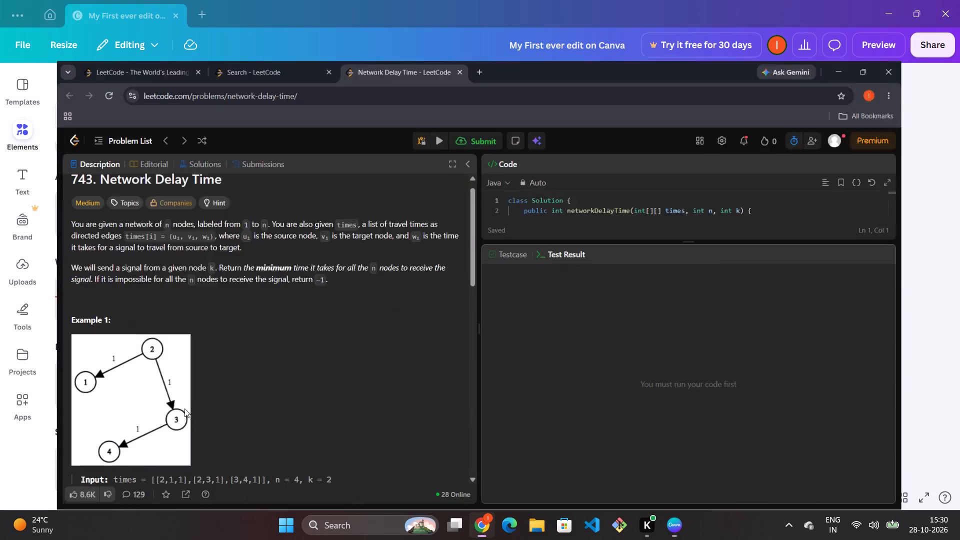
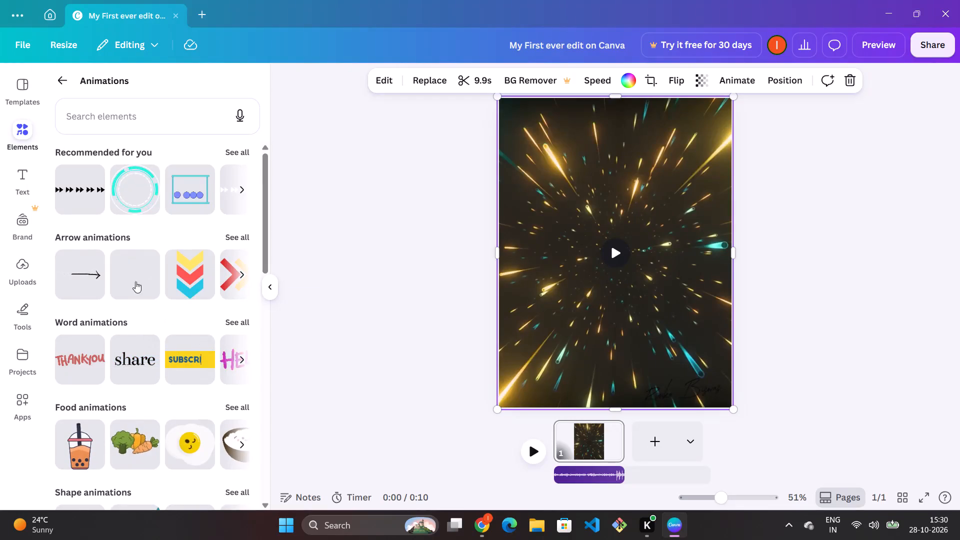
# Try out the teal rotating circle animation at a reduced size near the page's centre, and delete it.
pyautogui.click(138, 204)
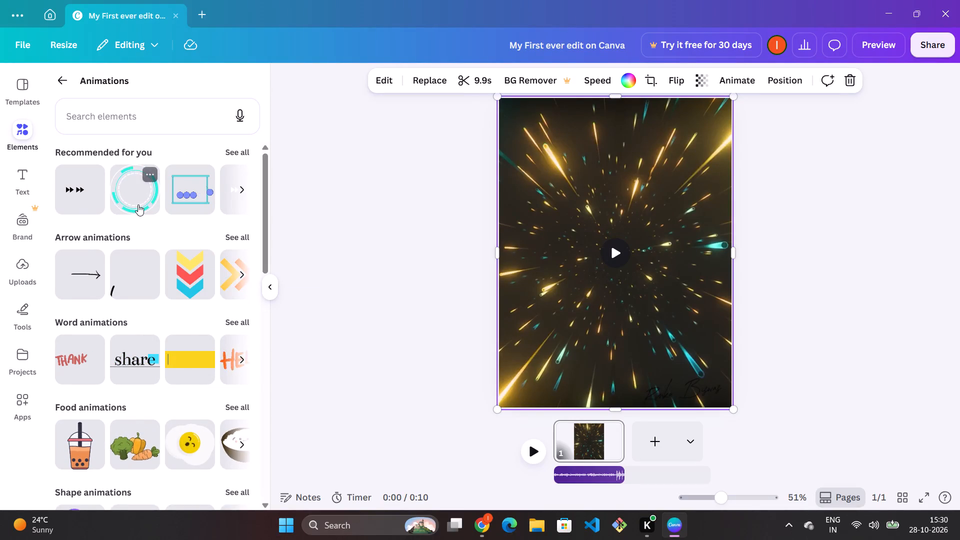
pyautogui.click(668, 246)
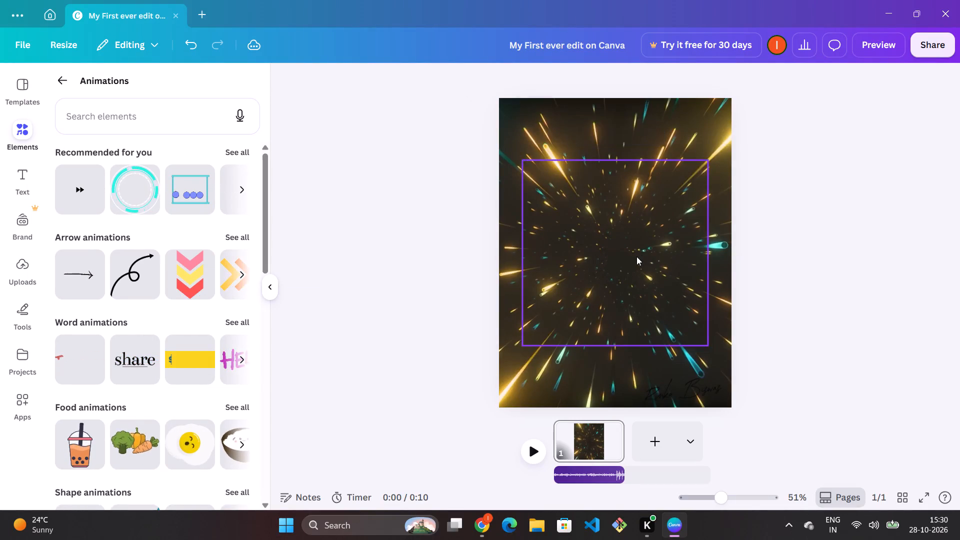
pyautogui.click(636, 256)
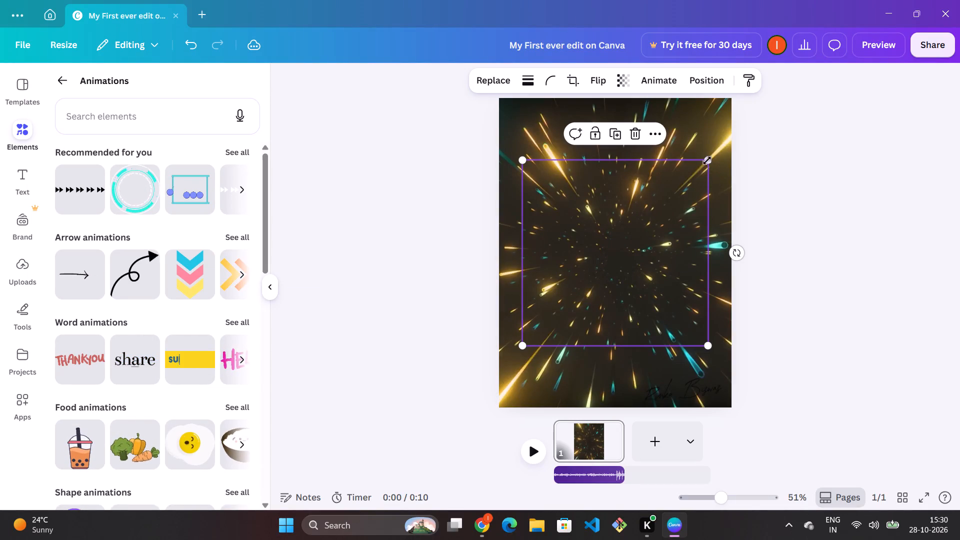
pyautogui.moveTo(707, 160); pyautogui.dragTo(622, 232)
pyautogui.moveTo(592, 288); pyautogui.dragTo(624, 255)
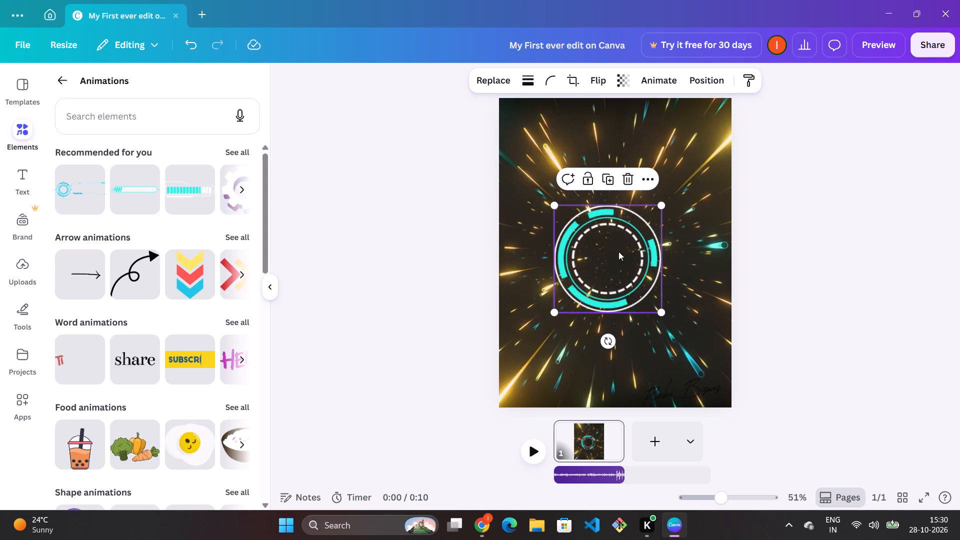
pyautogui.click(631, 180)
# Search the animations for asteroids.
pyautogui.click(177, 122)
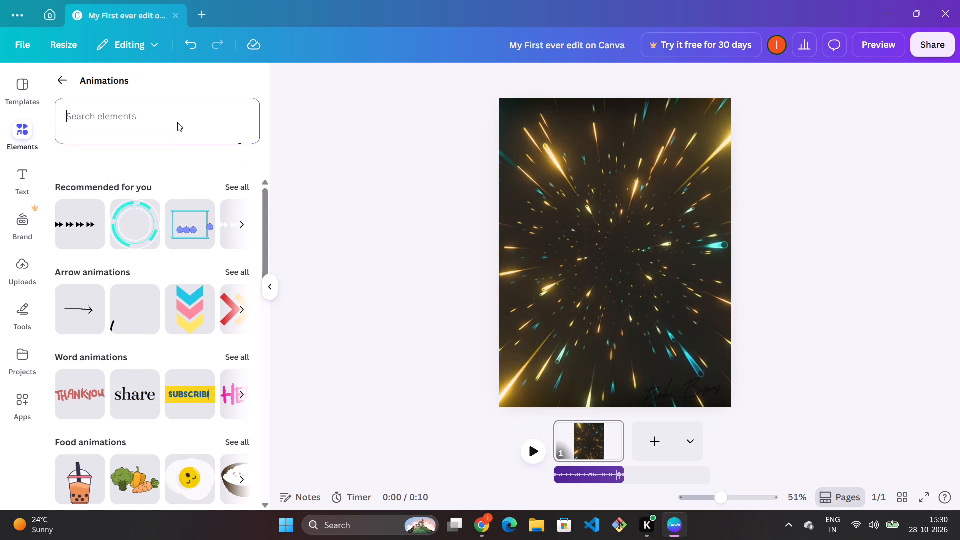
pyautogui.write('astro')
pyautogui.write('id')
pyautogui.press('space')
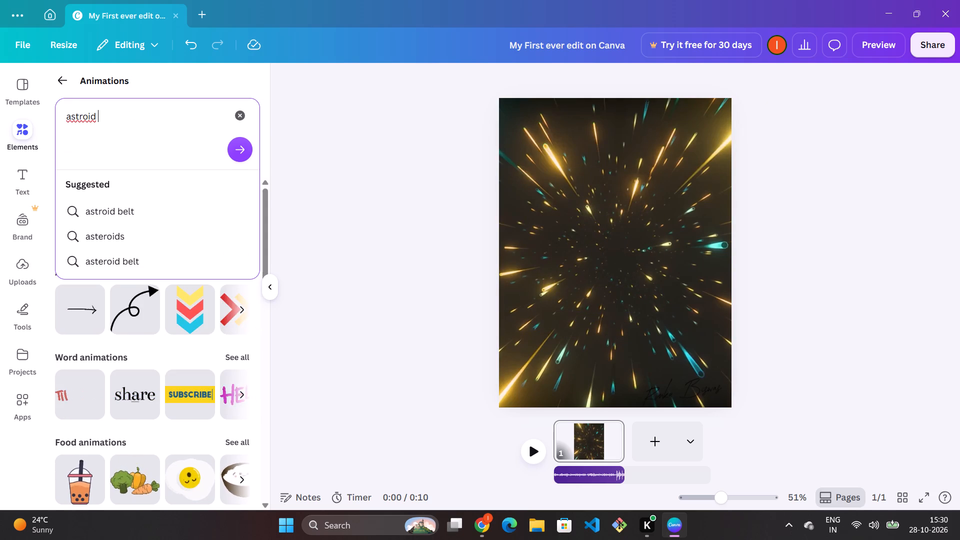
pyautogui.click(127, 229)
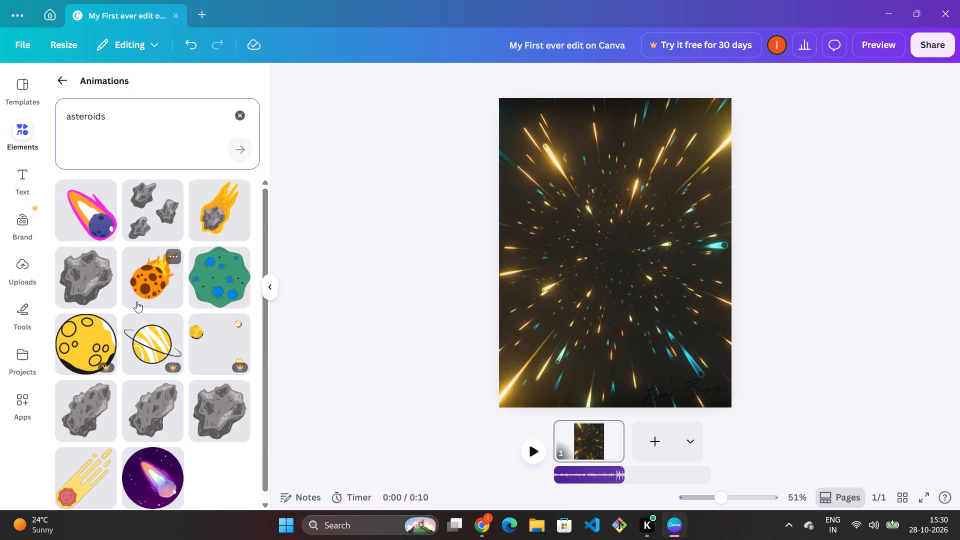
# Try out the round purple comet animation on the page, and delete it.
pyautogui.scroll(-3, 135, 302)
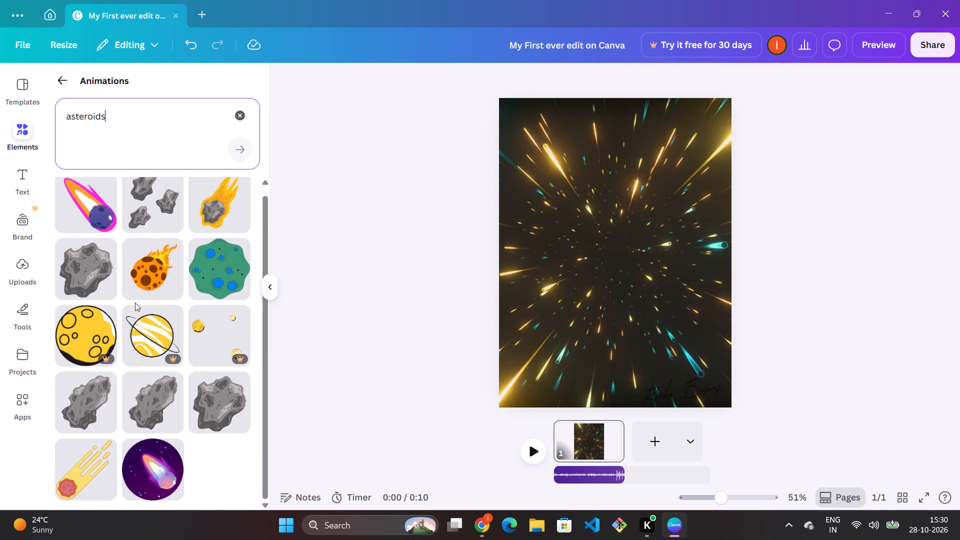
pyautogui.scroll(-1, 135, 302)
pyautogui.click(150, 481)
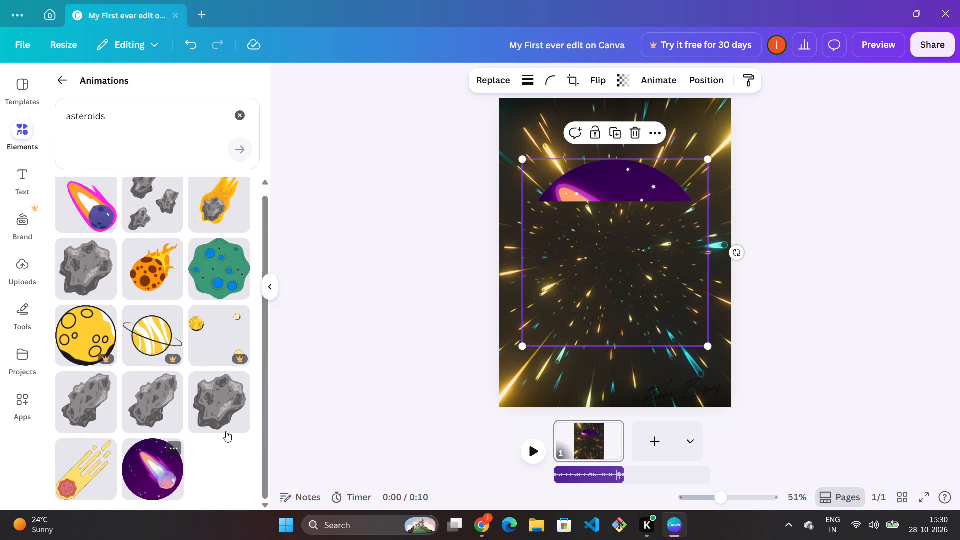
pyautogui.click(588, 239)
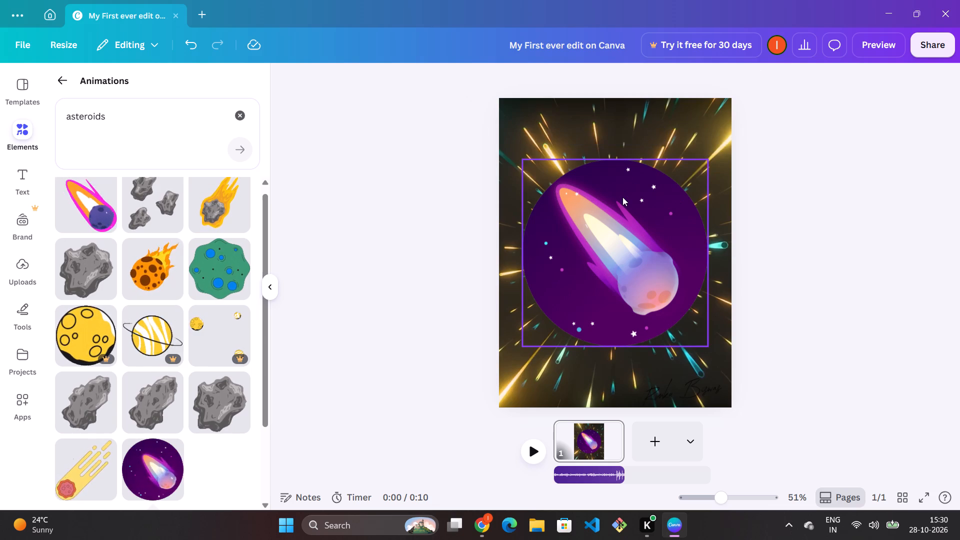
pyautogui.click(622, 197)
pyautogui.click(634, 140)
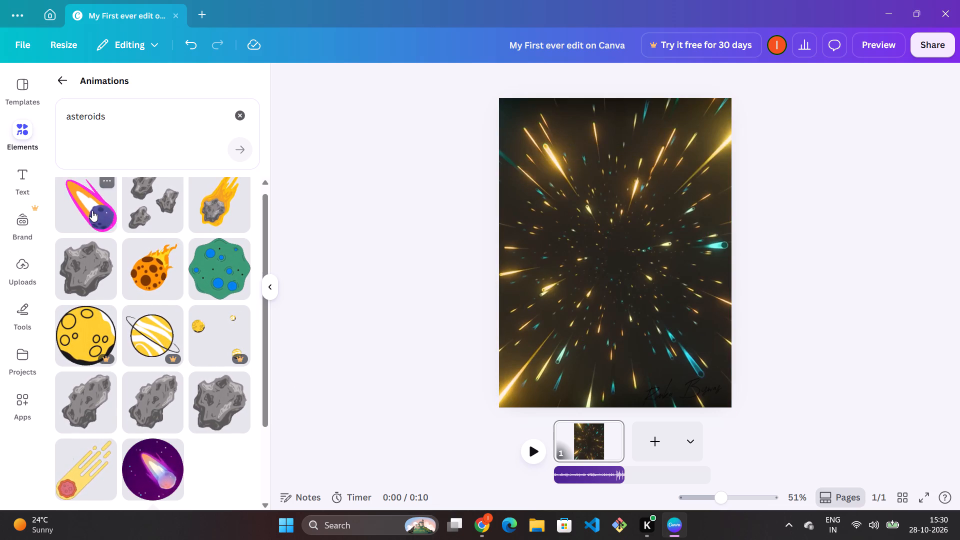
# Add the pink-and-orange comet animation, shrink it to a small size and place it in the page's upper-left corner.
pyautogui.click(93, 209)
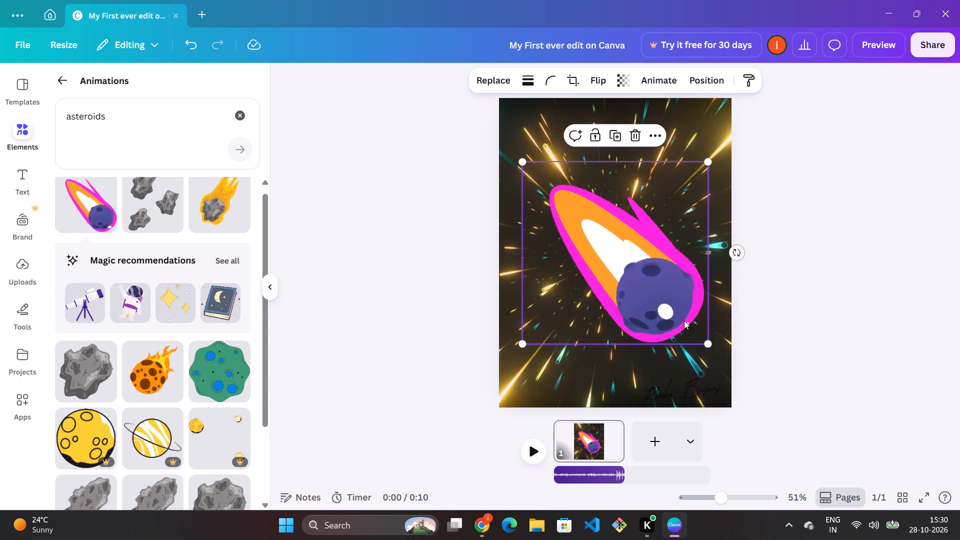
pyautogui.moveTo(523, 342); pyautogui.dragTo(619, 246)
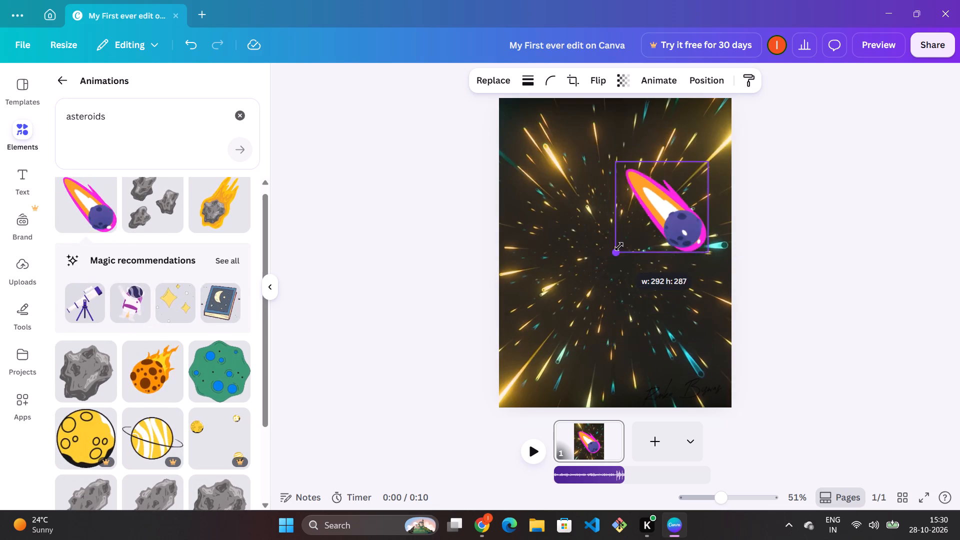
pyautogui.moveTo(619, 246); pyautogui.dragTo(673, 198)
pyautogui.moveTo(686, 188); pyautogui.dragTo(525, 131)
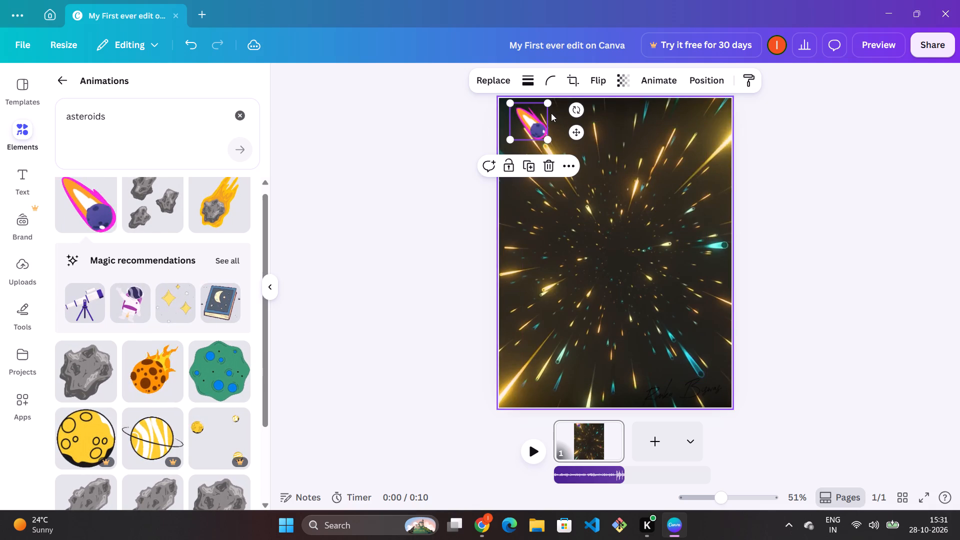
pyautogui.moveTo(546, 137); pyautogui.dragTo(534, 132)
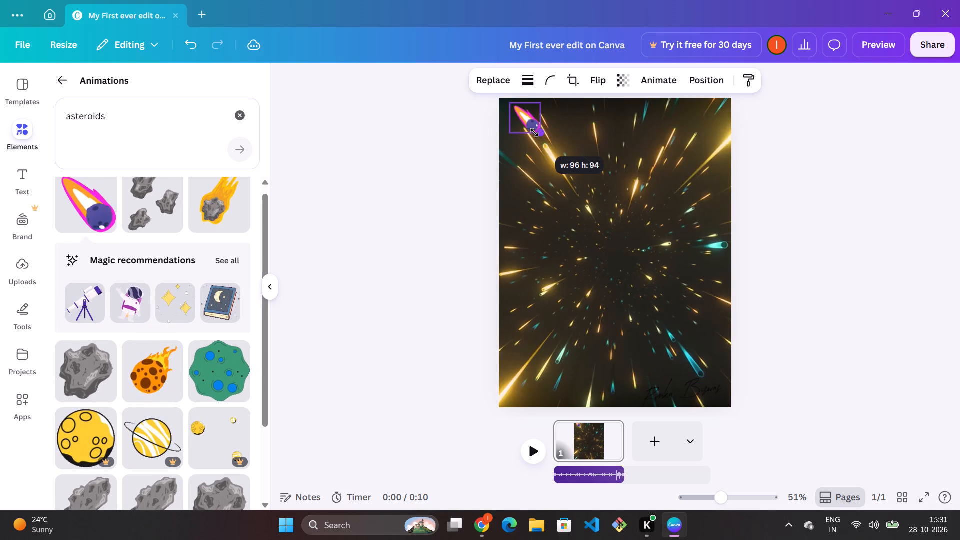
pyautogui.moveTo(534, 132); pyautogui.dragTo(530, 129)
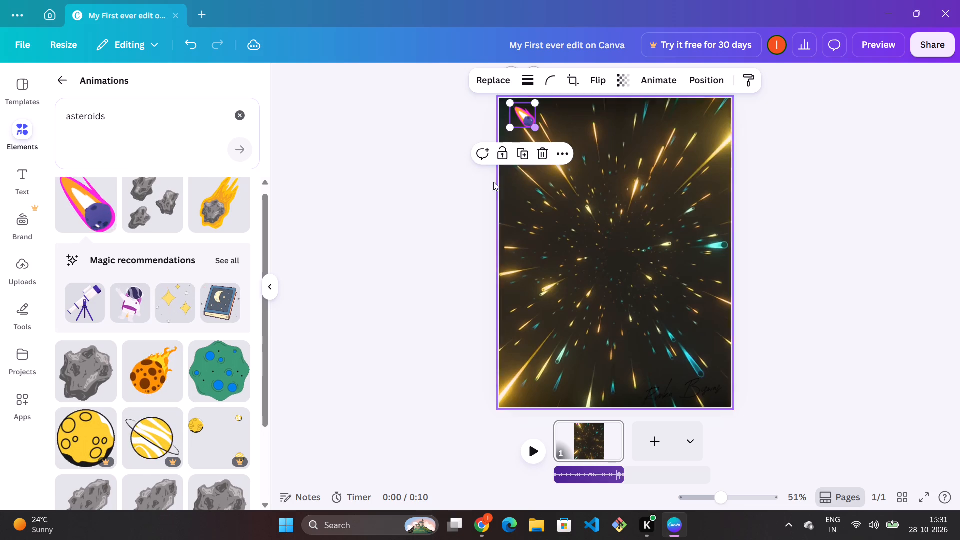
pyautogui.click(431, 255)
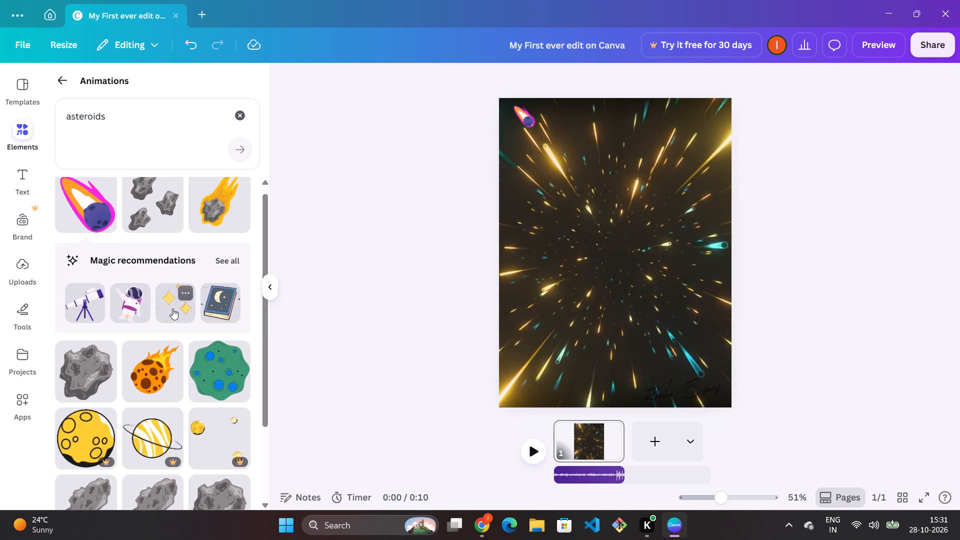
# Add the orange flaming asteroid animation, shrink it to about the comet's size and place it near the page's upper-right corner.
pyautogui.click(142, 374)
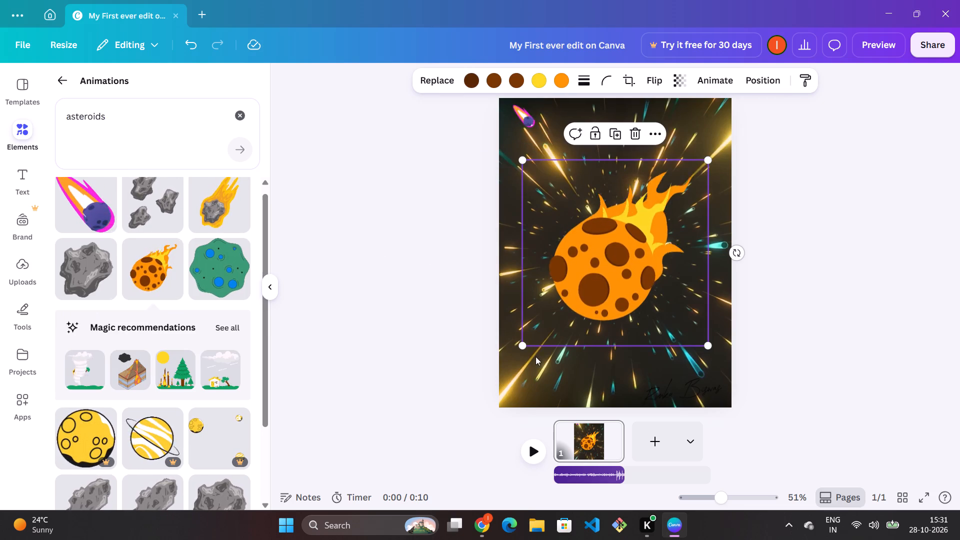
pyautogui.moveTo(523, 346); pyautogui.dragTo(686, 189)
pyautogui.moveTo(697, 179); pyautogui.dragTo(695, 176)
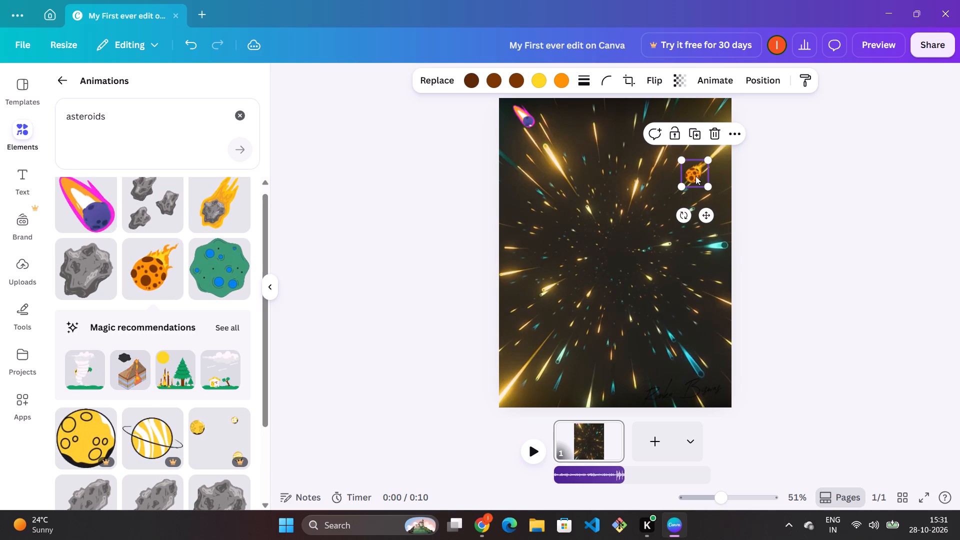
pyautogui.moveTo(695, 176); pyautogui.dragTo(689, 122)
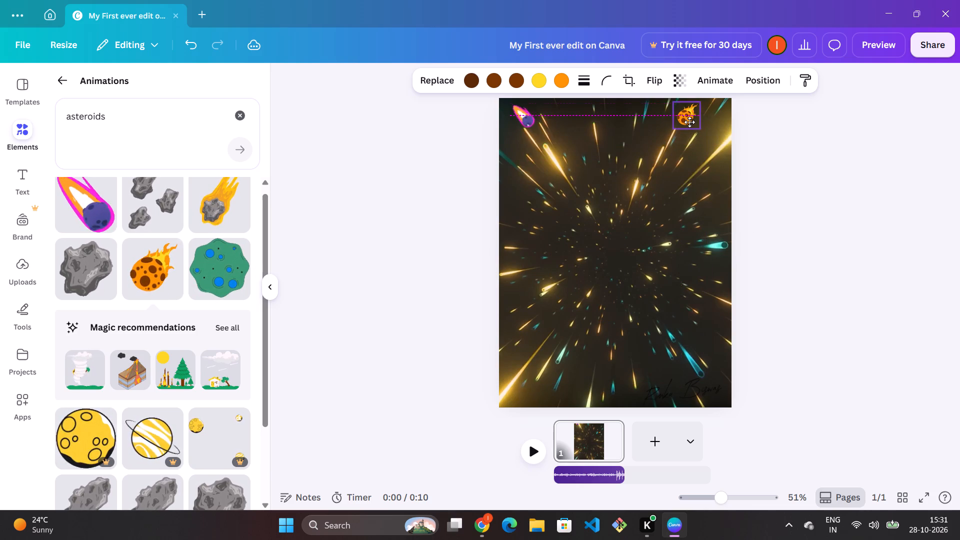
pyautogui.moveTo(689, 122); pyautogui.dragTo(689, 122)
pyautogui.click(441, 278)
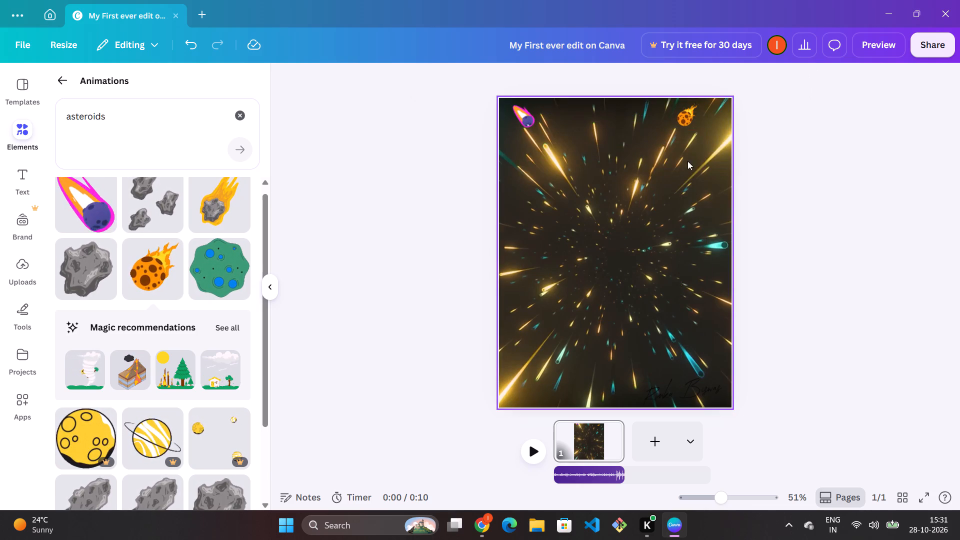
# Copy the small orange flaming asteroid, and shift the original slightly closer to the page's right edge.
pyautogui.click(687, 123)
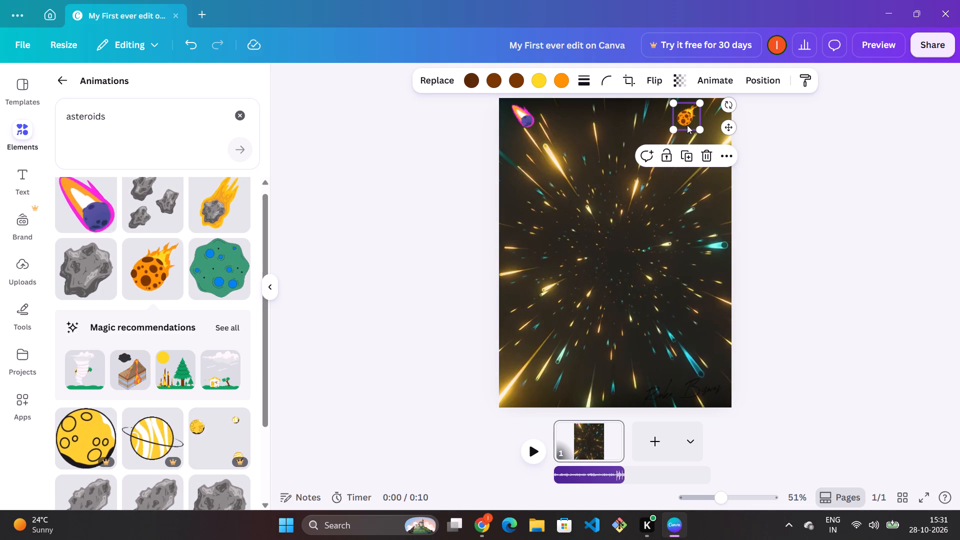
pyautogui.rightClick(687, 125)
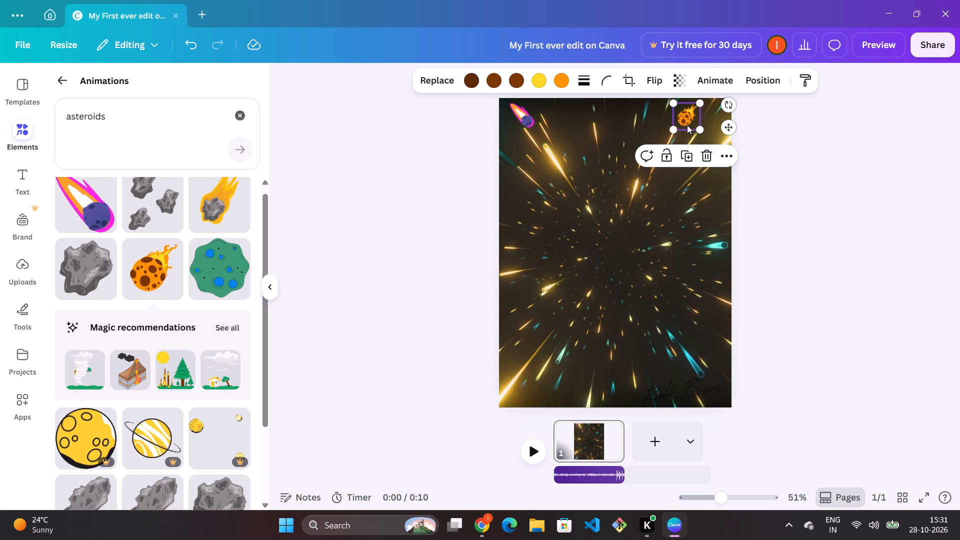
pyautogui.click(743, 135)
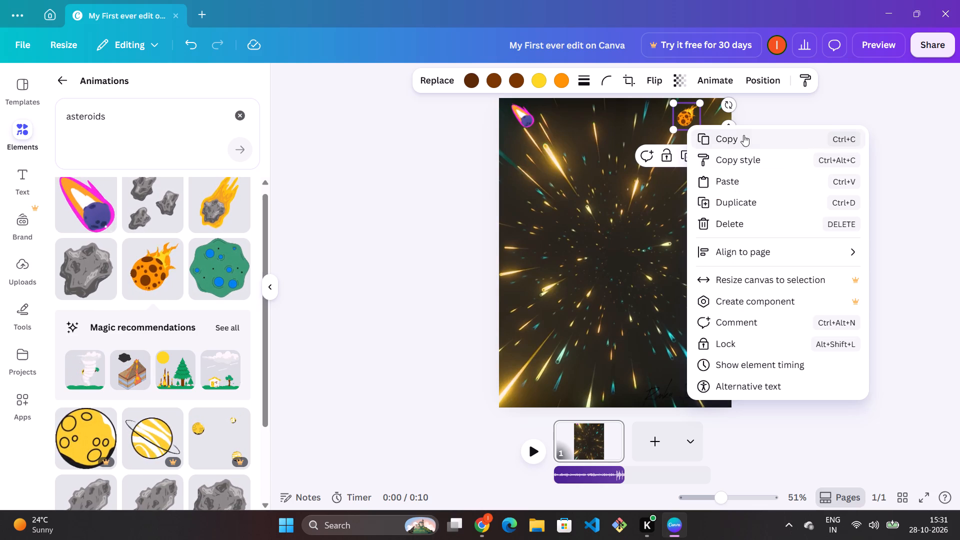
pyautogui.moveTo(683, 121); pyautogui.dragTo(670, 126)
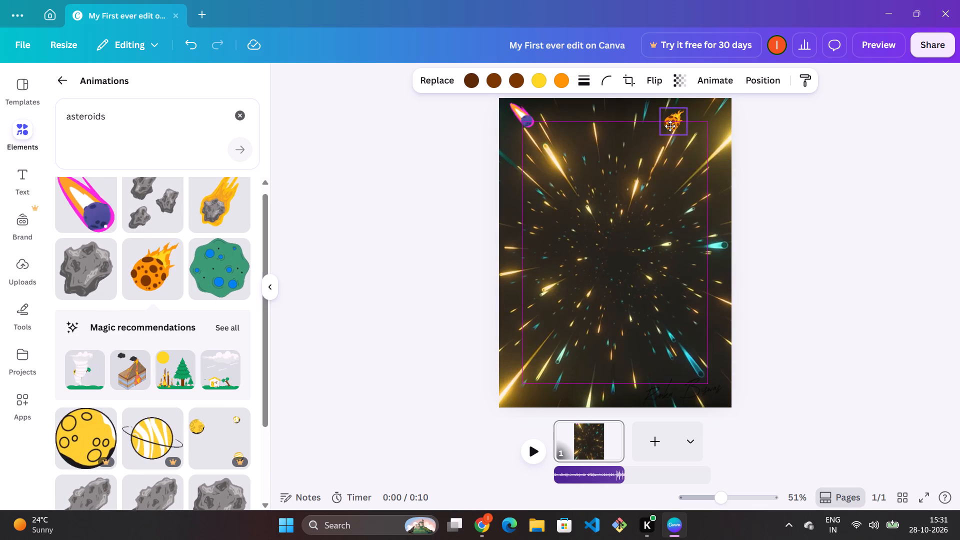
pyautogui.moveTo(670, 126); pyautogui.dragTo(696, 124)
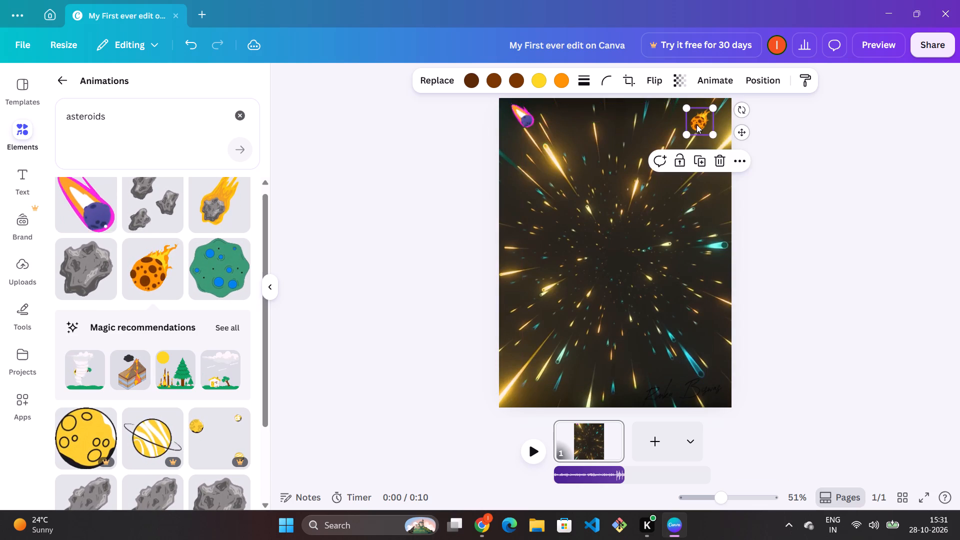
pyautogui.click(696, 124)
pyautogui.click(659, 124)
pyautogui.doubleClick(659, 124)
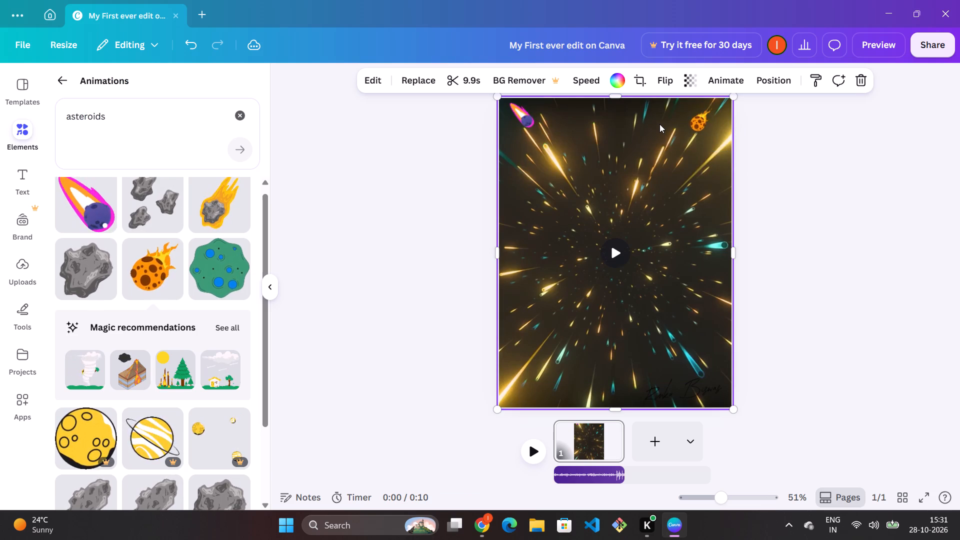
# Add a second orange flaming asteroid from the library, shrink it to match the first and place it at the page's top centre.
pyautogui.click(135, 246)
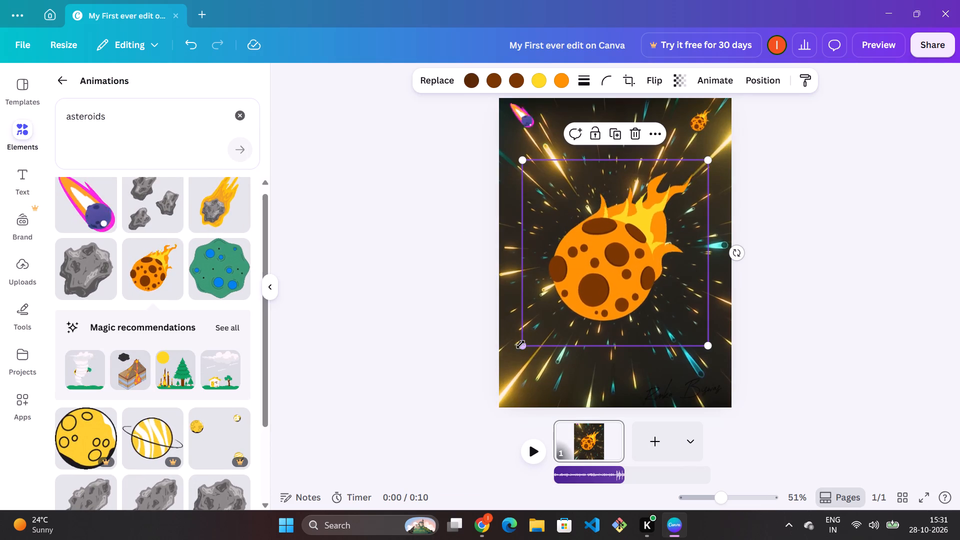
pyautogui.moveTo(520, 344); pyautogui.dragTo(720, 195)
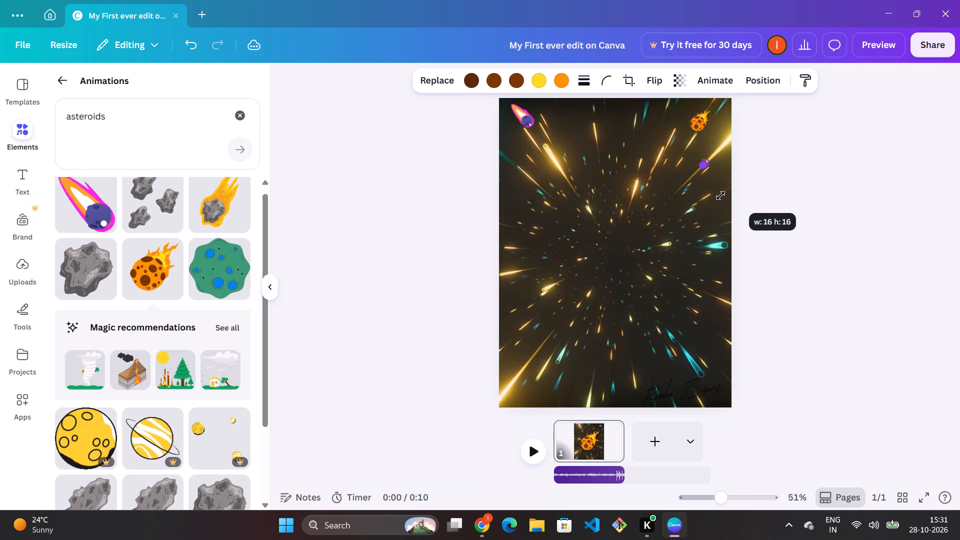
pyautogui.moveTo(720, 195); pyautogui.dragTo(702, 205)
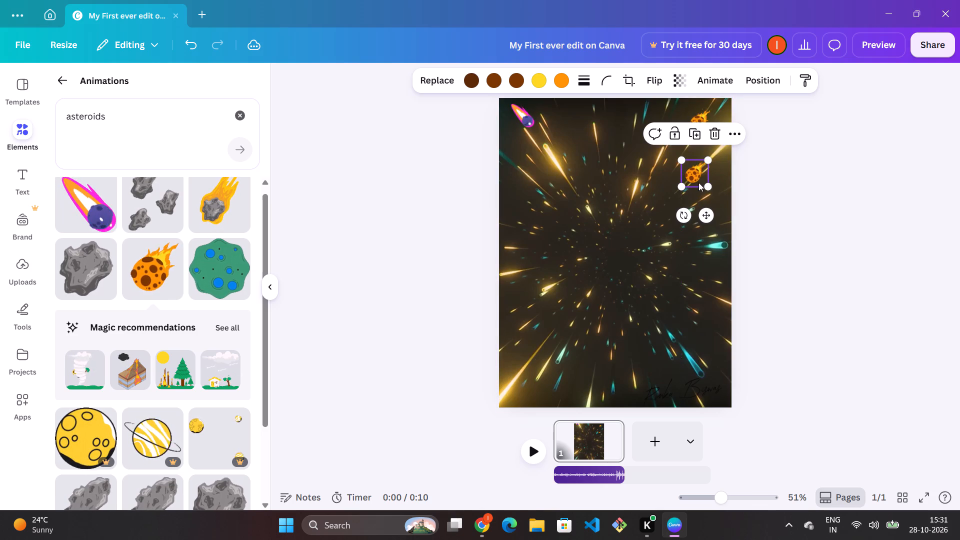
pyautogui.moveTo(695, 175); pyautogui.dragTo(621, 126)
pyautogui.click(402, 317)
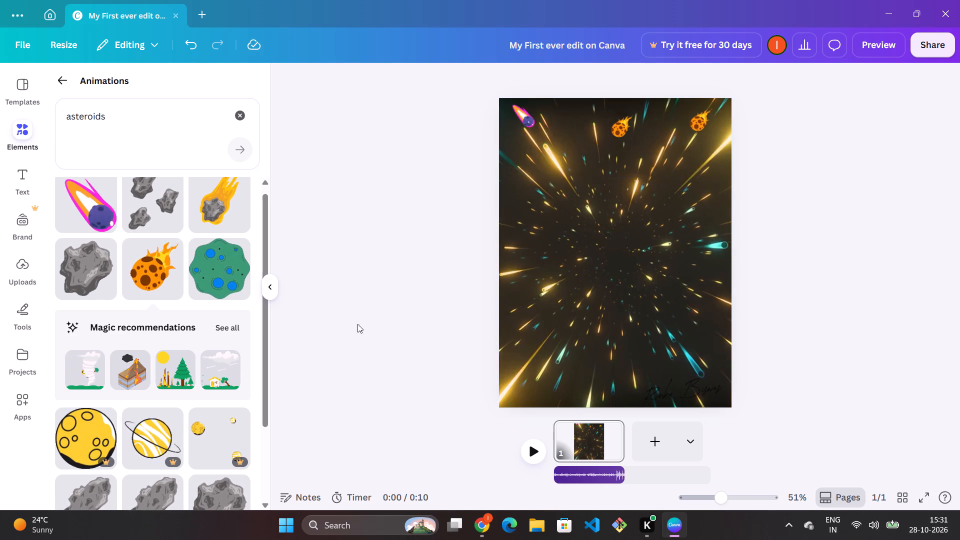
# Add the grey asteroid animation with yellow flames and shrink it to a small size below the orange asteroid near the page's upper-right corner.
pyautogui.scroll(-2, 175, 419)
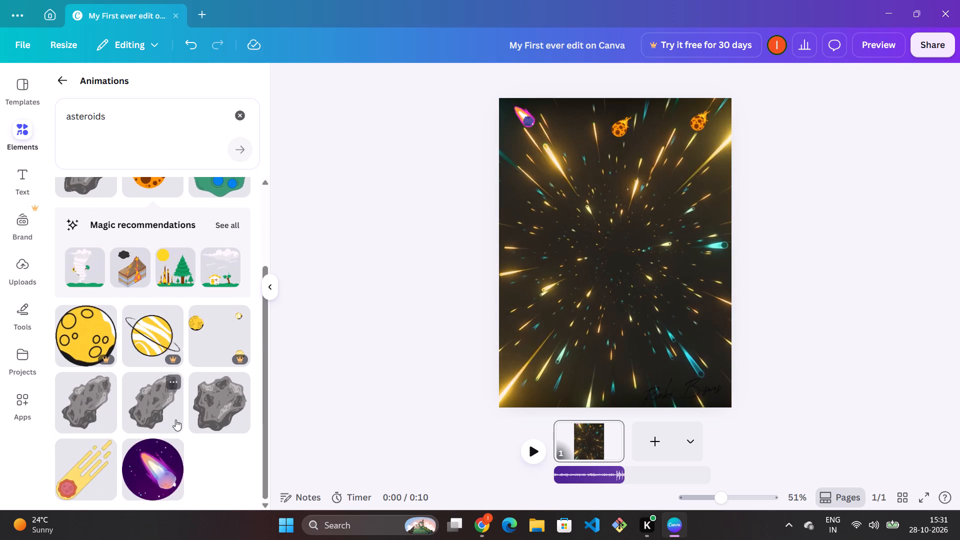
pyautogui.scroll(2, 163, 492)
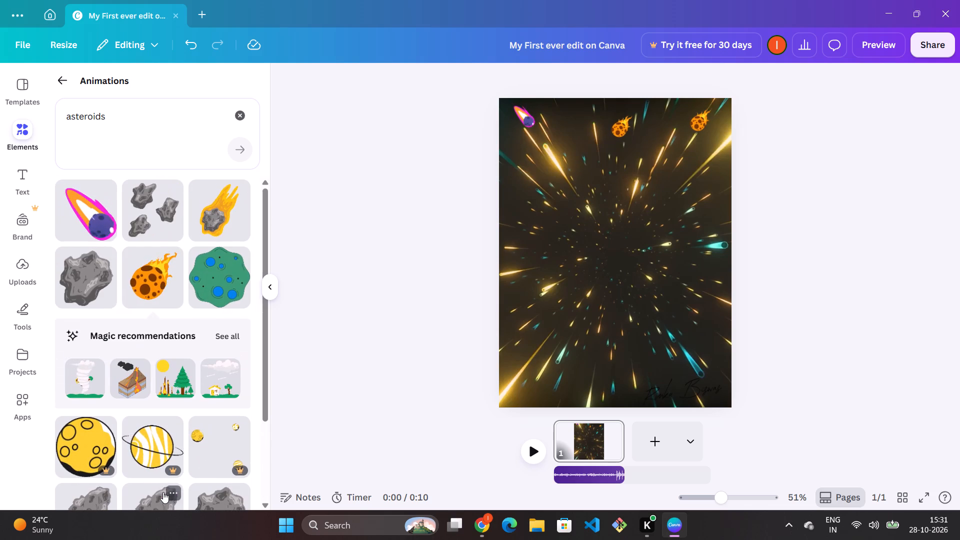
pyautogui.click(224, 219)
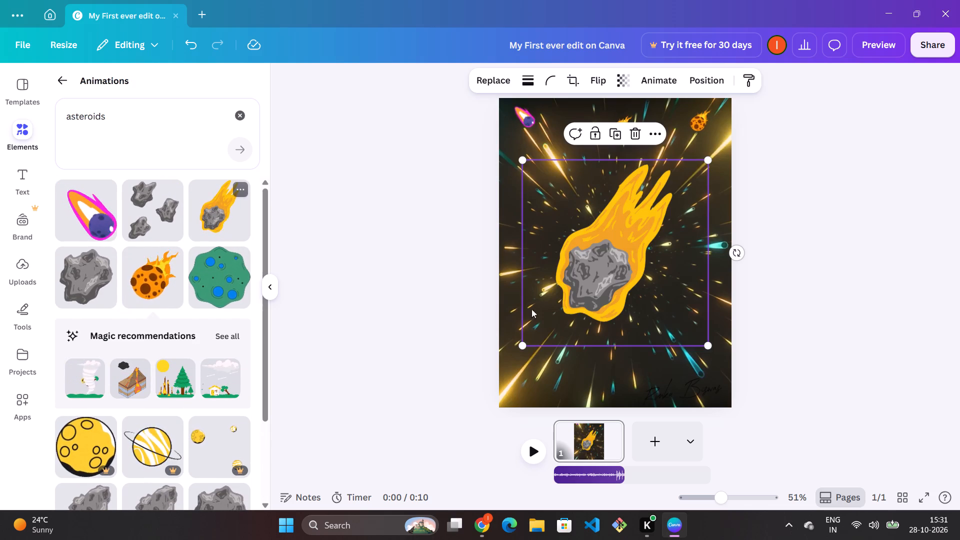
pyautogui.moveTo(523, 344); pyautogui.dragTo(528, 337)
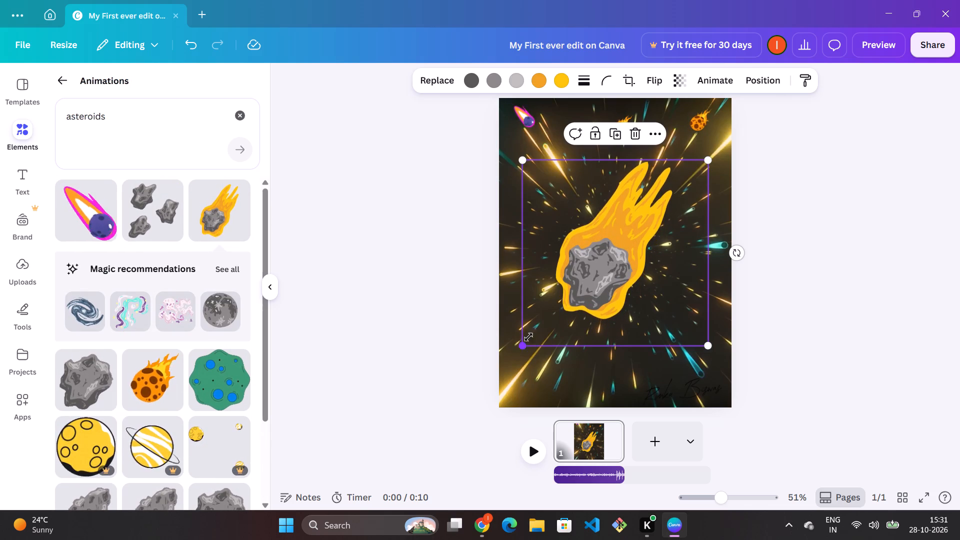
pyautogui.moveTo(528, 337); pyautogui.dragTo(672, 199)
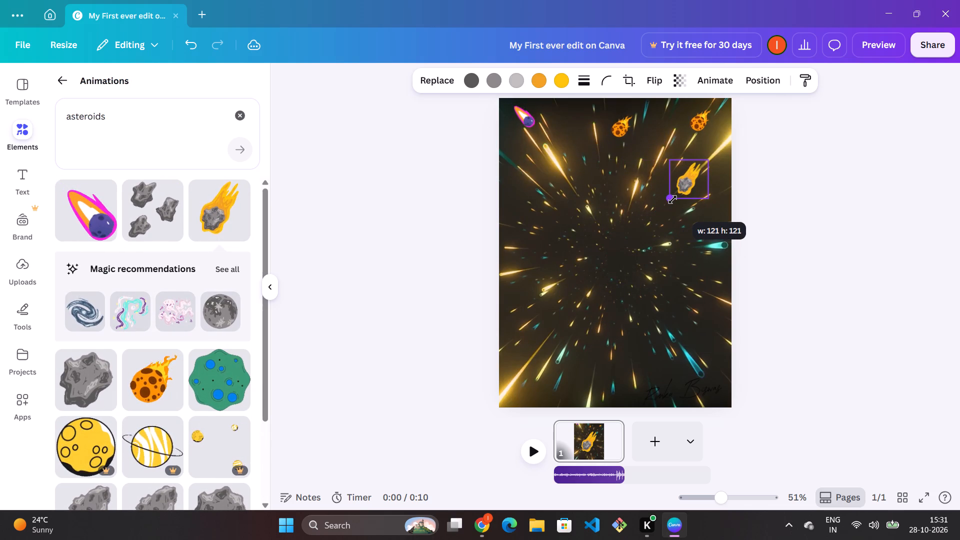
pyautogui.moveTo(672, 199); pyautogui.dragTo(676, 196)
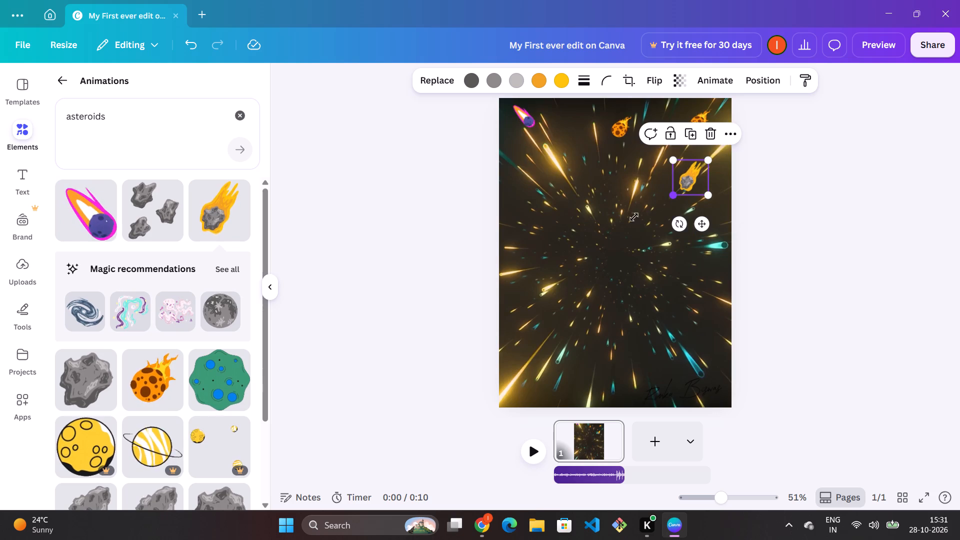
pyautogui.click(368, 306)
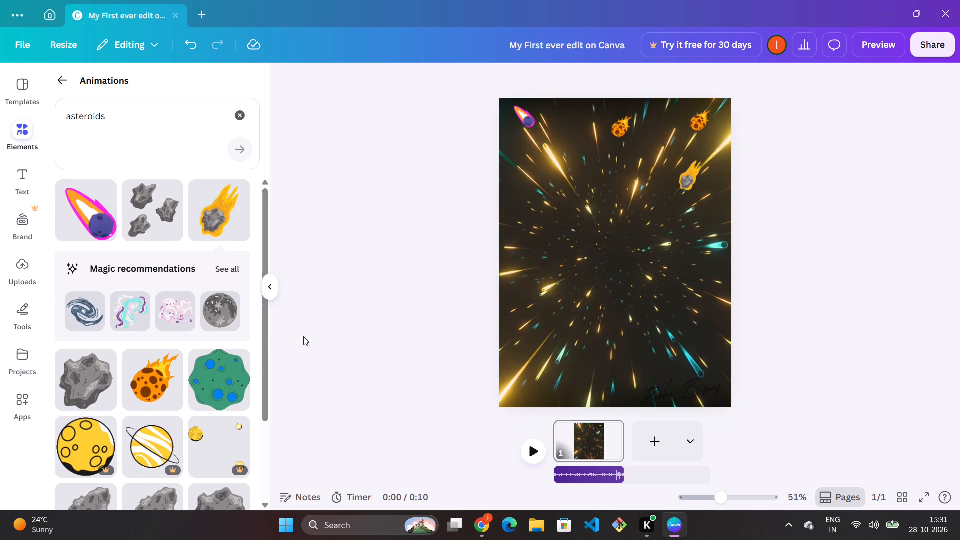
# Add a second pink-and-orange comet, rotate it to point nearly straight down, shrink it to about 80 wide and place it between the first comet and top-centre asteroid.
pyautogui.click(104, 228)
pyautogui.moveTo(712, 209); pyautogui.dragTo(741, 244)
pyautogui.click(658, 274)
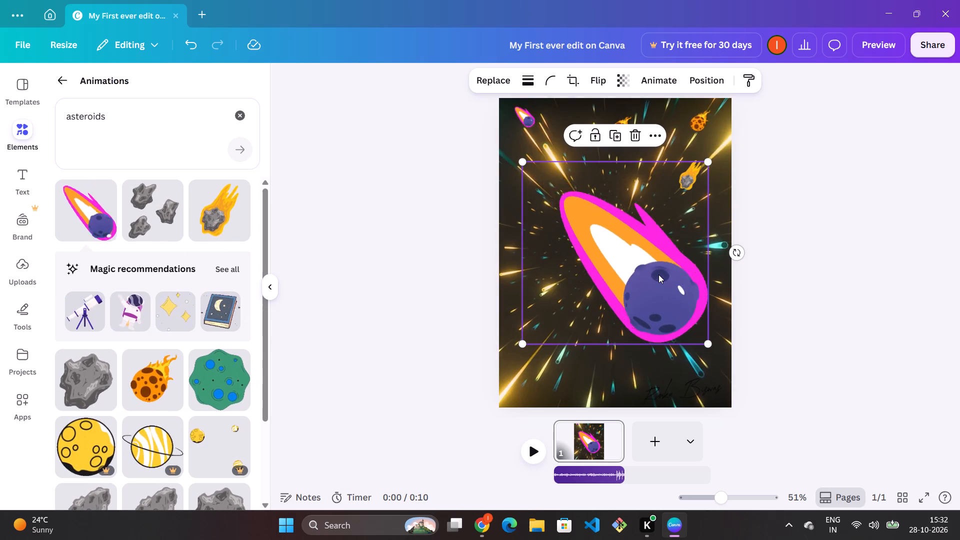
pyautogui.moveTo(742, 254); pyautogui.dragTo(740, 268)
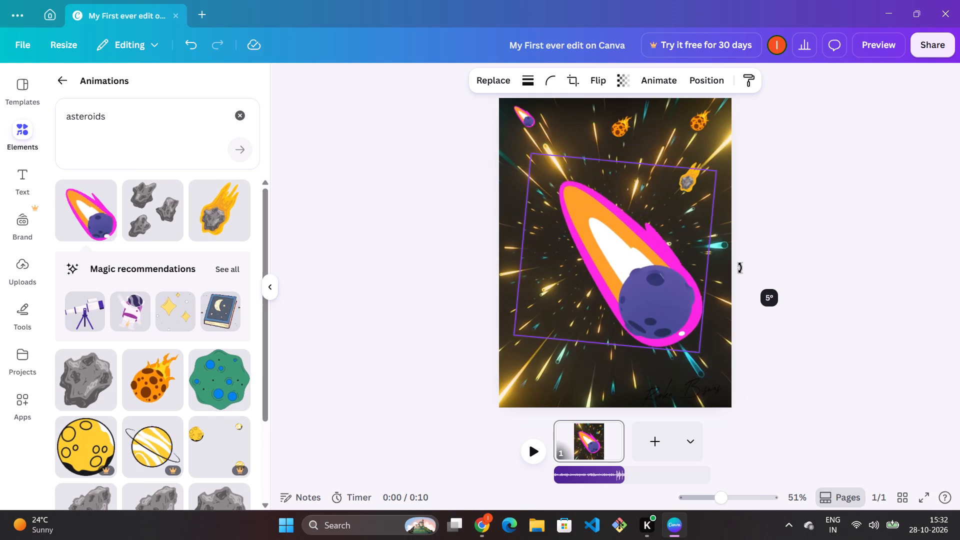
pyautogui.moveTo(740, 268); pyautogui.dragTo(704, 316)
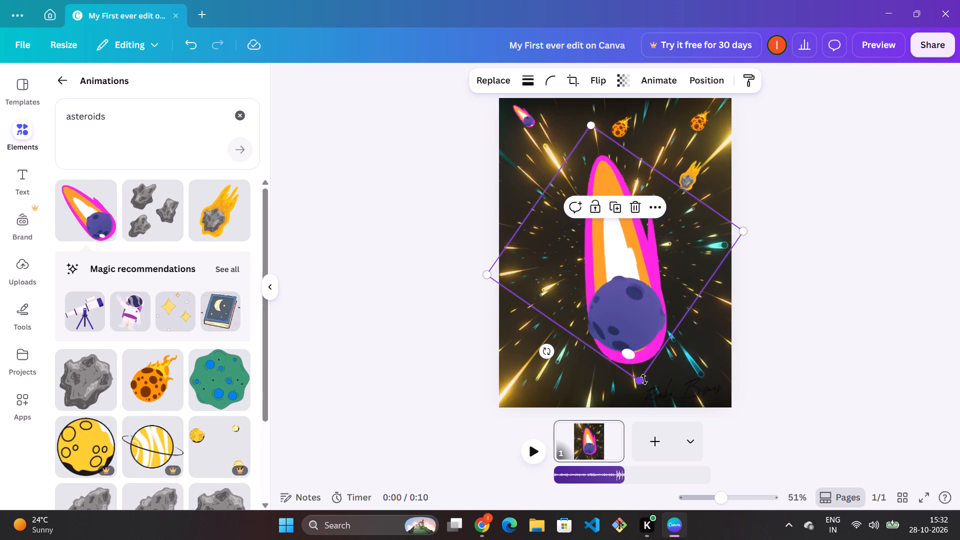
pyautogui.moveTo(641, 380); pyautogui.dragTo(601, 179)
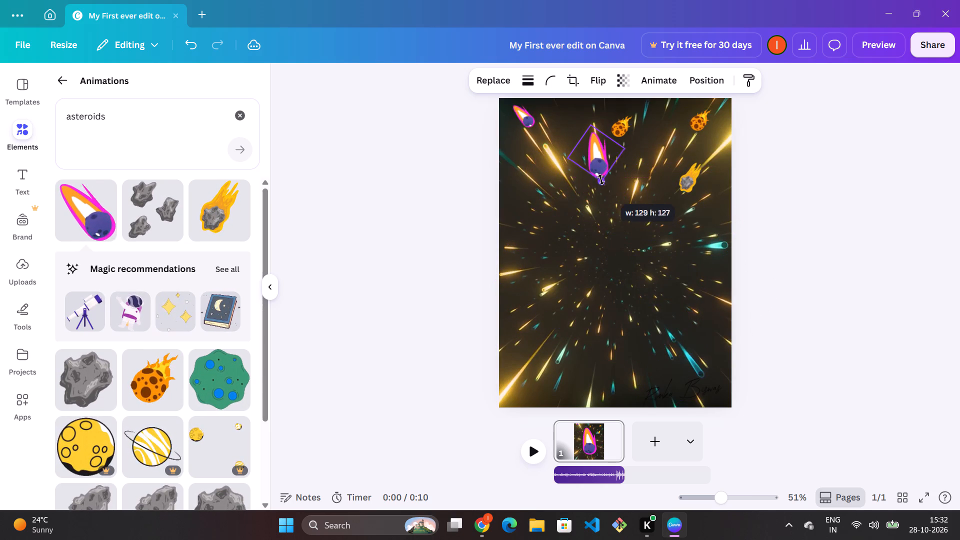
pyautogui.moveTo(601, 179); pyautogui.dragTo(597, 163)
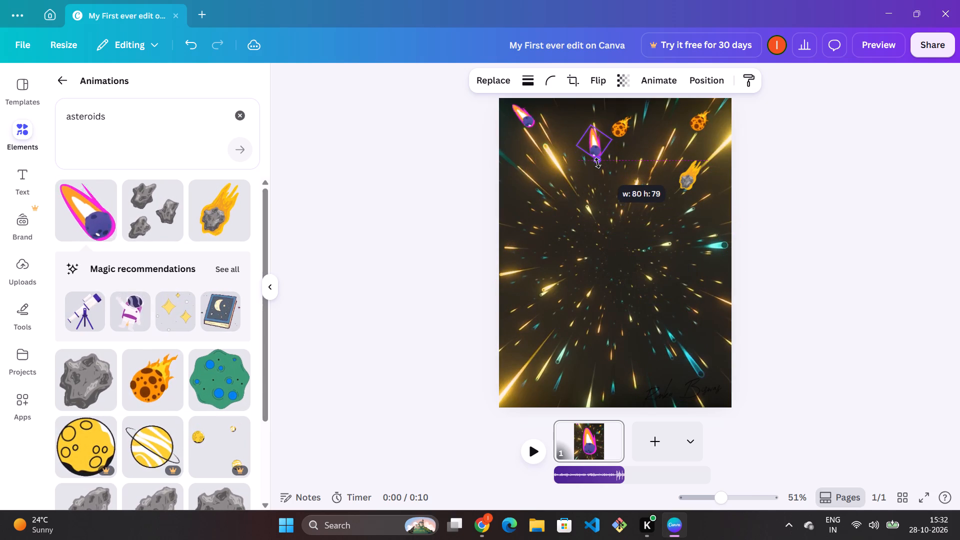
pyautogui.moveTo(594, 145); pyautogui.dragTo(572, 125)
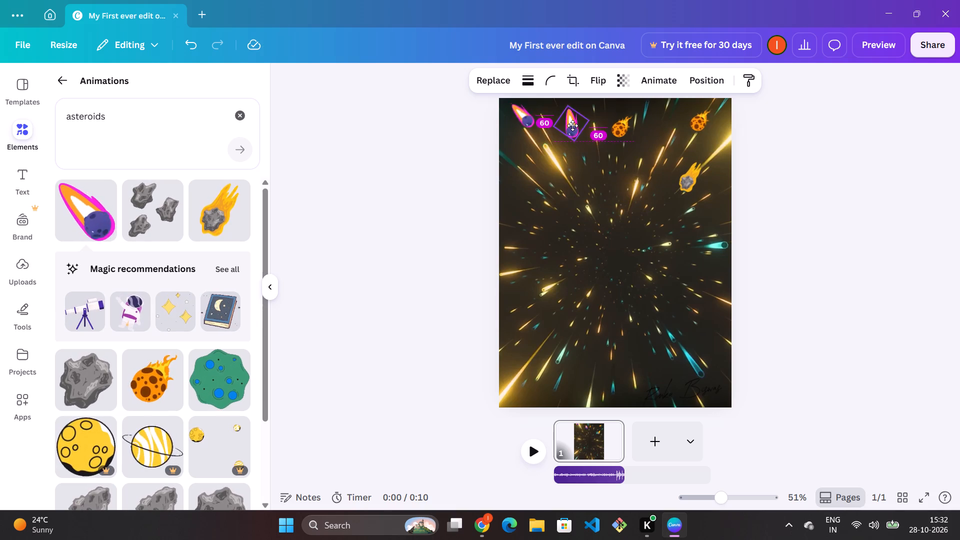
pyautogui.moveTo(572, 125); pyautogui.dragTo(575, 123)
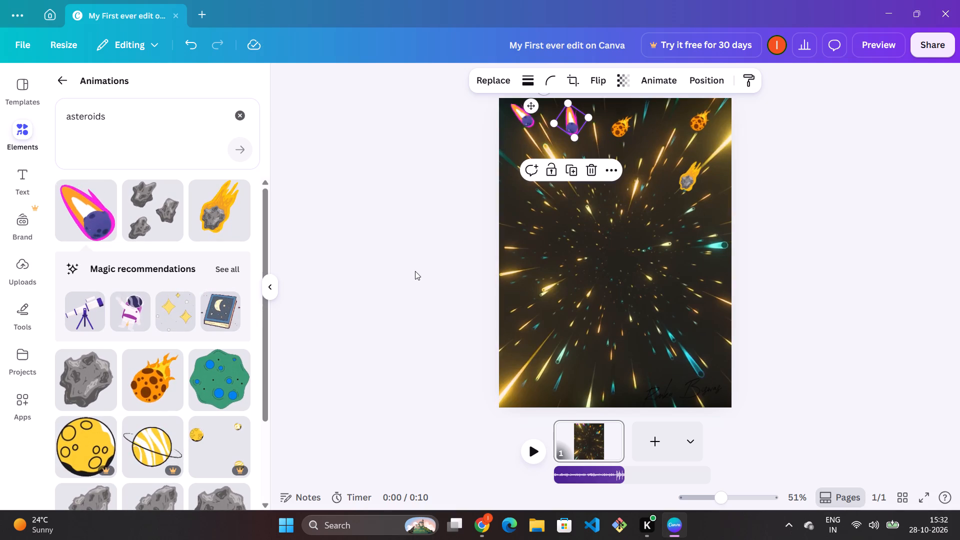
pyautogui.click(415, 271)
# Move the small grey flaming asteroid slightly down and toward the page's centre.
pyautogui.click(693, 185)
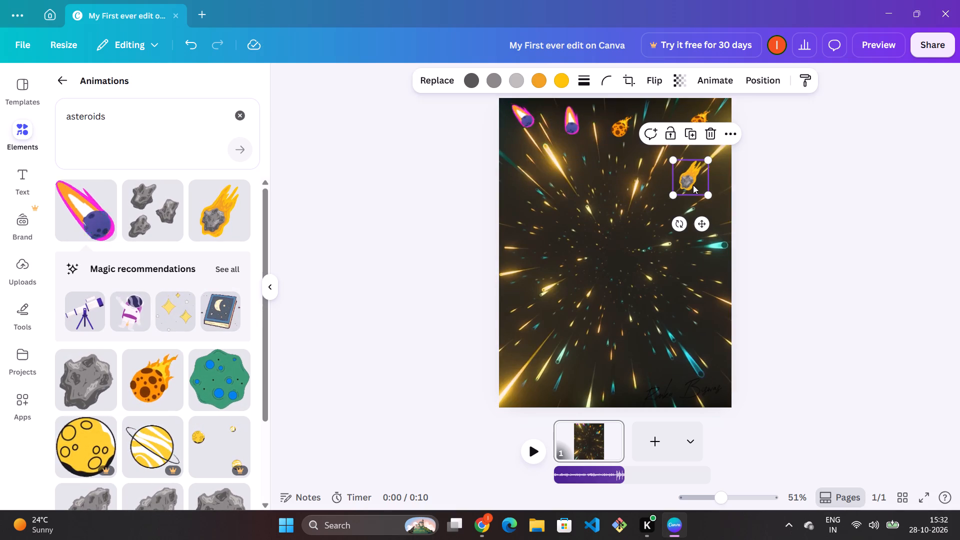
pyautogui.moveTo(685, 178); pyautogui.dragTo(667, 197)
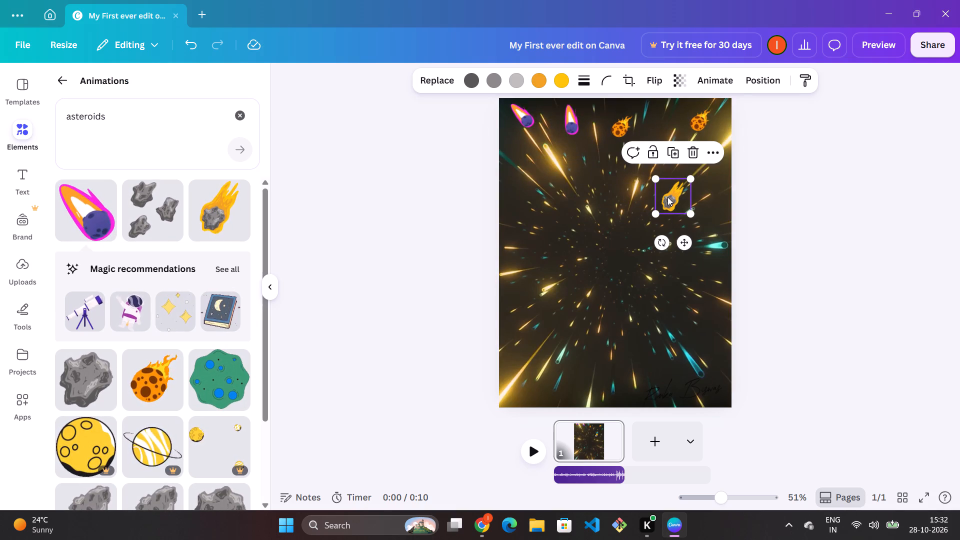
pyautogui.click(446, 274)
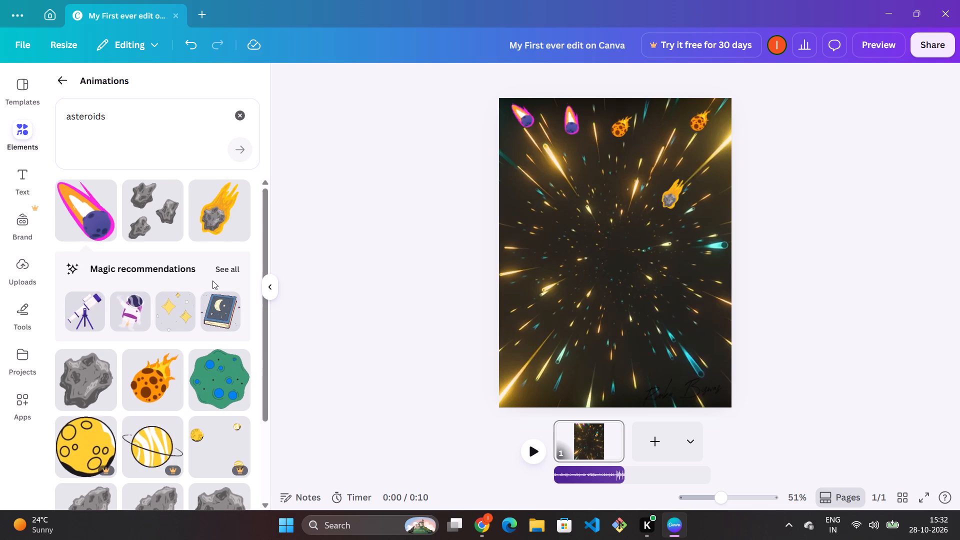
# Replace the asteroids search in the animations library with a search for "space ship animation".
pyautogui.click(237, 117)
pyautogui.click(163, 119)
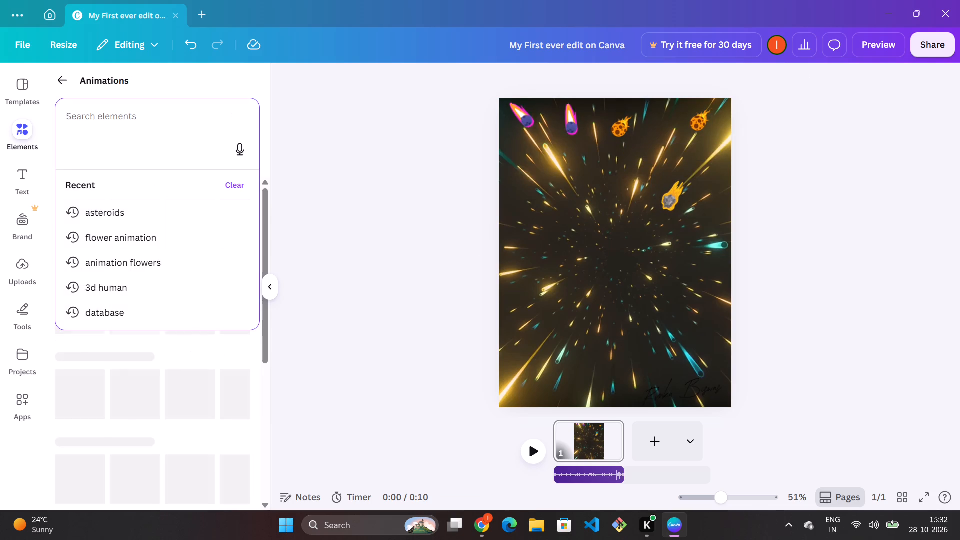
pyautogui.write('space shipa')
pyautogui.press('space')
pyautogui.press('BackSpace')
pyautogui.press('BackSpace')
pyautogui.press('space')
pyautogui.write('animation')
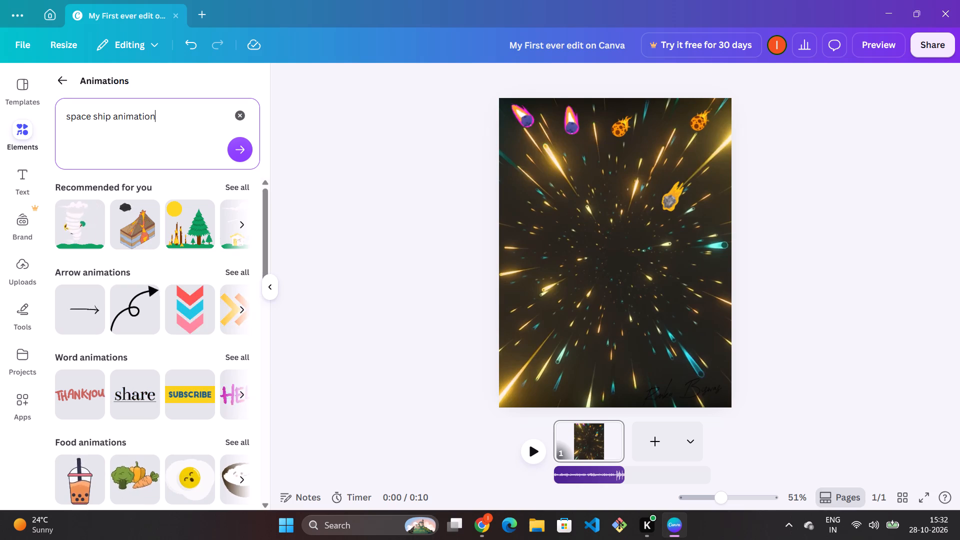
pyautogui.press('Return')
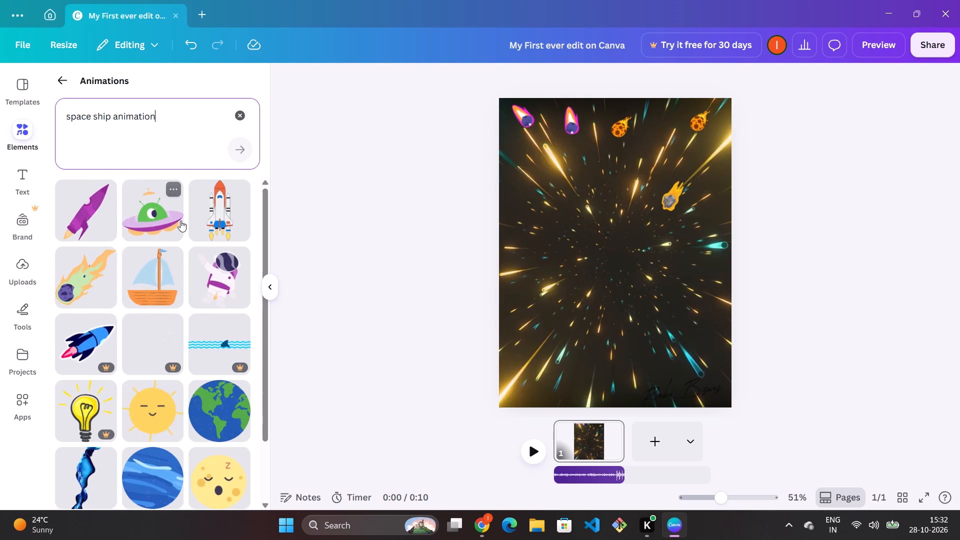
# Add the white-and-orange space shuttle animation, shrink it to a small size and place it centred in the lower part of the page.
pyautogui.click(220, 215)
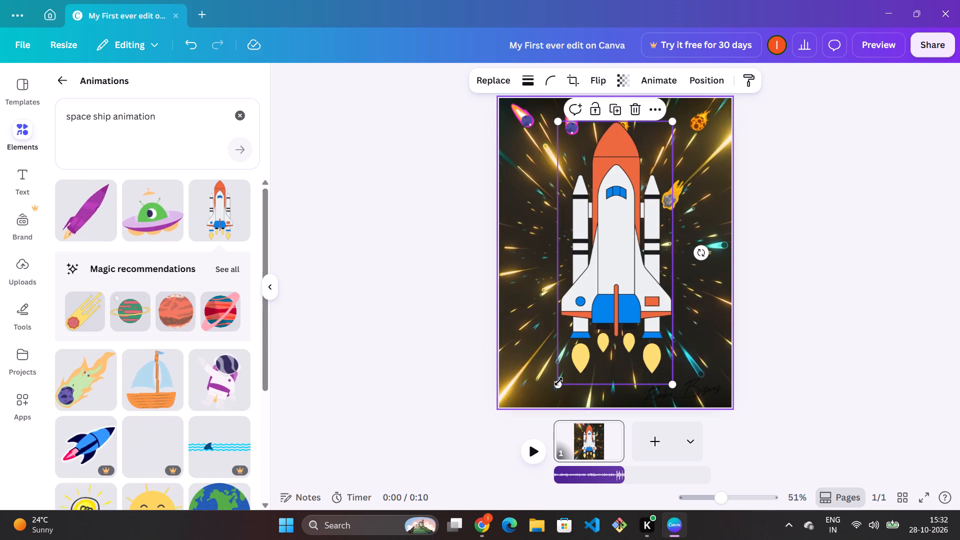
pyautogui.moveTo(560, 383); pyautogui.dragTo(631, 198)
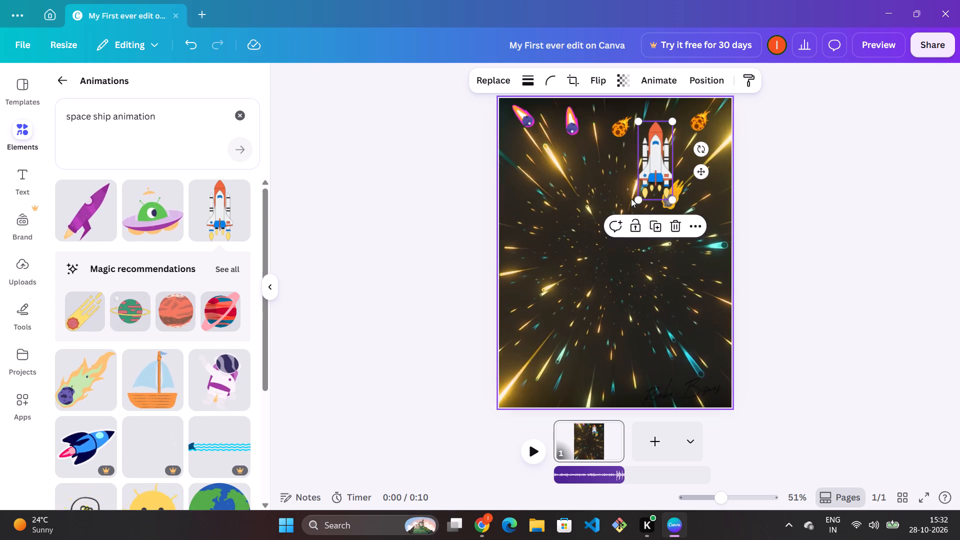
pyautogui.moveTo(652, 159); pyautogui.dragTo(614, 339)
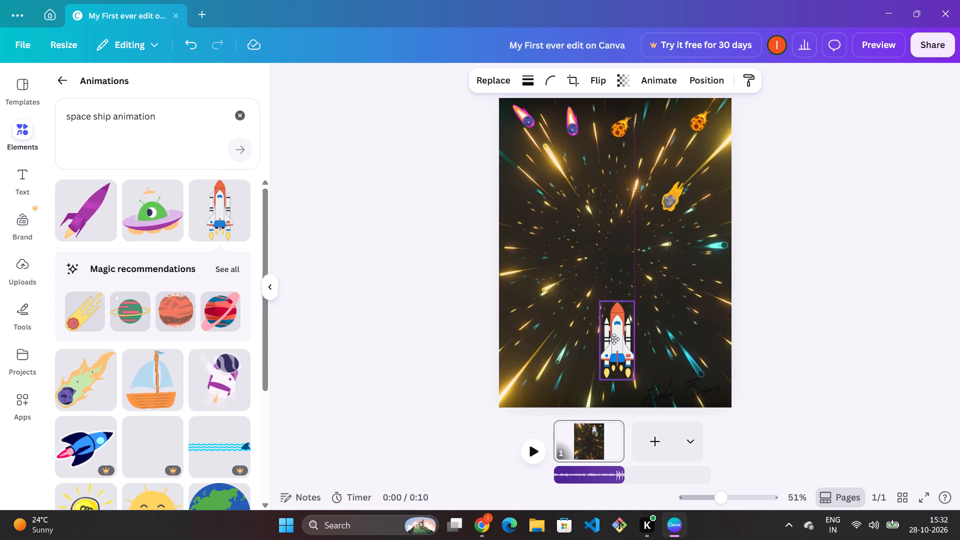
pyautogui.moveTo(614, 339); pyautogui.dragTo(613, 314)
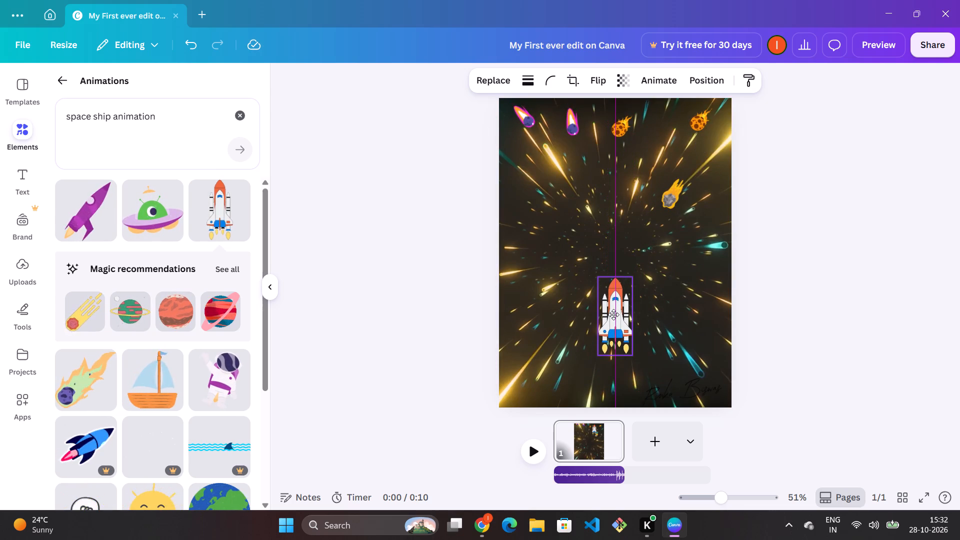
pyautogui.moveTo(613, 314); pyautogui.dragTo(614, 324)
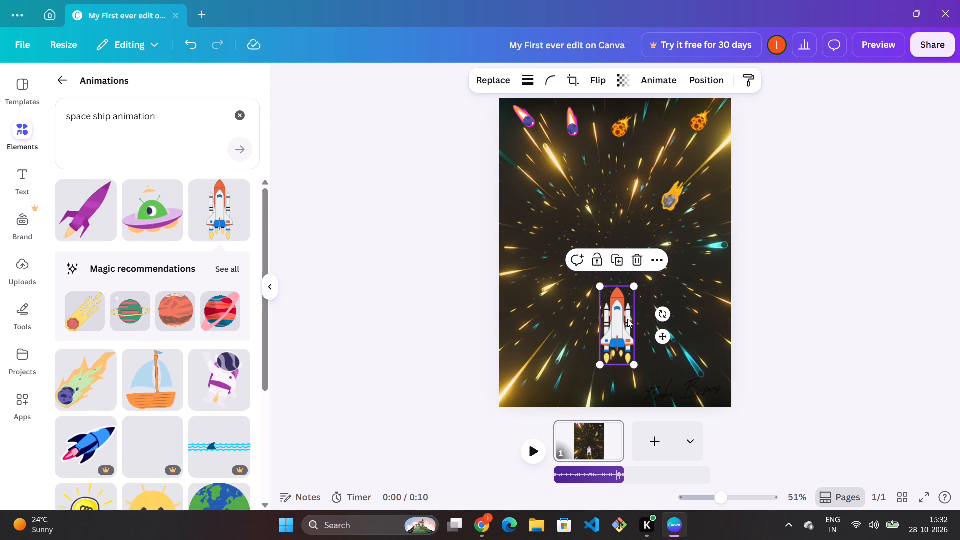
pyautogui.moveTo(633, 287); pyautogui.dragTo(629, 296)
# Look through the remaining space ship animations, and search the animations library for "space animation".
pyautogui.scroll(-2, 229, 389)
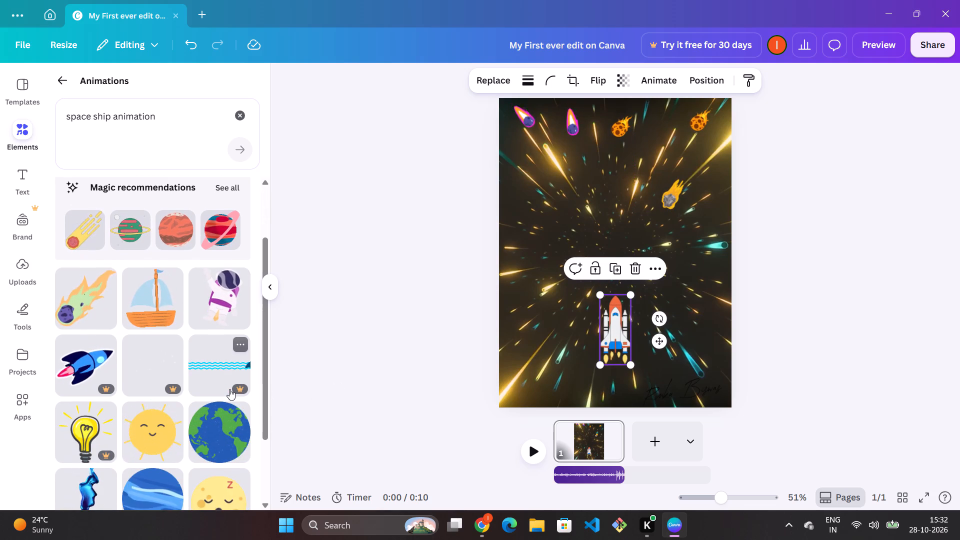
pyautogui.scroll(-2, 198, 389)
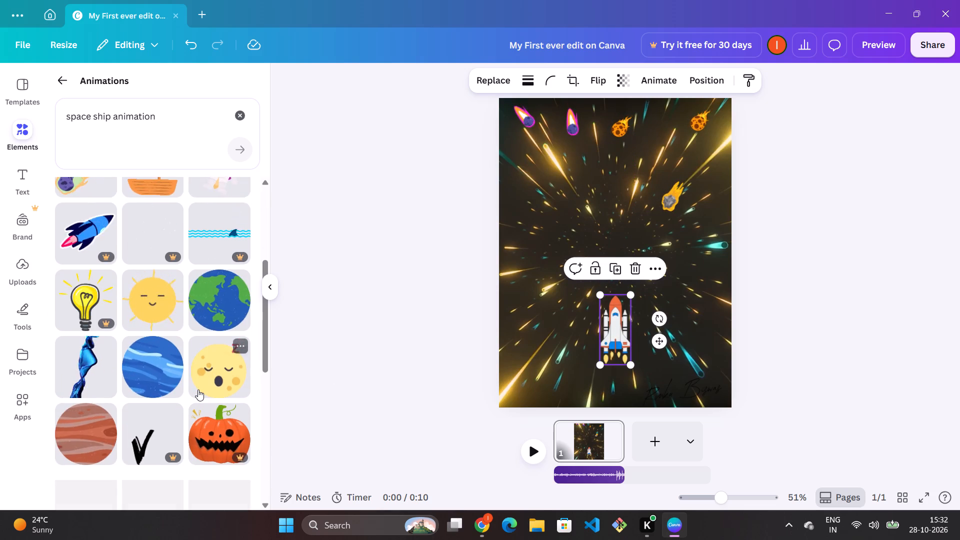
pyautogui.scroll(-3, 198, 389)
pyautogui.scroll(2, 198, 389)
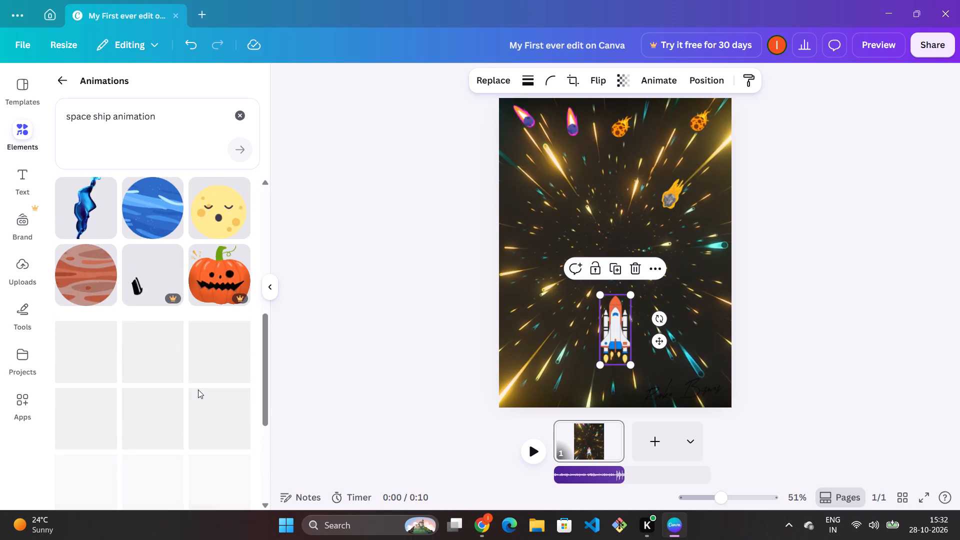
pyautogui.click(244, 122)
pyautogui.write('space animation')
pyautogui.press('Return')
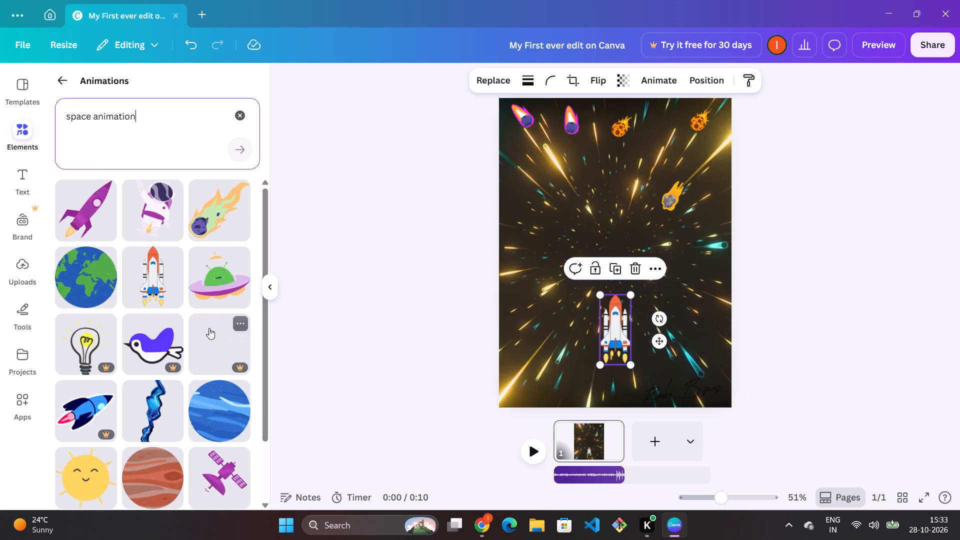
# Look through the "space animation" results for another element to add, and deselect the shuttle on the page.
pyautogui.scroll(-6, 209, 328)
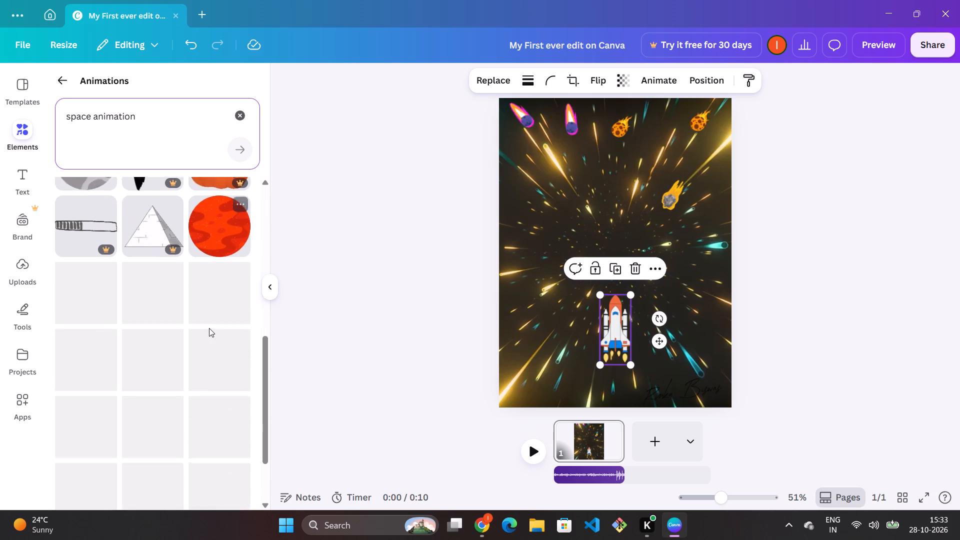
pyautogui.scroll(-2, 209, 328)
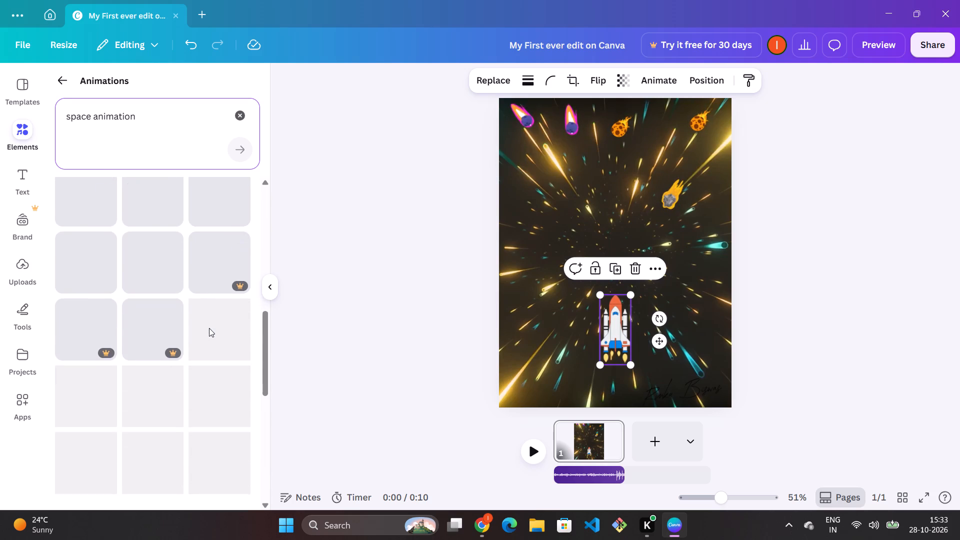
pyautogui.scroll(1, 209, 328)
pyautogui.scroll(-1, 209, 328)
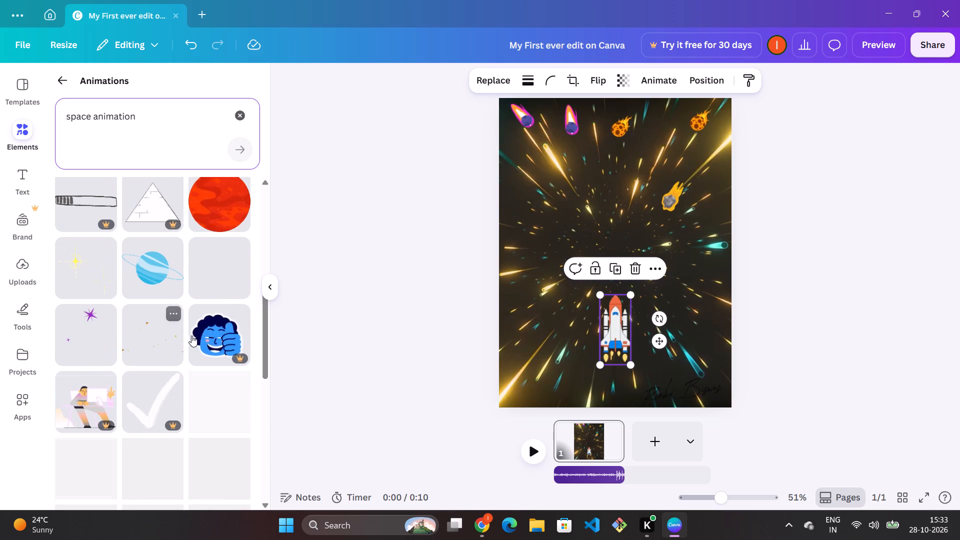
pyautogui.scroll(-2, 227, 258)
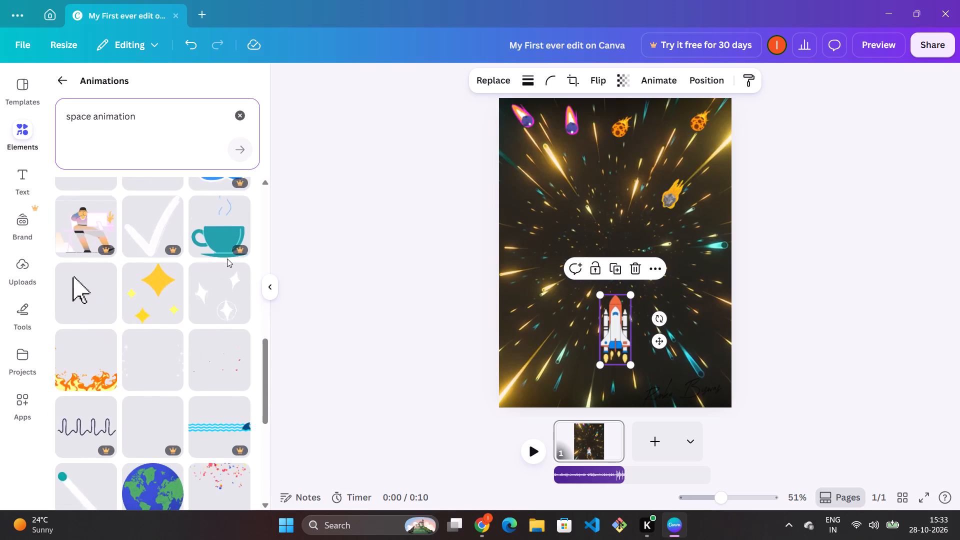
pyautogui.scroll(-1, 227, 258)
pyautogui.scroll(-3, 183, 301)
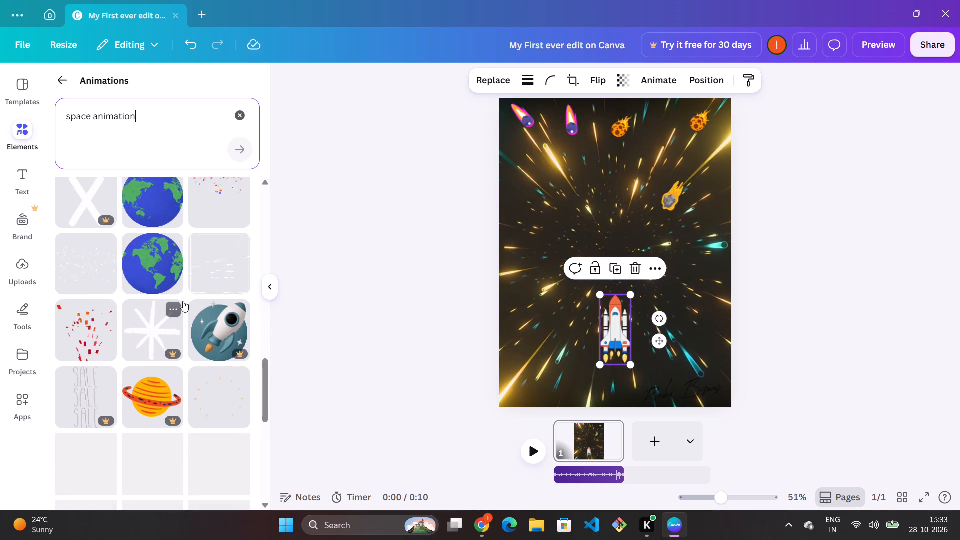
pyautogui.scroll(-1, 183, 301)
pyautogui.scroll(2, 183, 301)
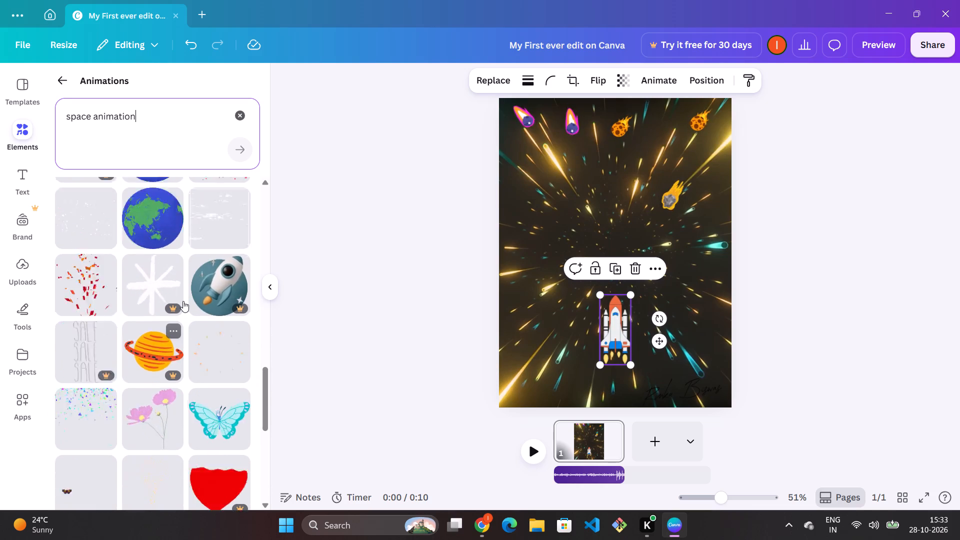
pyautogui.scroll(7, 183, 301)
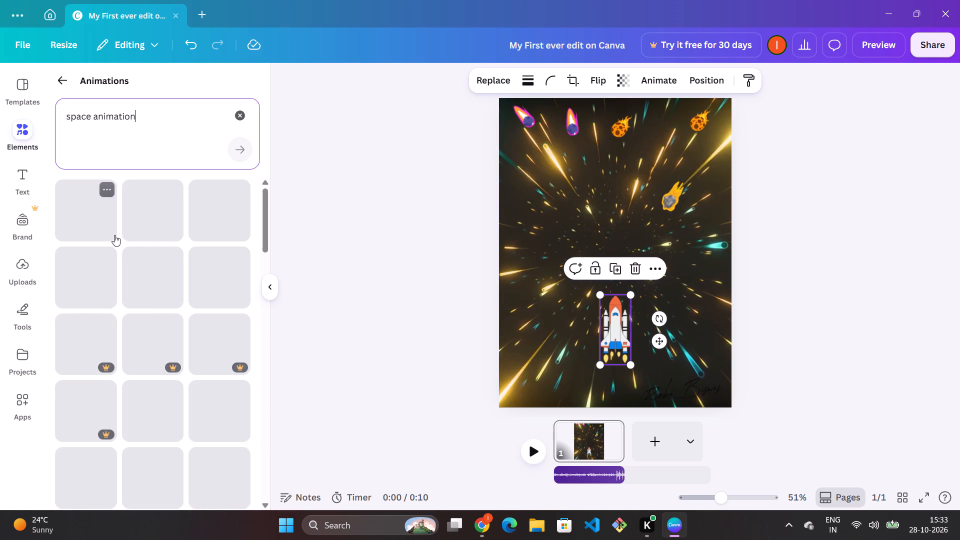
pyautogui.click(421, 301)
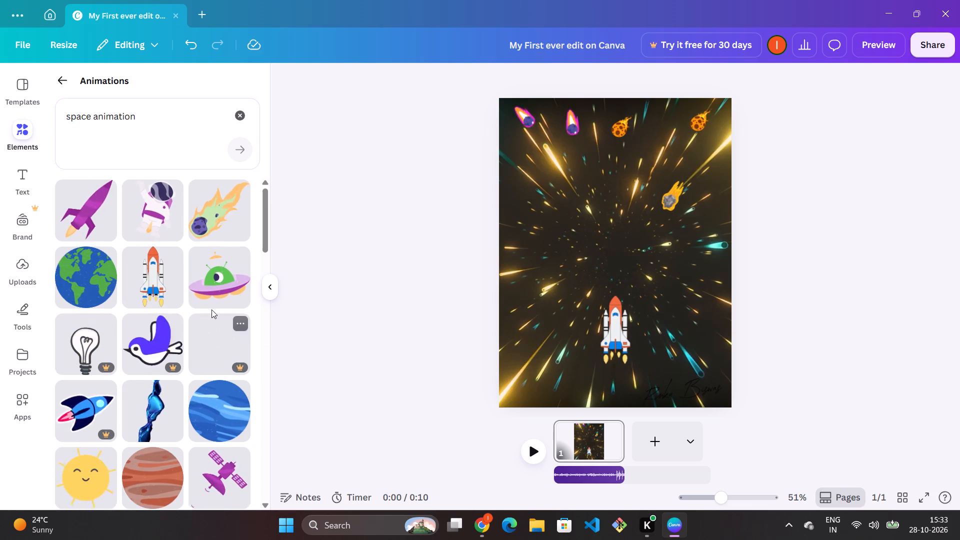
# Add a second white-and-orange space shuttle animation and shrink it to roughly the first shuttle's size, in the lower part of the page.
pyautogui.click(154, 270)
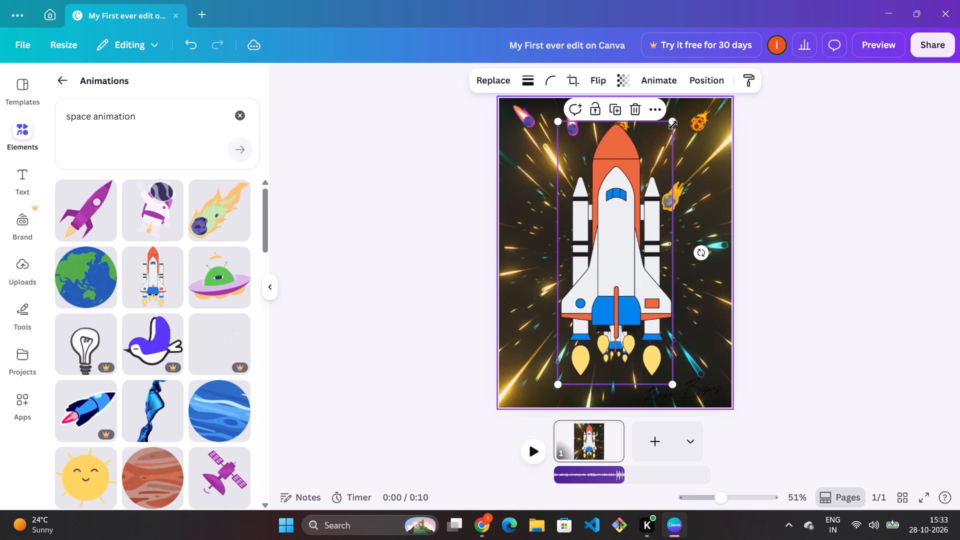
pyautogui.moveTo(673, 120); pyautogui.dragTo(610, 305)
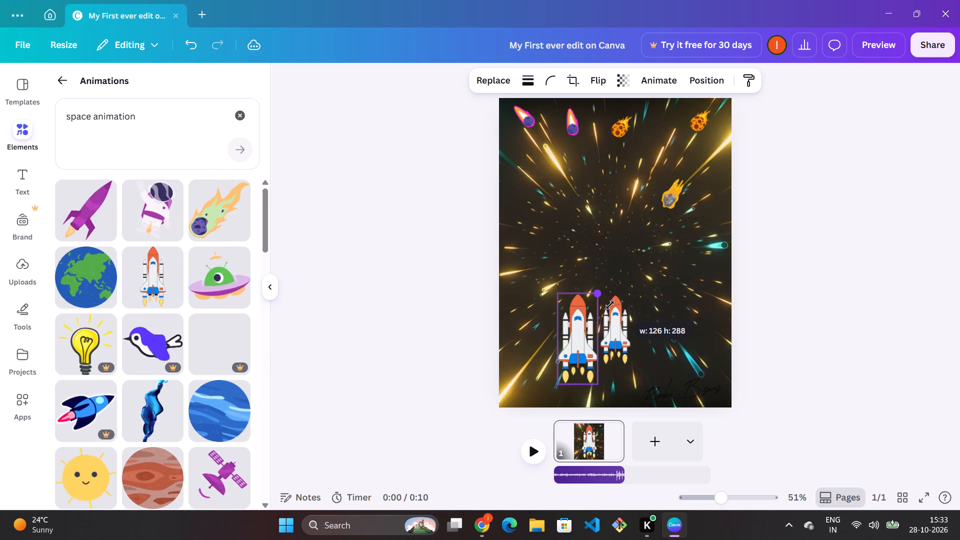
pyautogui.moveTo(610, 305); pyautogui.dragTo(597, 315)
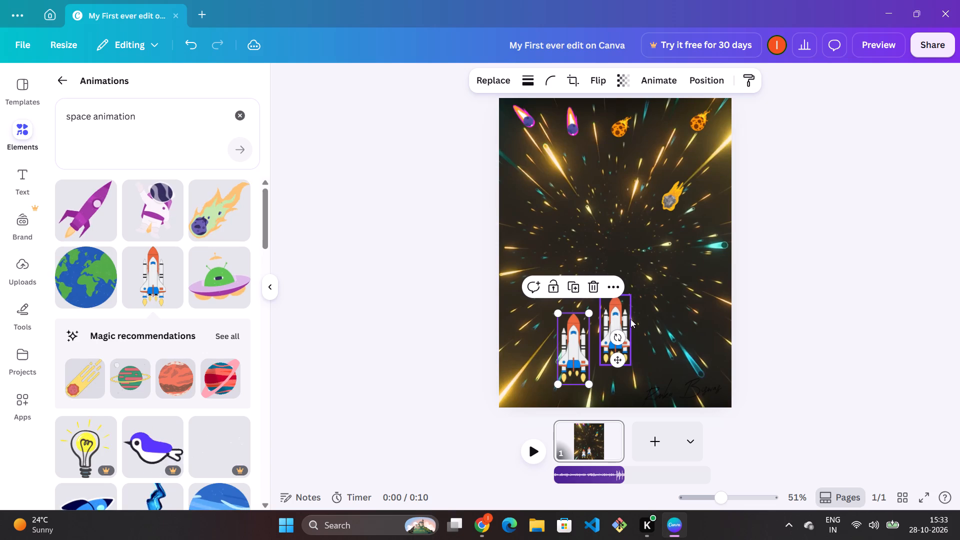
# Move the original space shuttle to the right, away from the new one, and shrink it slightly.
pyautogui.moveTo(615, 318); pyautogui.dragTo(646, 320)
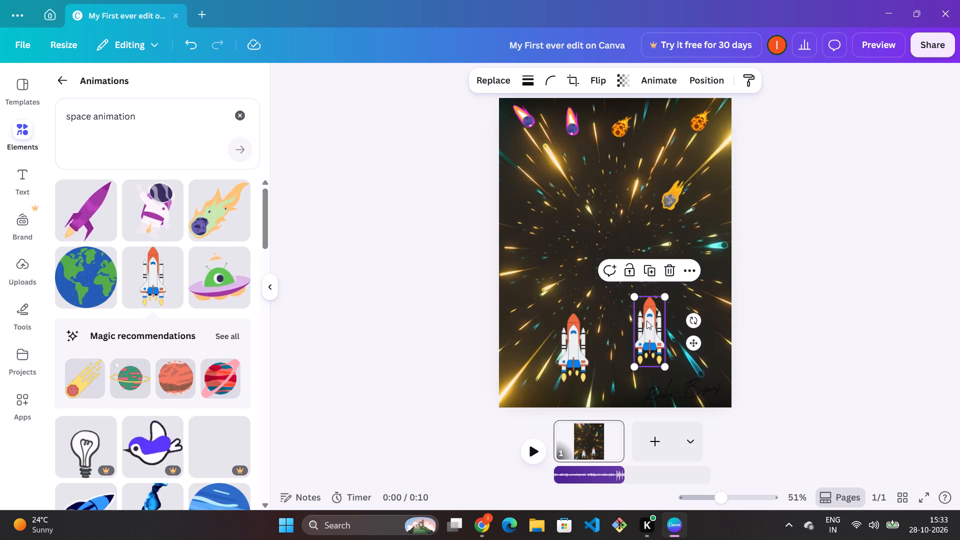
pyautogui.moveTo(660, 298); pyautogui.dragTo(660, 301)
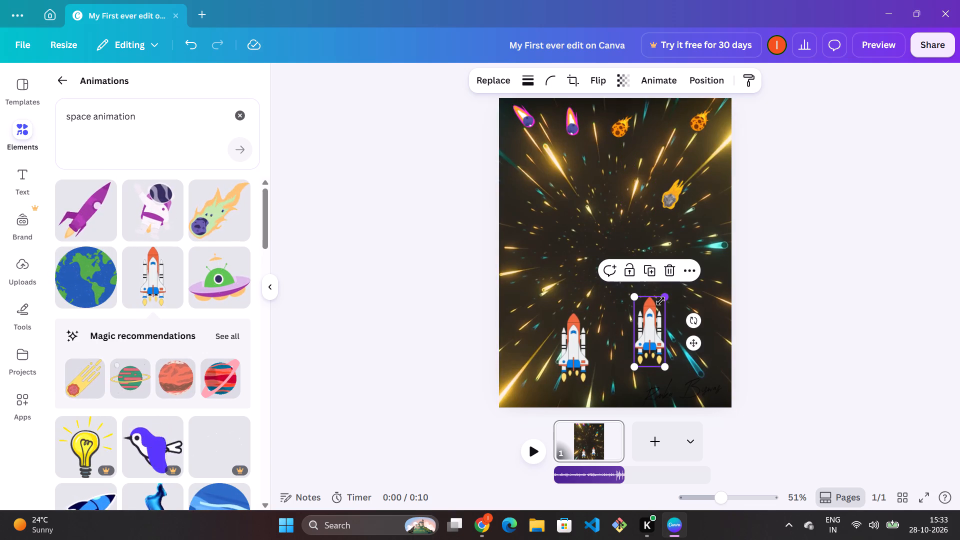
pyautogui.moveTo(660, 301); pyautogui.dragTo(657, 309)
# Align the left shuttle's top with the right one and shrink it to about 83 × 190, so the two match side by side.
pyautogui.moveTo(573, 338); pyautogui.dragTo(576, 338)
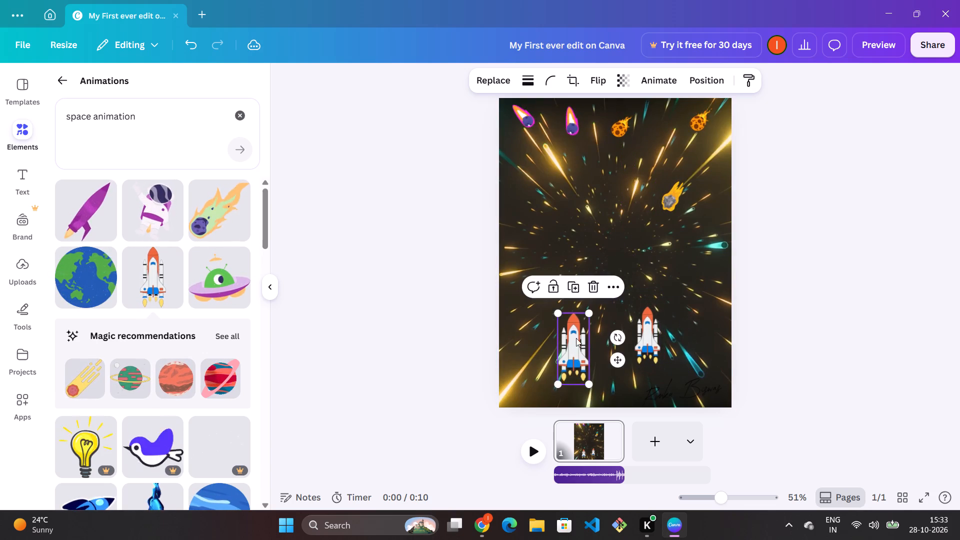
pyautogui.moveTo(576, 338); pyautogui.dragTo(588, 329)
pyautogui.click(656, 337)
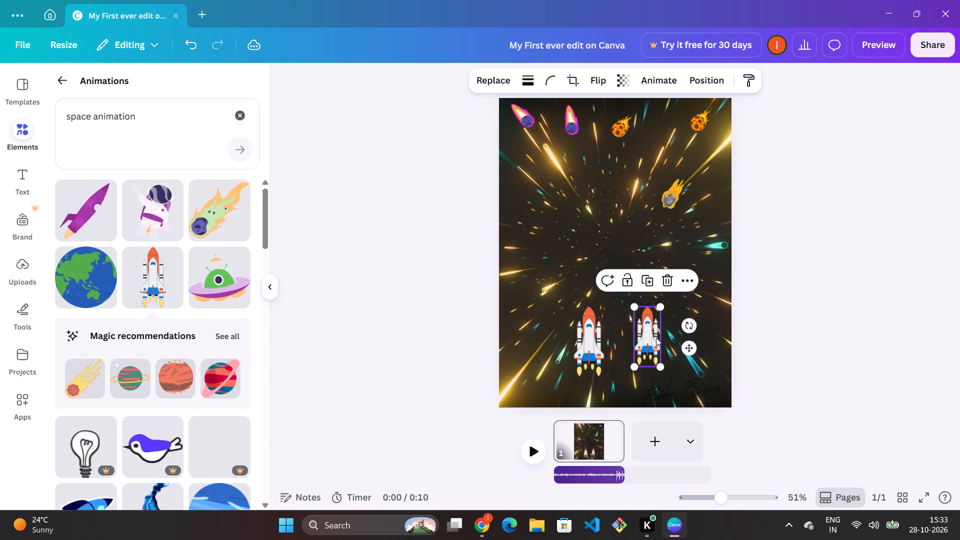
pyautogui.click(656, 308)
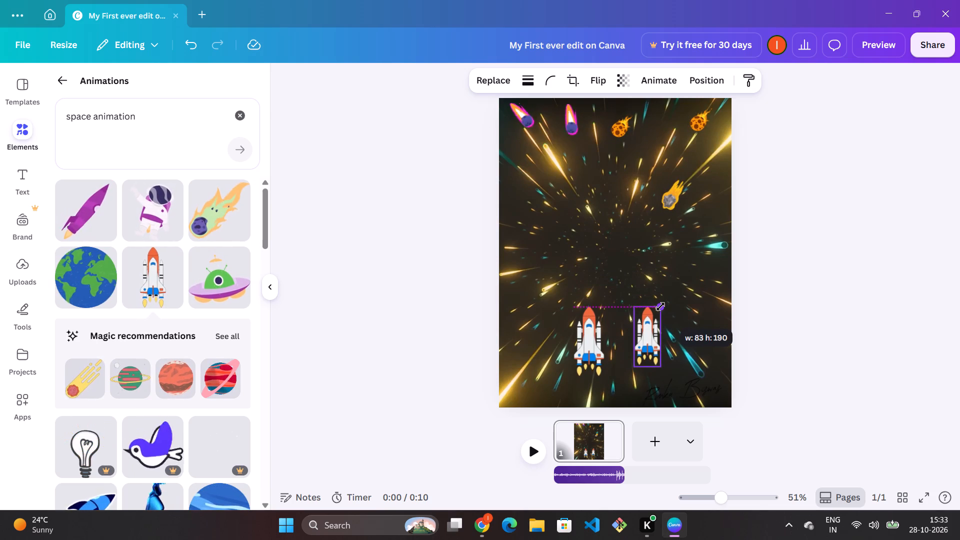
pyautogui.click(595, 345)
pyautogui.moveTo(575, 378); pyautogui.dragTo(575, 377)
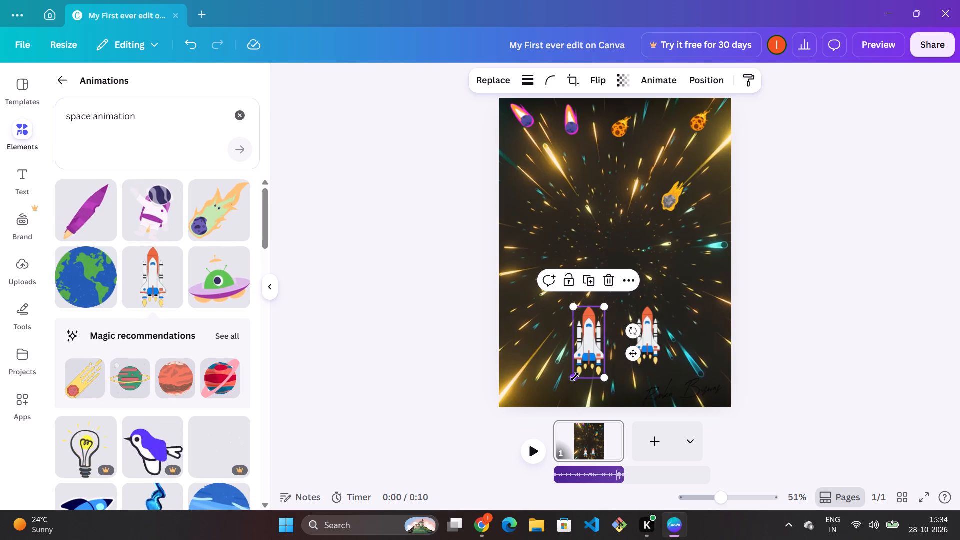
pyautogui.moveTo(575, 377); pyautogui.dragTo(583, 370)
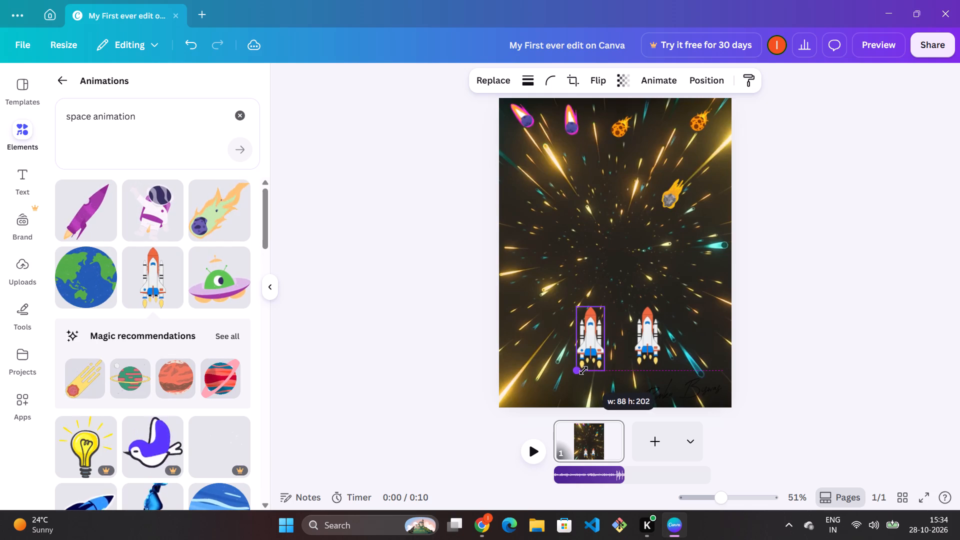
pyautogui.moveTo(583, 370); pyautogui.dragTo(588, 367)
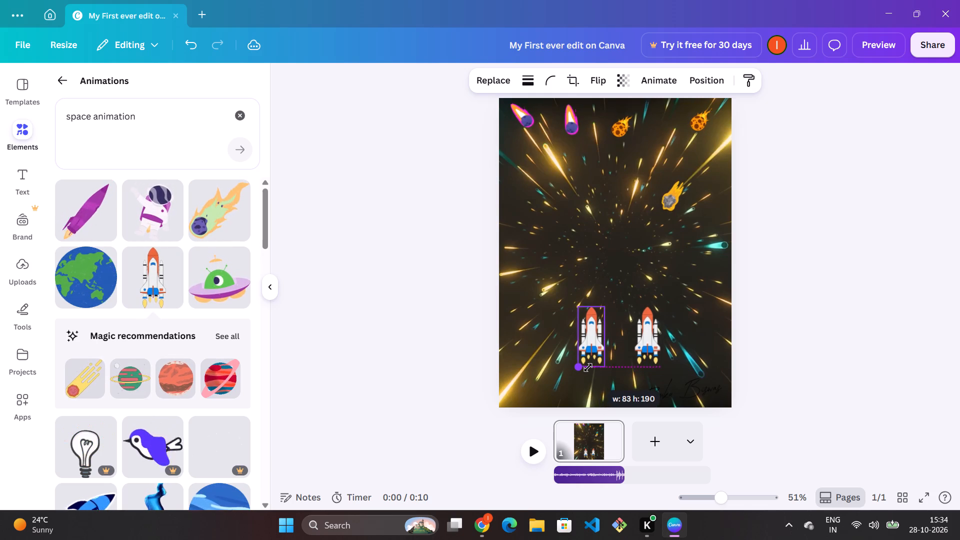
pyautogui.moveTo(588, 367); pyautogui.dragTo(587, 368)
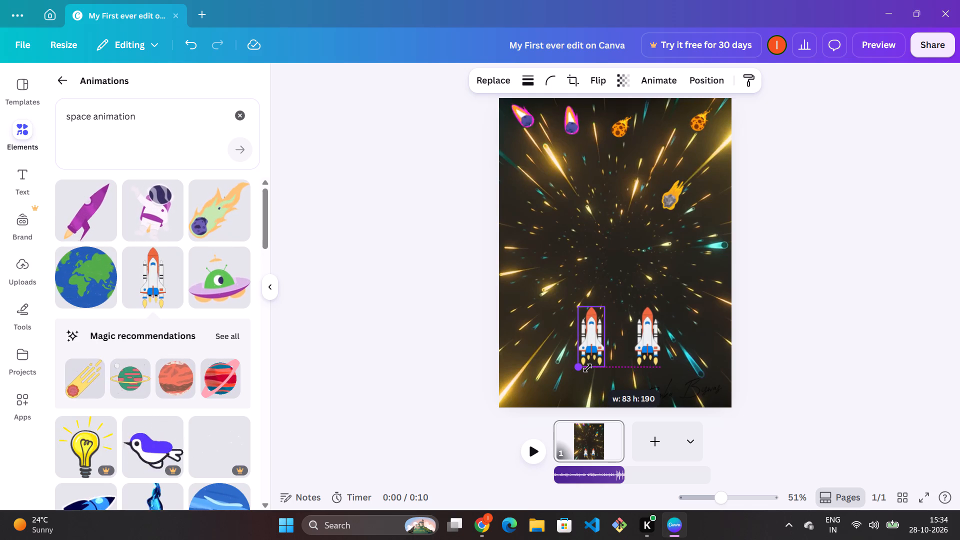
pyautogui.moveTo(587, 368); pyautogui.dragTo(588, 368)
pyautogui.click(422, 365)
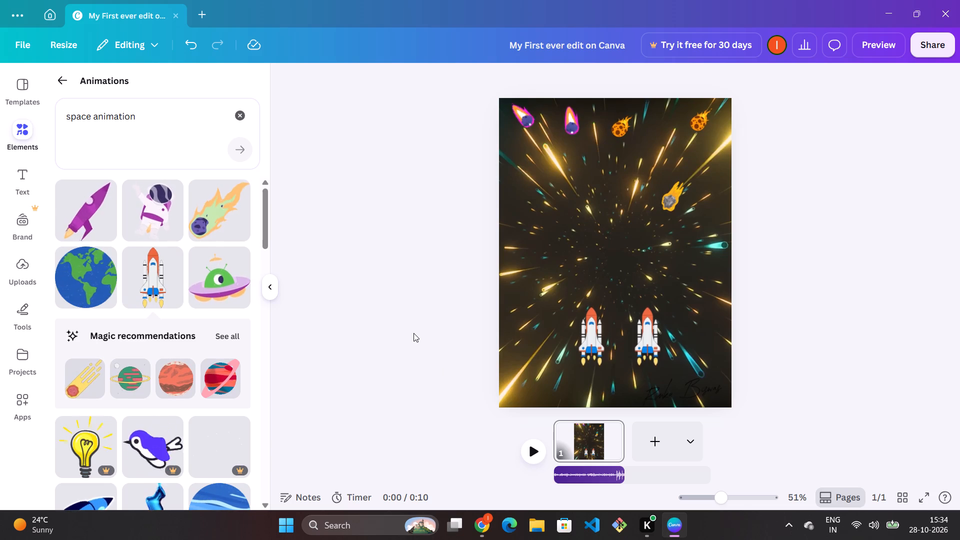
# Replace the current animations library search with a search for "space thunder".
pyautogui.scroll(-6, 172, 242)
pyautogui.scroll(1, 172, 242)
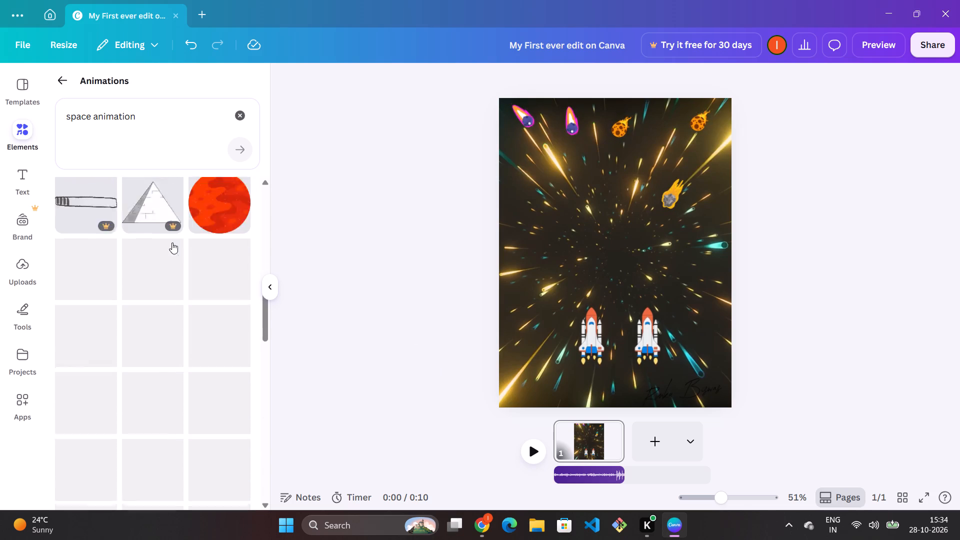
pyautogui.scroll(3, 172, 242)
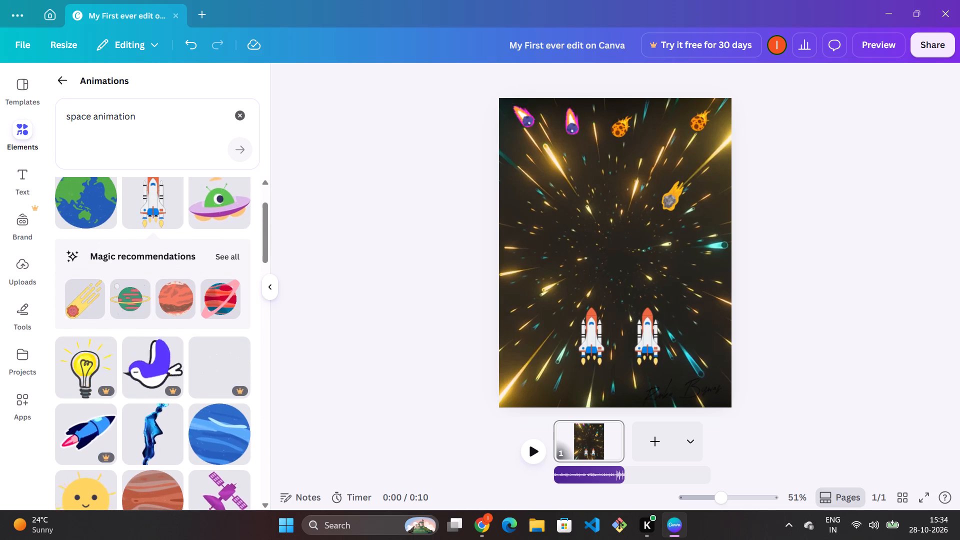
pyautogui.click(204, 112)
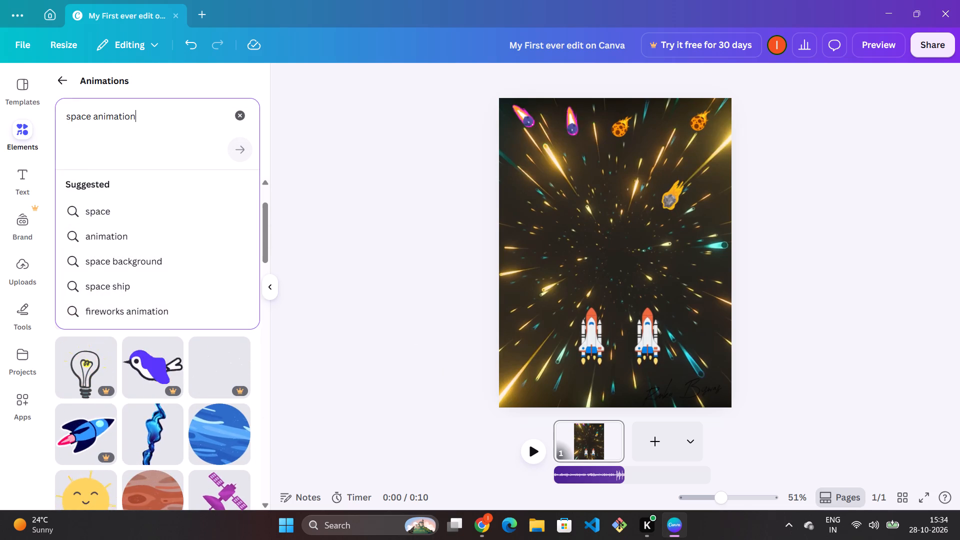
pyautogui.press('BackSpace')
pyautogui.press('BackSpace')
pyautogui.press('BackSpace')
pyautogui.press('BackSpace')
pyautogui.press('BackSpace')
pyautogui.press('BackSpace')
pyautogui.press('BackSpace')
pyautogui.press('BackSpace')
pyautogui.press('BackSpace')
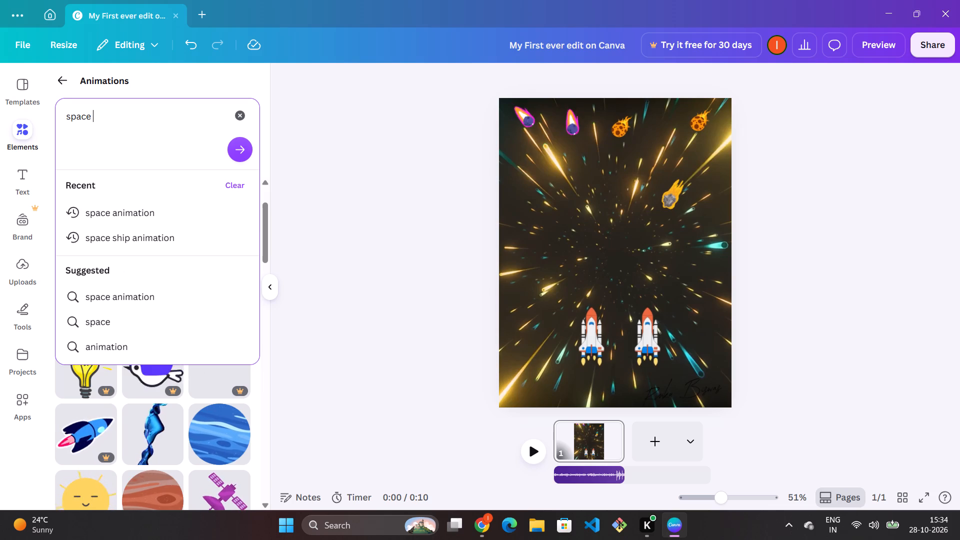
pyautogui.write('thunder')
pyautogui.press('Return')
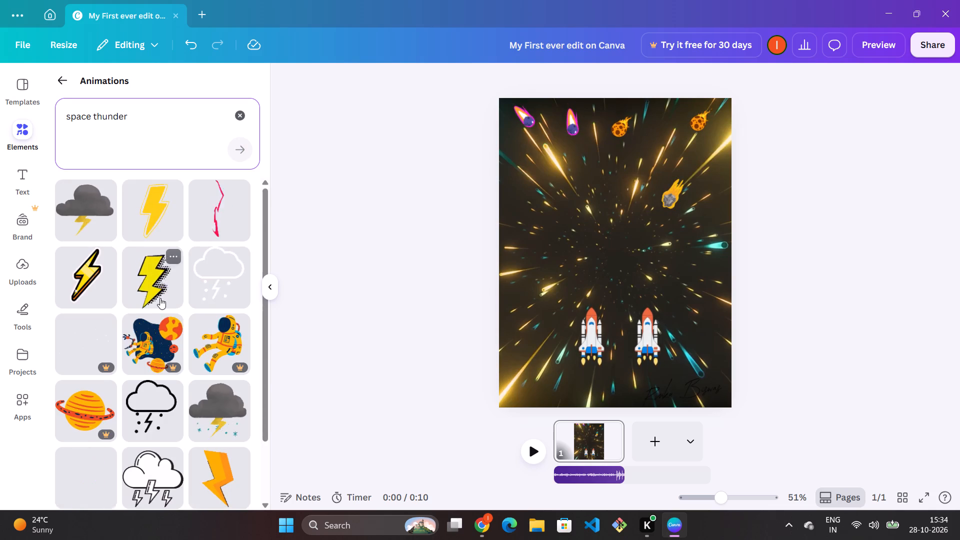
# Add the ring of blue and purple moons animation and shrink it to a small ring around the grey flaming asteroid.
pyautogui.scroll(-1, 186, 307)
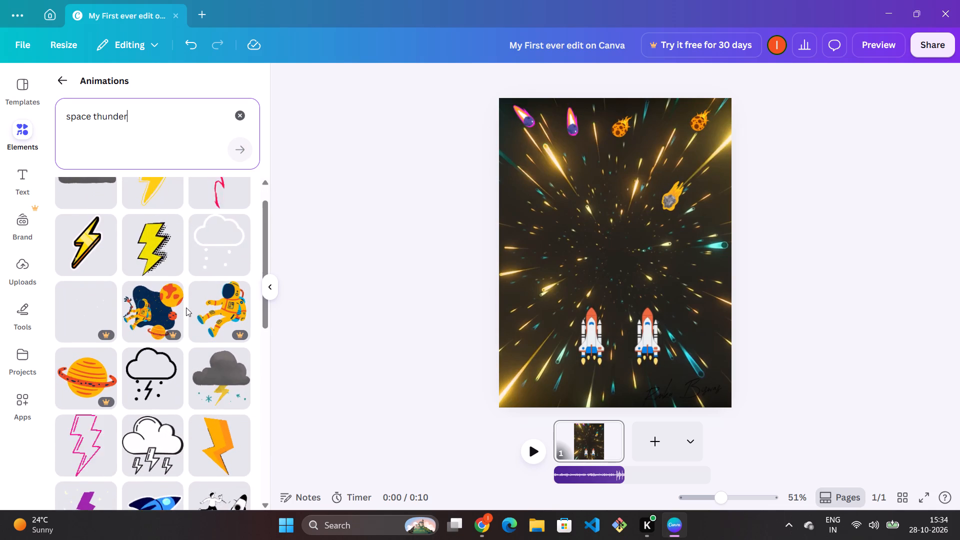
pyautogui.scroll(-2, 186, 307)
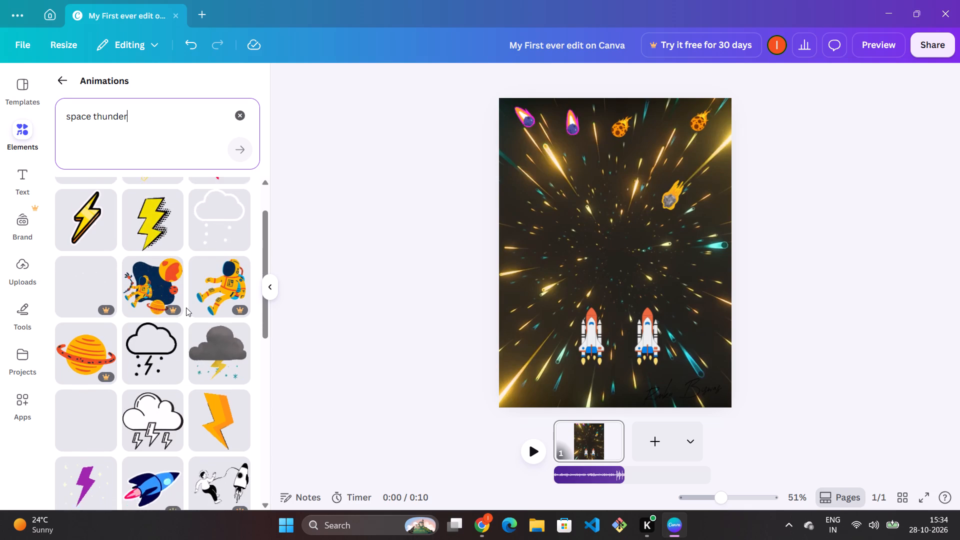
pyautogui.scroll(-3, 186, 307)
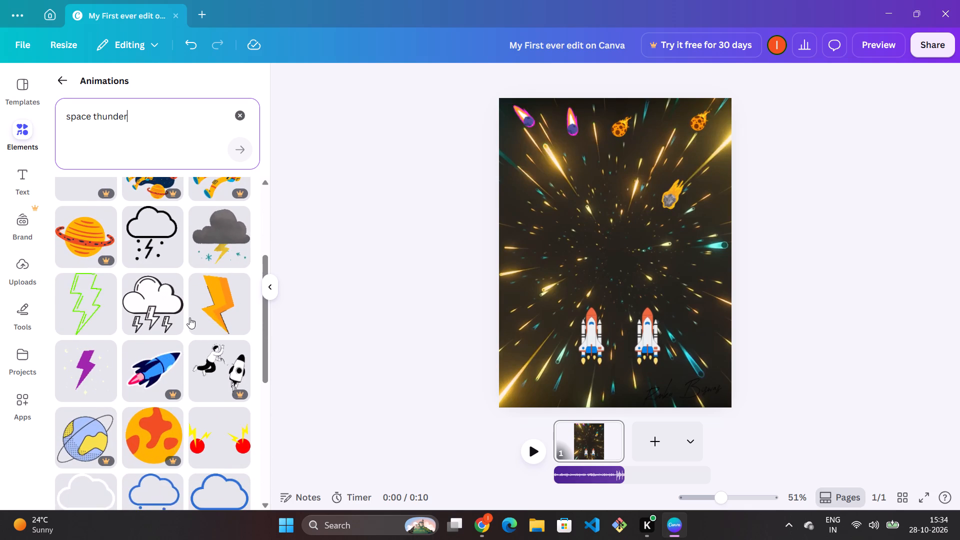
pyautogui.scroll(-3, 186, 339)
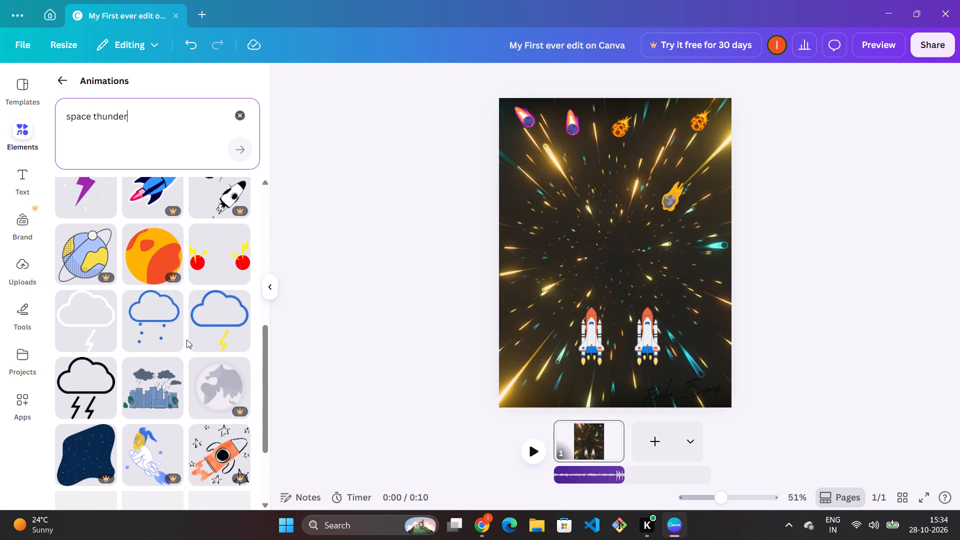
pyautogui.scroll(-4, 186, 339)
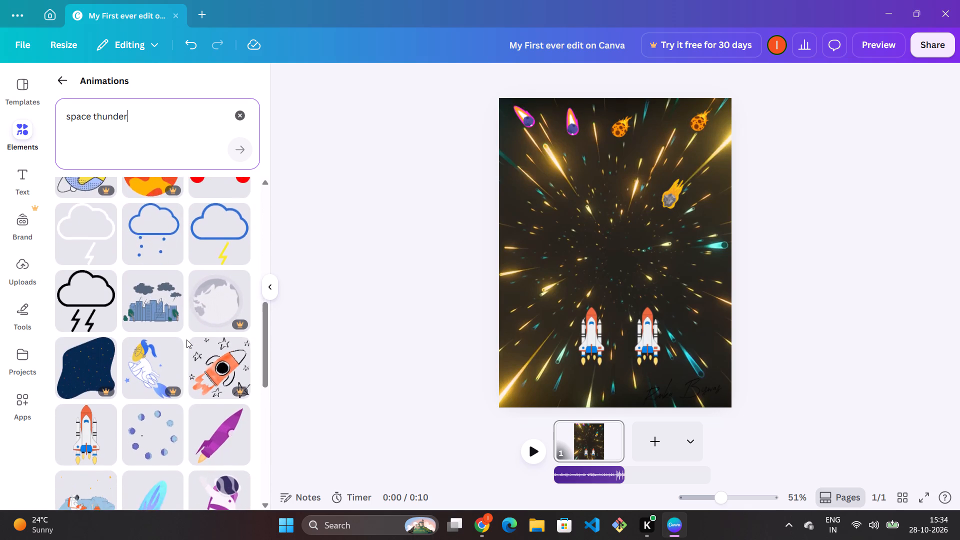
pyautogui.scroll(-2, 186, 339)
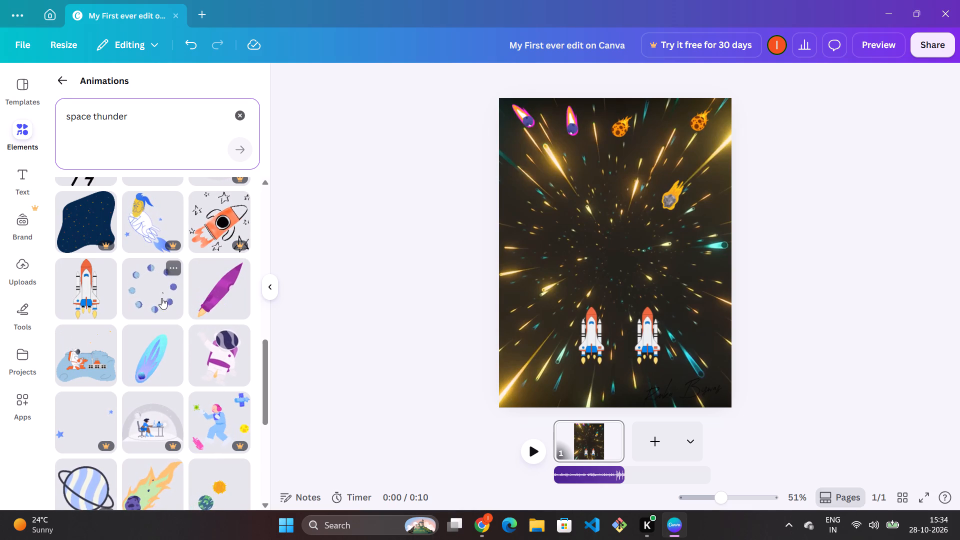
pyautogui.click(157, 313)
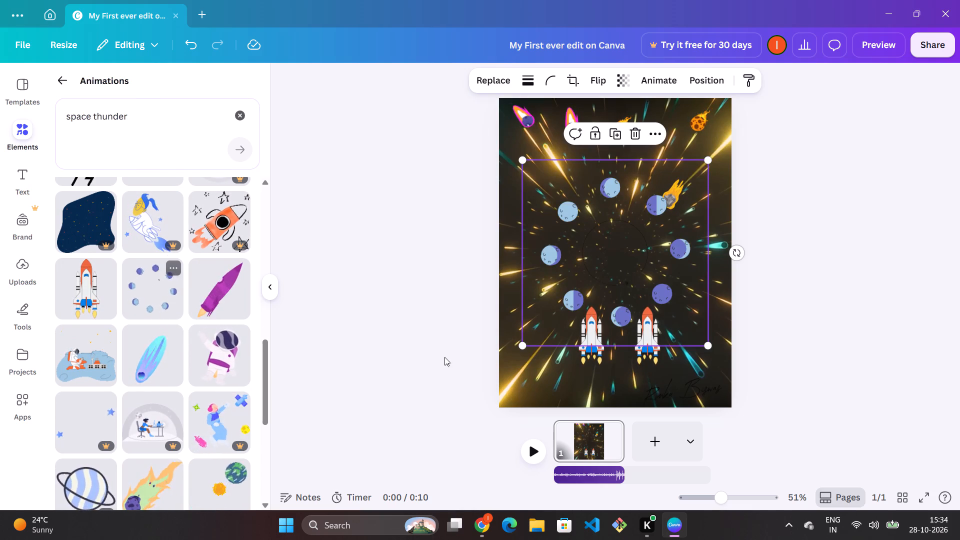
pyautogui.moveTo(524, 343); pyautogui.dragTo(591, 294)
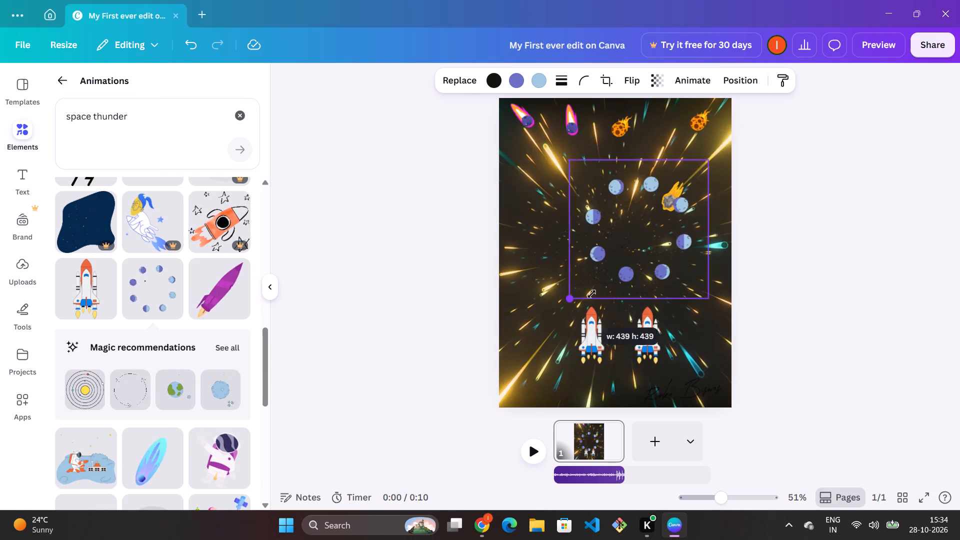
pyautogui.moveTo(591, 294); pyautogui.dragTo(636, 239)
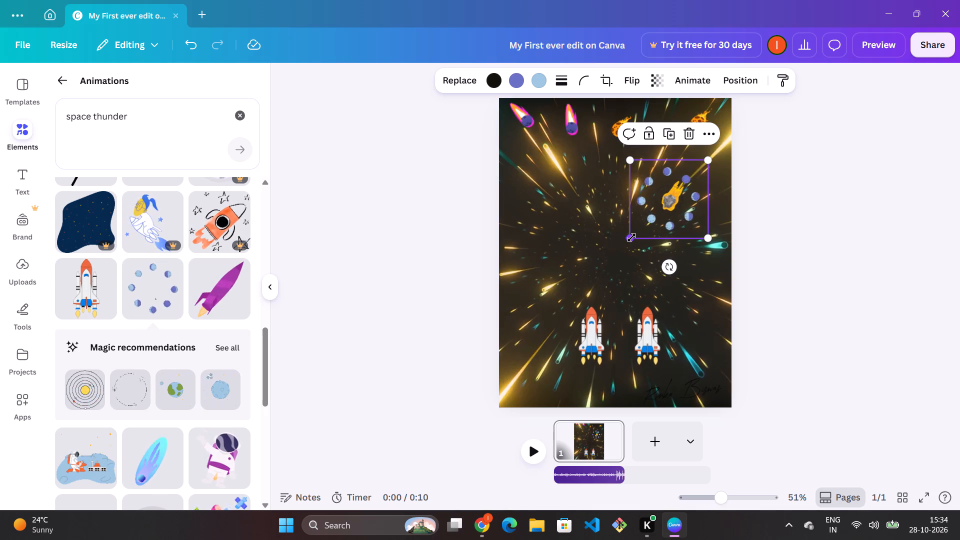
# Shrink the ring of moons further and move it to the page's left edge, level with the grey flaming asteroid.
pyautogui.moveTo(631, 237); pyautogui.dragTo(704, 200)
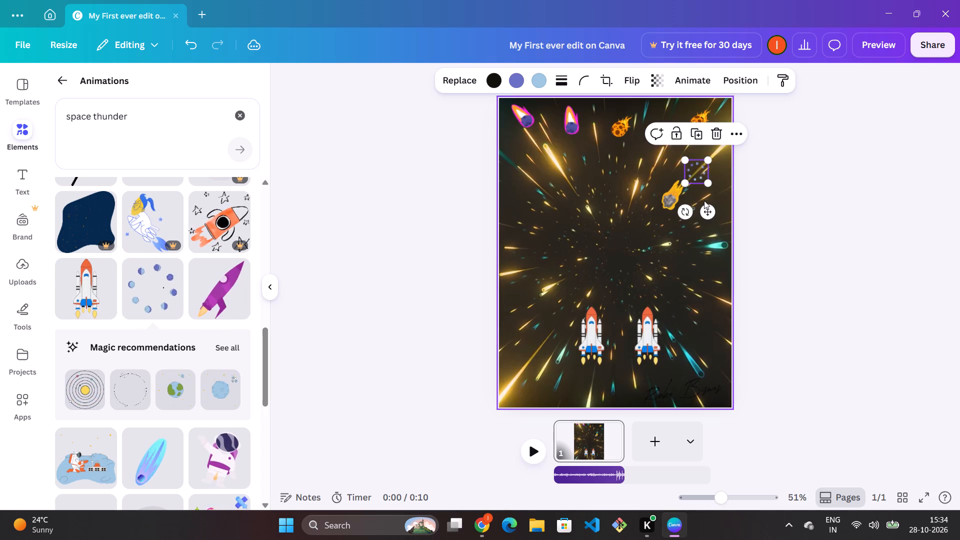
pyautogui.moveTo(685, 181); pyautogui.dragTo(680, 187)
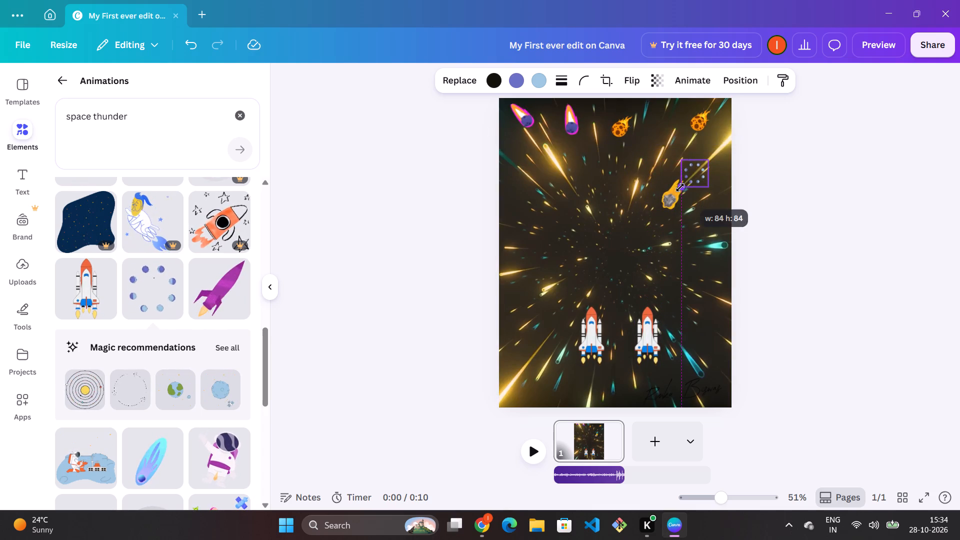
pyautogui.moveTo(680, 187); pyautogui.dragTo(670, 197)
pyautogui.click(676, 195)
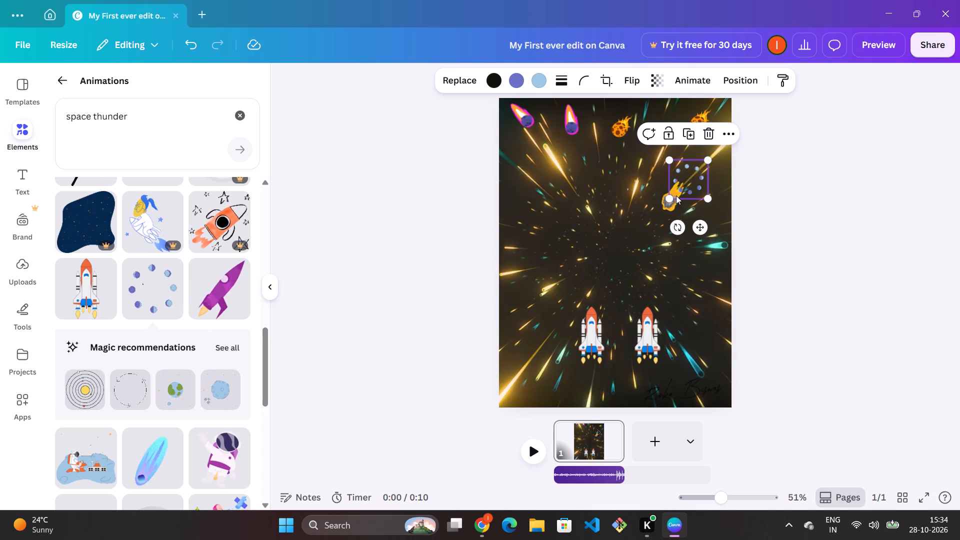
pyautogui.moveTo(673, 192); pyautogui.dragTo(715, 185)
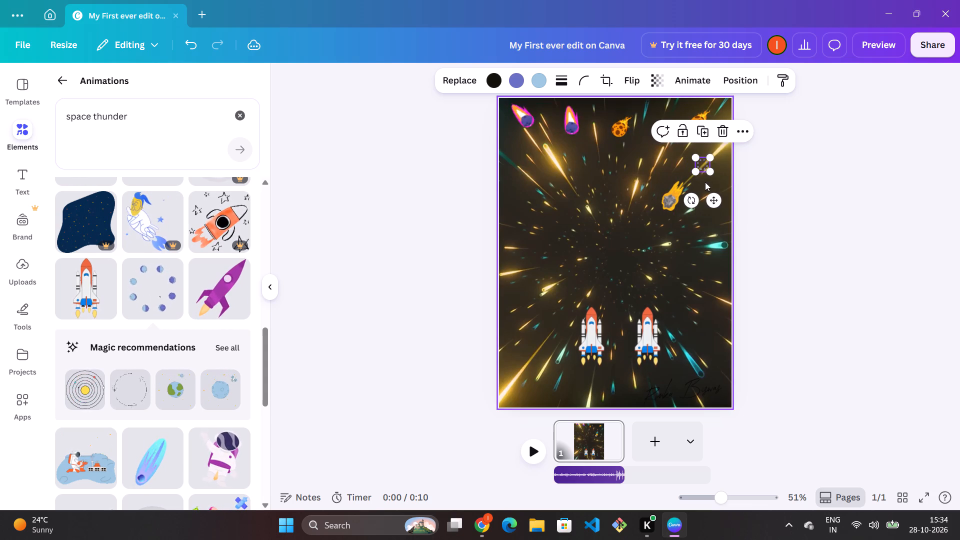
pyautogui.moveTo(695, 170); pyautogui.dragTo(678, 192)
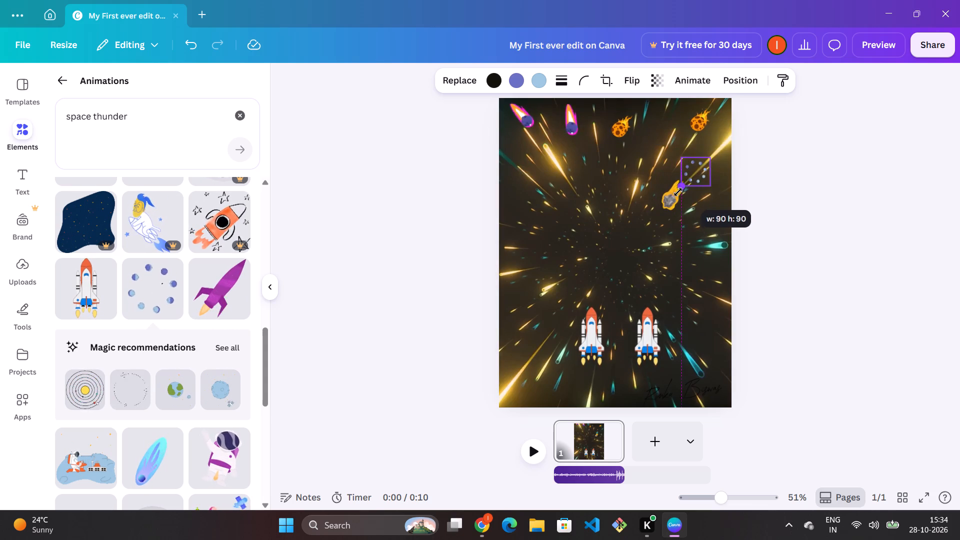
pyautogui.moveTo(678, 192); pyautogui.dragTo(674, 195)
pyautogui.moveTo(690, 180); pyautogui.dragTo(612, 191)
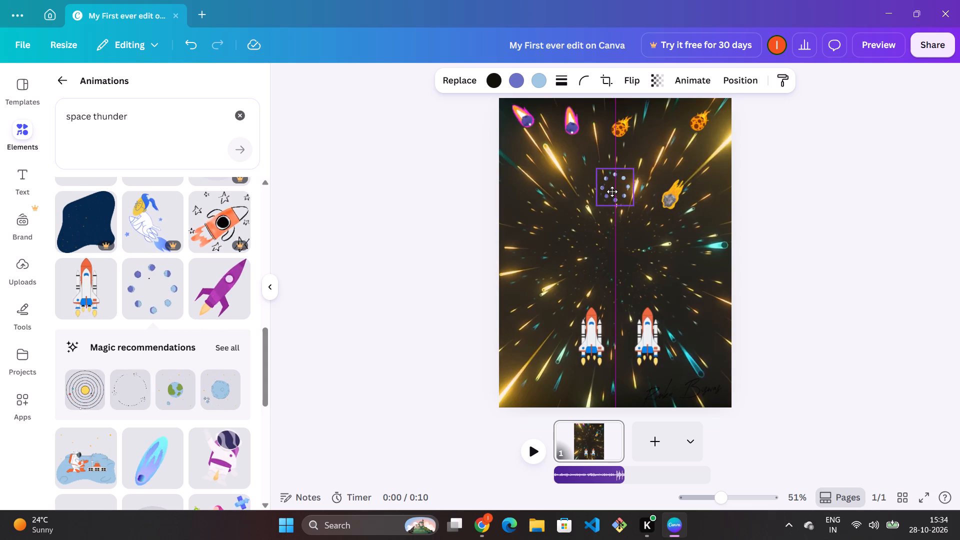
pyautogui.moveTo(612, 191); pyautogui.dragTo(526, 205)
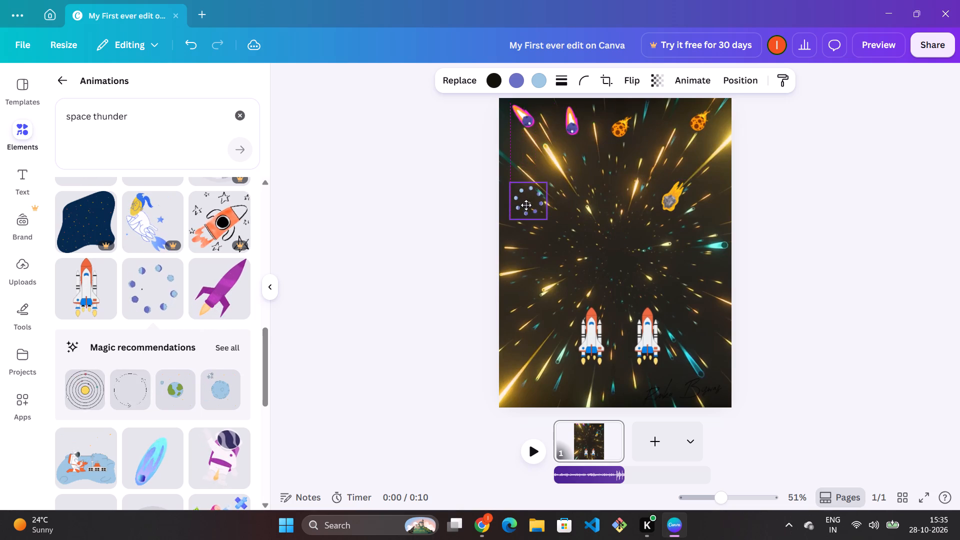
pyautogui.moveTo(526, 205); pyautogui.dragTo(523, 205)
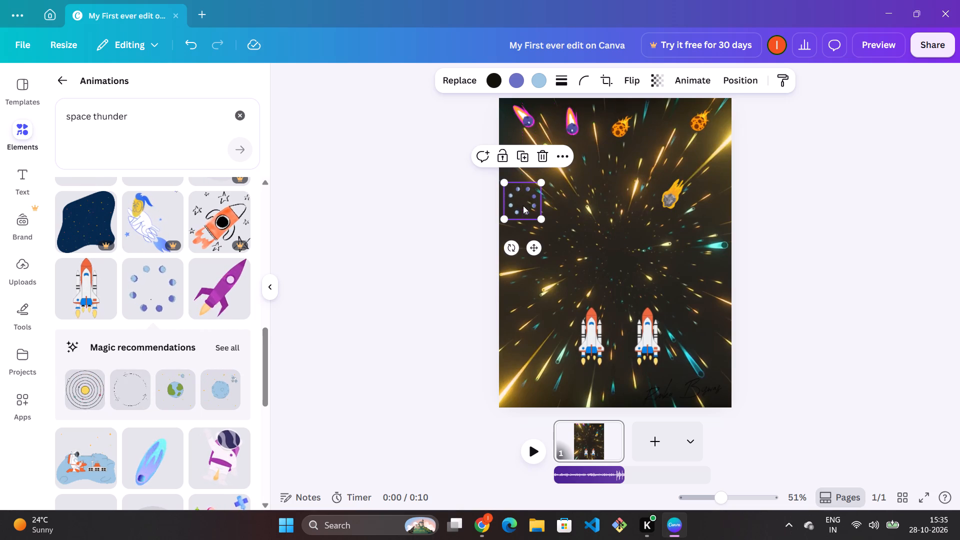
pyautogui.click(449, 204)
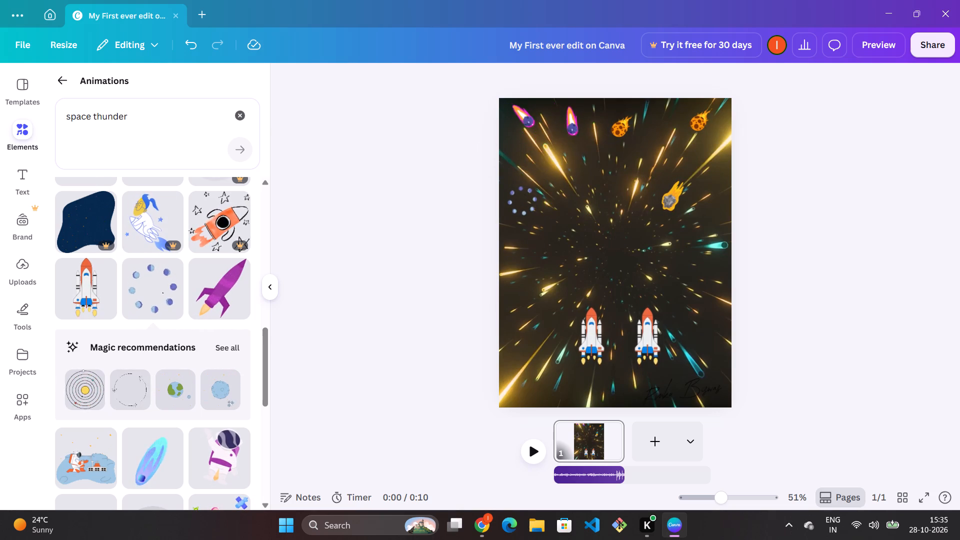
# Change the animations library search from "space thunder" to "space planet".
pyautogui.click(209, 118)
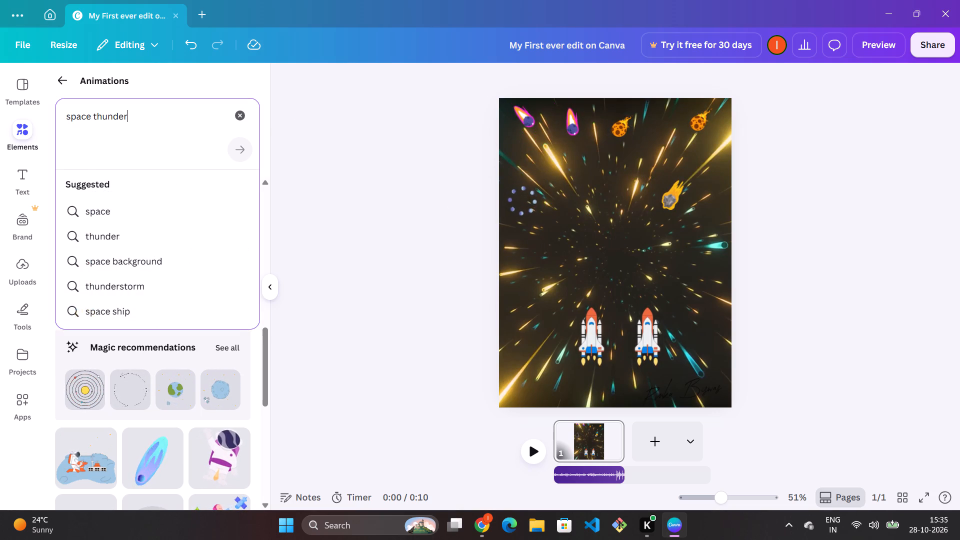
pyautogui.press('BackSpace')
pyautogui.press('BackSpace')
pyautogui.press('BackSpace')
pyautogui.press('BackSpace')
pyautogui.press('BackSpace')
pyautogui.press('BackSpace')
pyautogui.press('BackSpace')
pyautogui.write('planet')
pyautogui.press('Return')
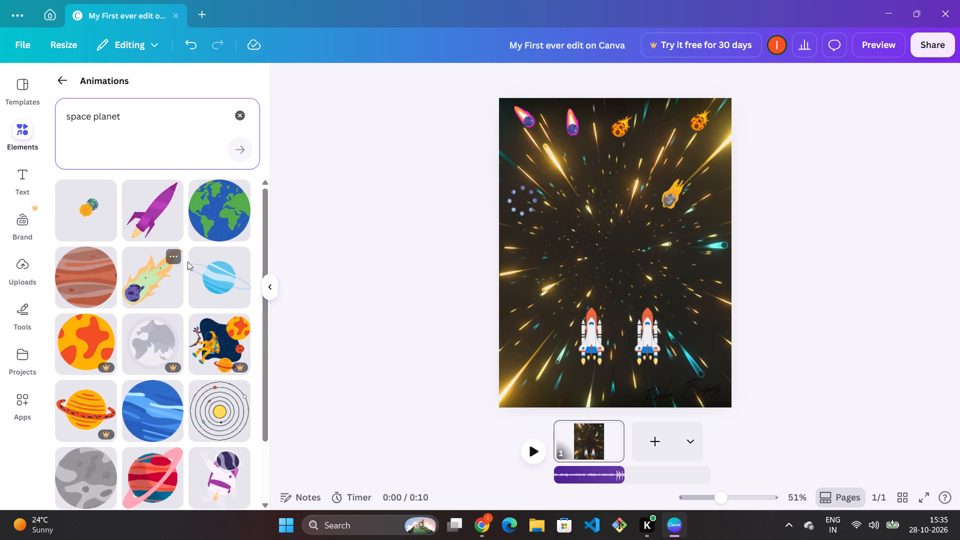
# Add the blue planets with stars animation, shrink it to a tiny cluster, and place it near the page's right edge above the grey flaming asteroid.
pyautogui.scroll(-1, 164, 312)
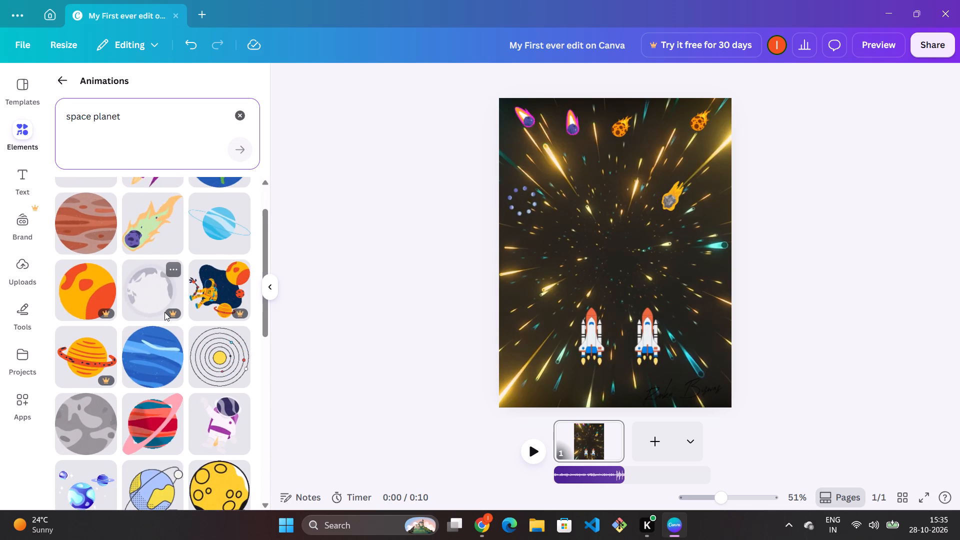
pyautogui.scroll(-2, 164, 312)
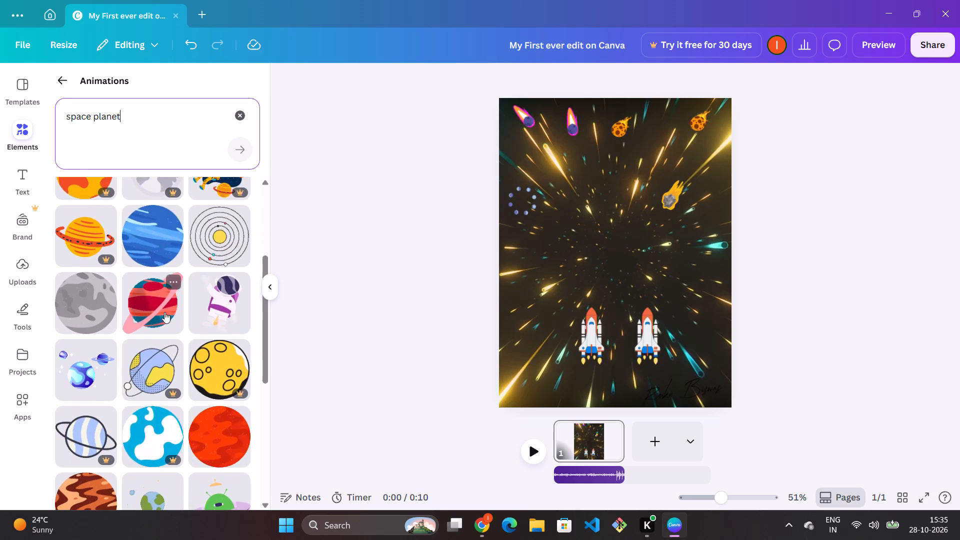
pyautogui.click(95, 380)
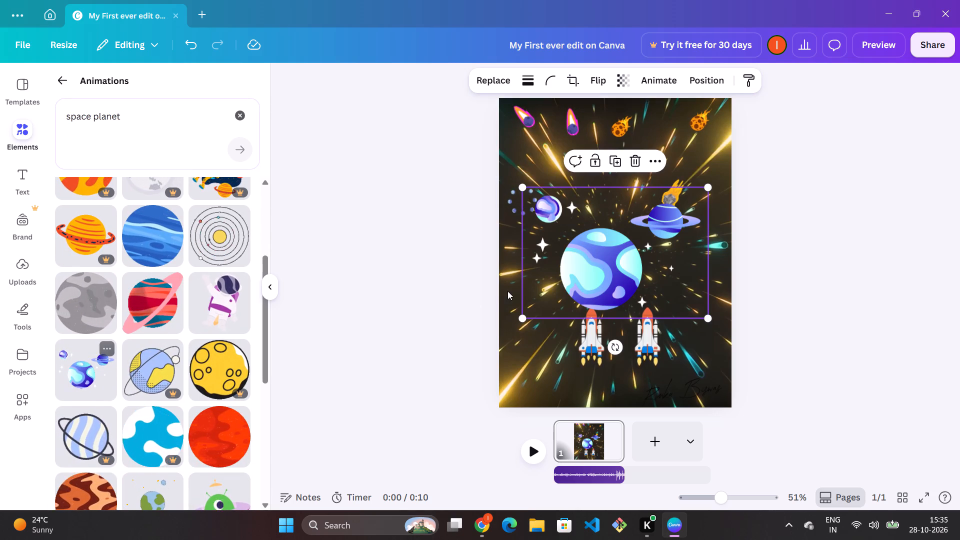
pyautogui.moveTo(524, 320); pyautogui.dragTo(633, 236)
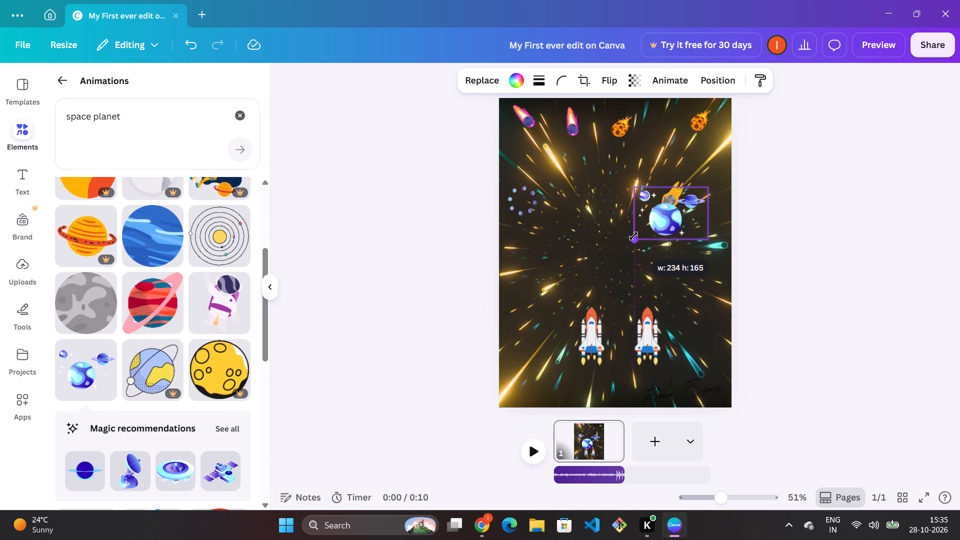
pyautogui.moveTo(633, 236); pyautogui.dragTo(677, 219)
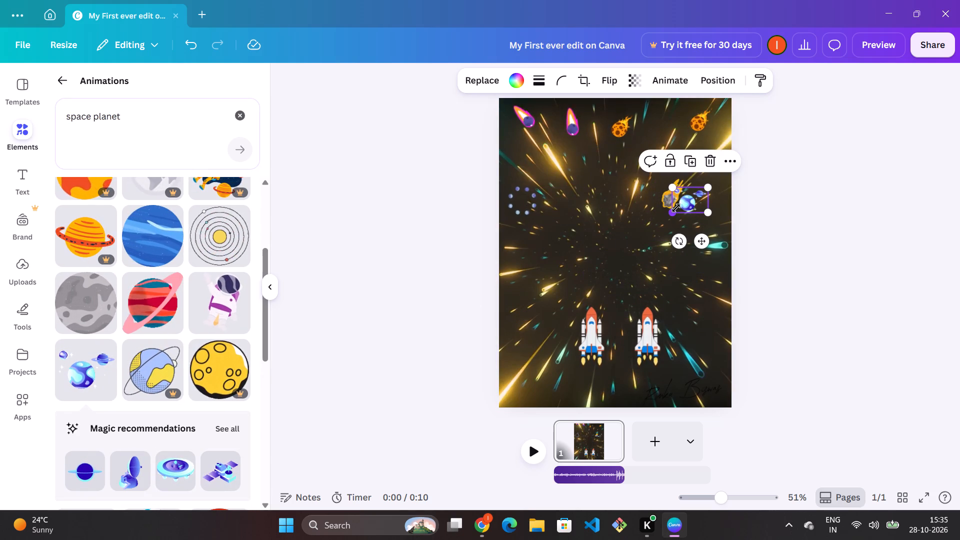
pyautogui.moveTo(676, 208); pyautogui.dragTo(663, 225)
pyautogui.moveTo(680, 208); pyautogui.dragTo(680, 195)
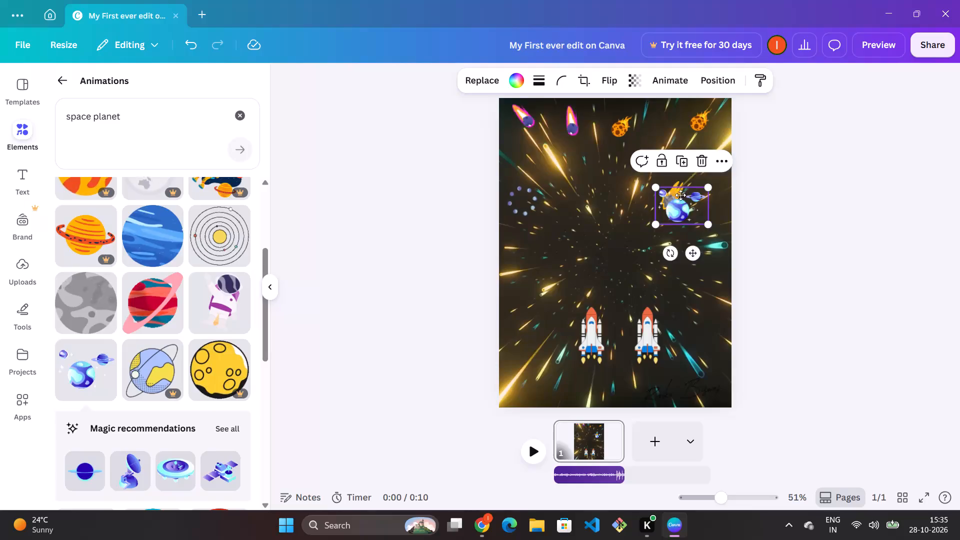
pyautogui.moveTo(680, 195); pyautogui.dragTo(698, 170)
pyautogui.moveTo(675, 184); pyautogui.dragTo(687, 176)
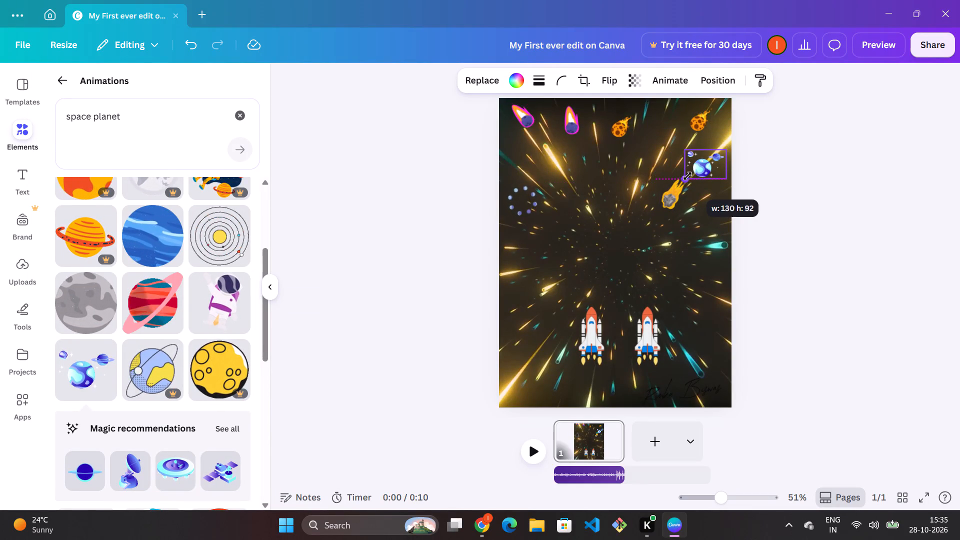
pyautogui.moveTo(687, 176); pyautogui.dragTo(752, 171)
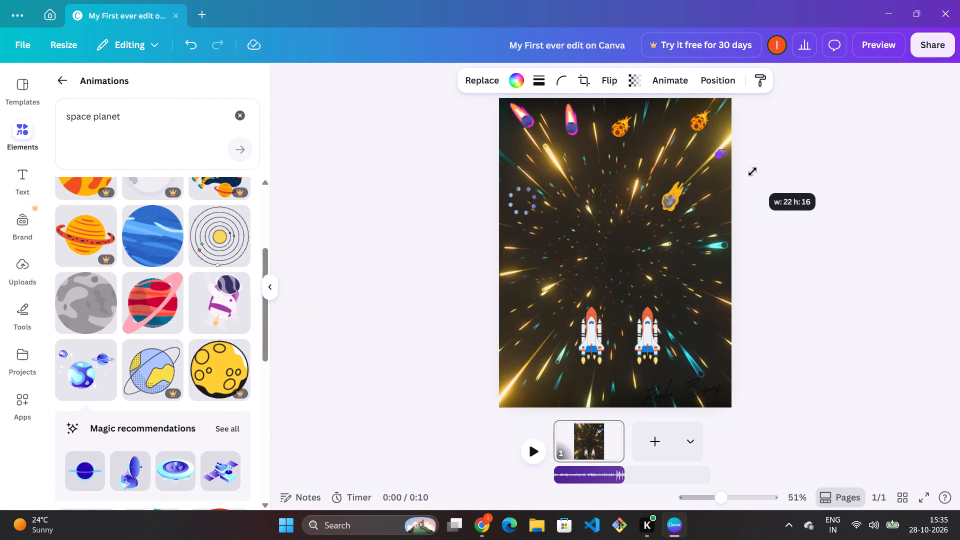
pyautogui.moveTo(752, 171); pyautogui.dragTo(723, 190)
pyautogui.click(777, 173)
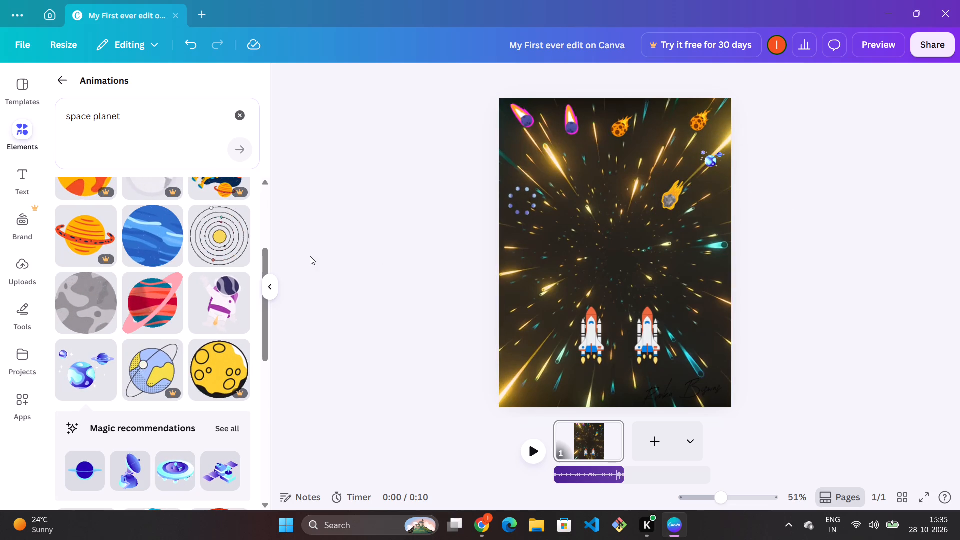
# Add the green and pink ringed planet animation, shrink it to about 84 × 66, and centre it inside the ring of moons.
pyautogui.scroll(-4, 197, 303)
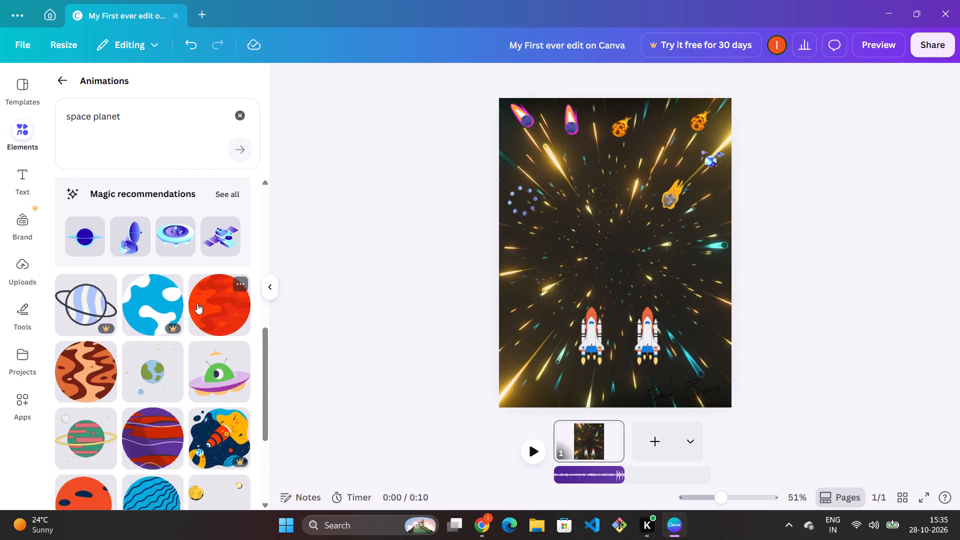
pyautogui.scroll(-1, 197, 303)
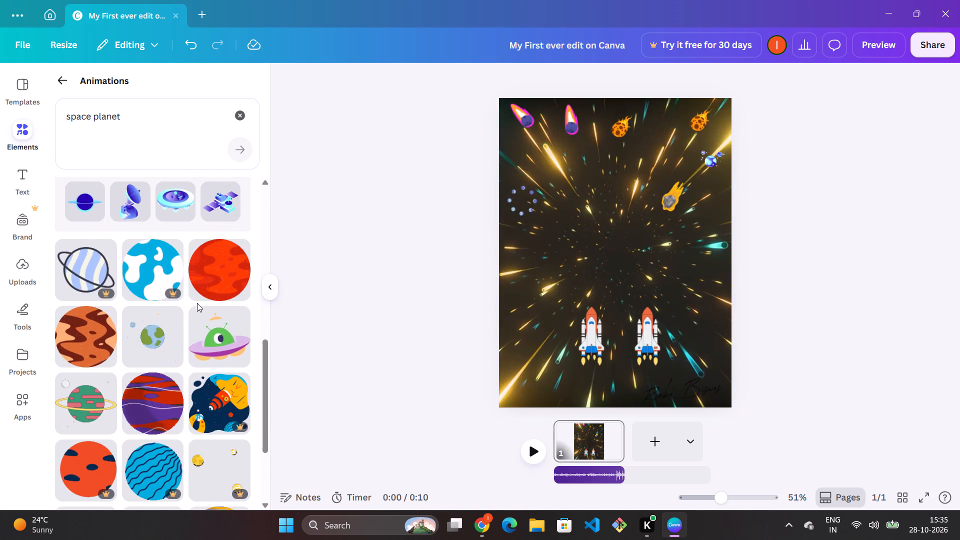
pyautogui.scroll(-1, 197, 303)
pyautogui.click(92, 382)
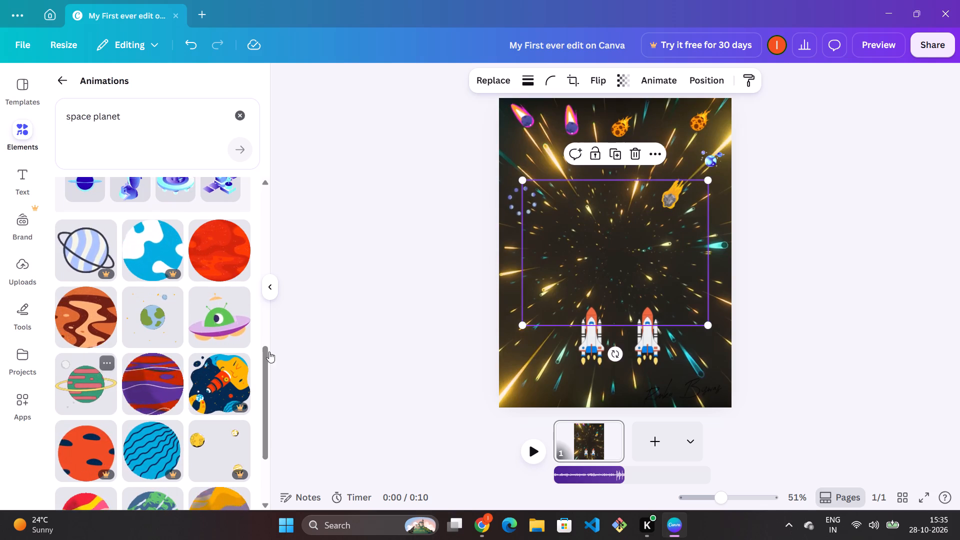
pyautogui.moveTo(522, 325); pyautogui.dragTo(671, 229)
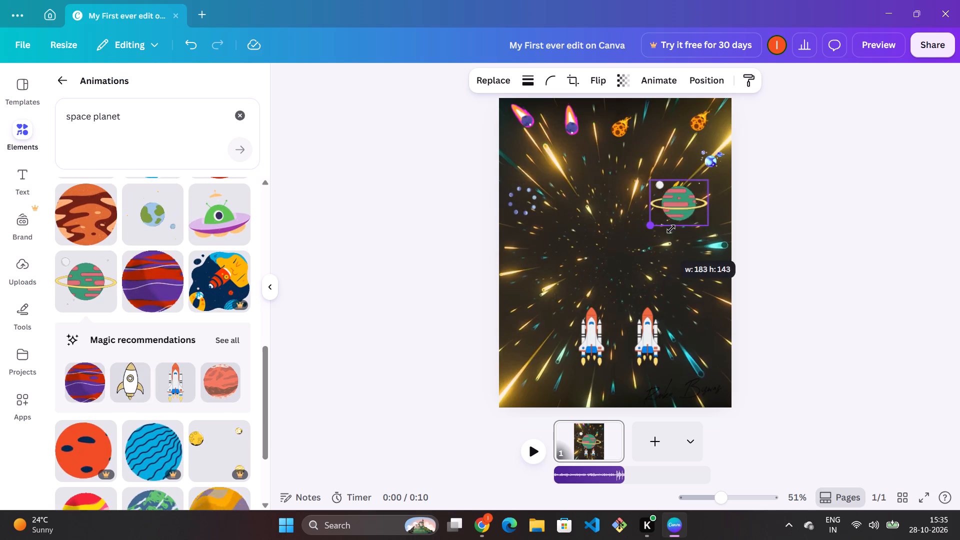
pyautogui.moveTo(671, 229); pyautogui.dragTo(704, 227)
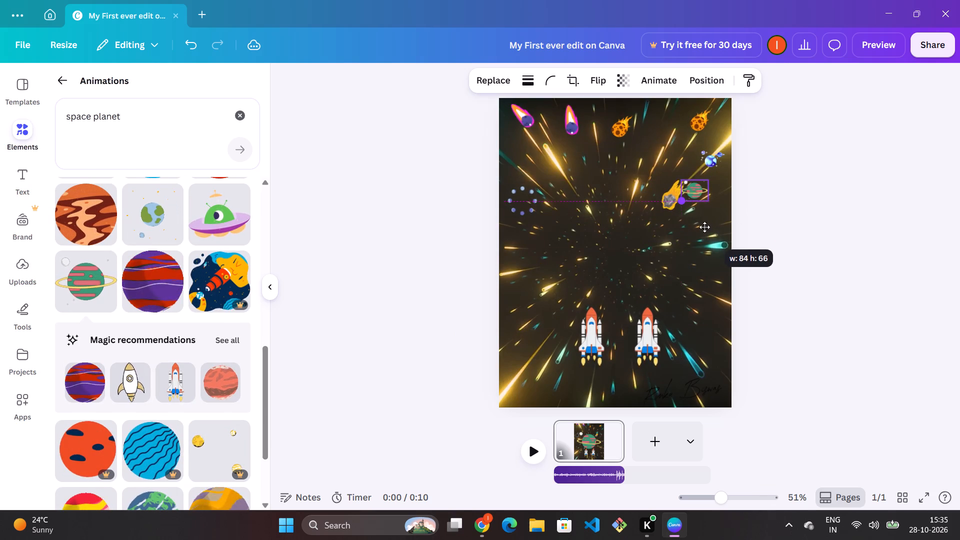
pyautogui.moveTo(700, 195); pyautogui.dragTo(532, 213)
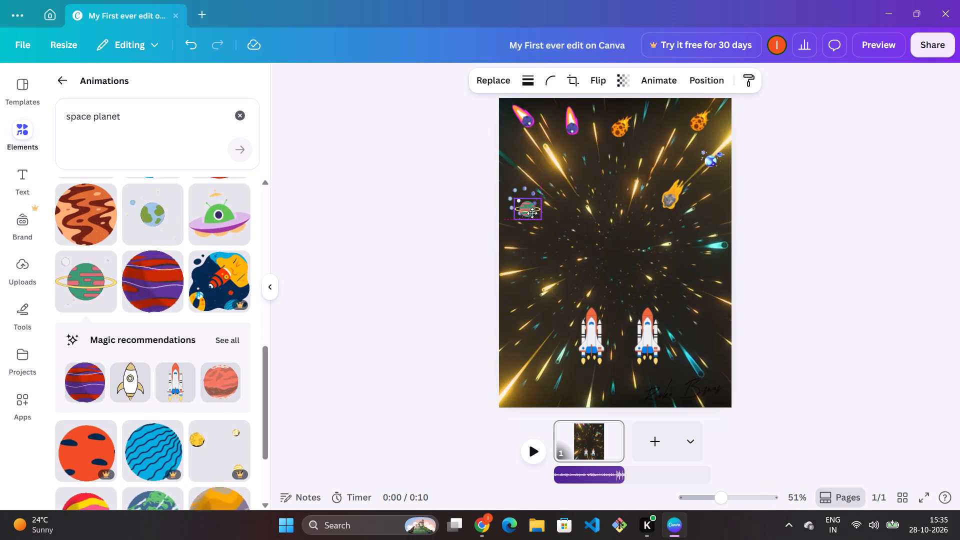
pyautogui.moveTo(532, 213); pyautogui.dragTo(529, 206)
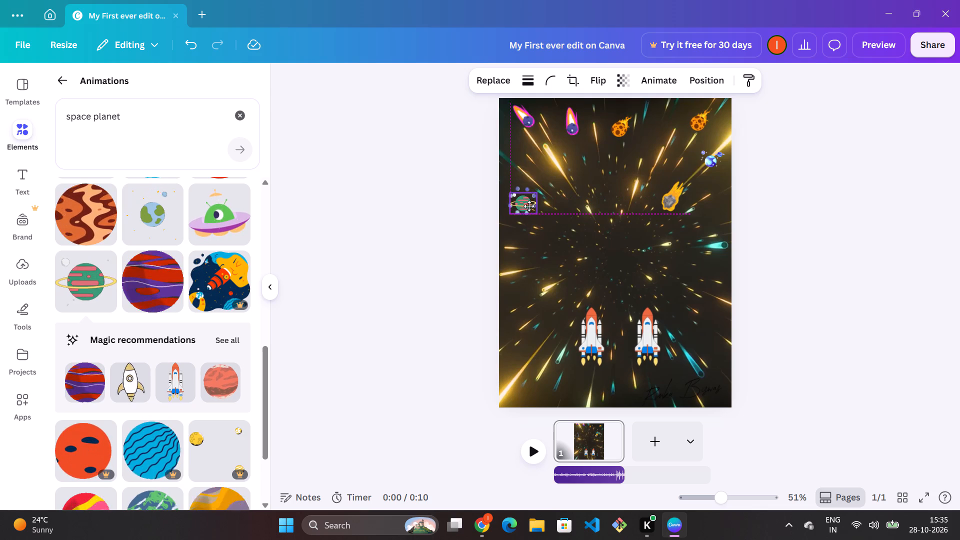
pyautogui.moveTo(529, 206); pyautogui.dragTo(527, 206)
pyautogui.click(423, 226)
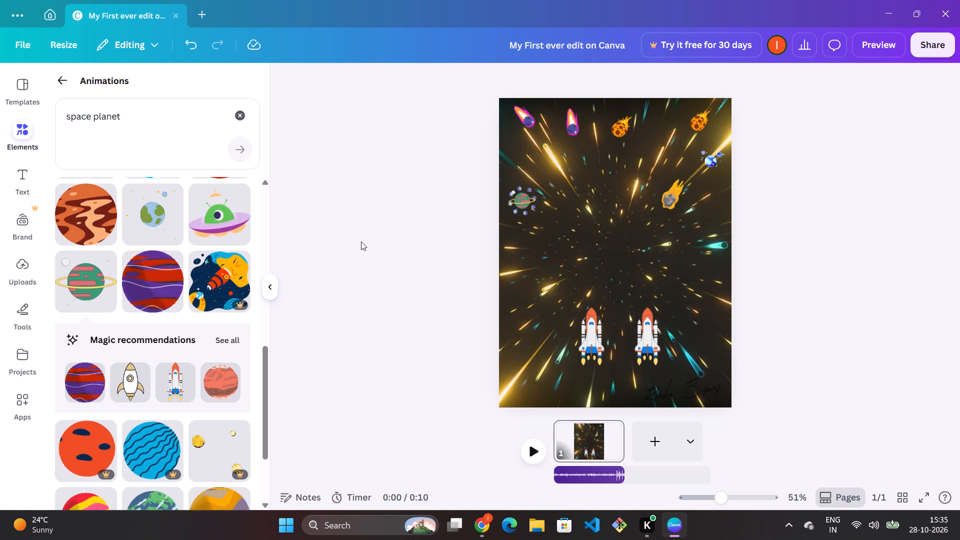
# Add the purple satellite animation from the "space planet" results and shrink it to a small graphic in the page's upper right area.
pyautogui.scroll(-3, 162, 309)
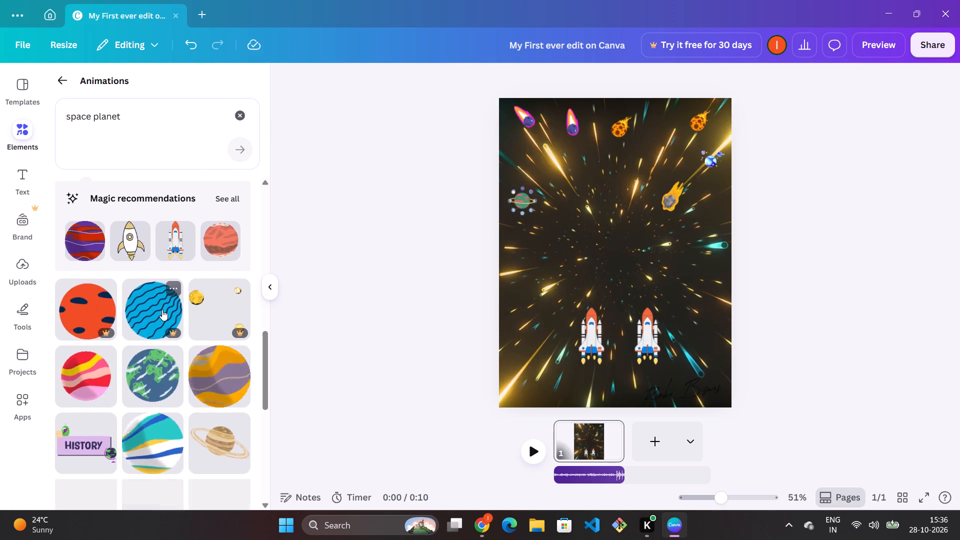
pyautogui.scroll(-6, 162, 309)
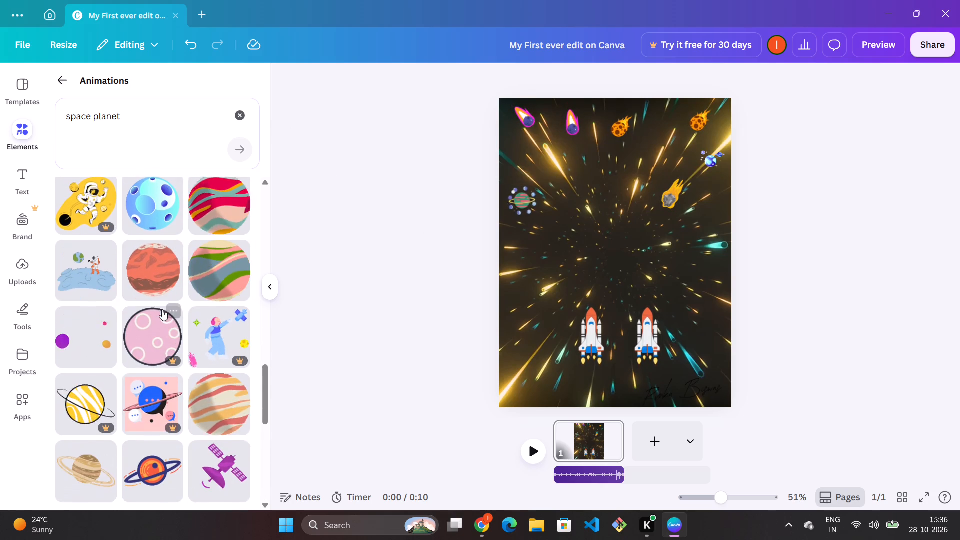
pyautogui.scroll(-1, 162, 309)
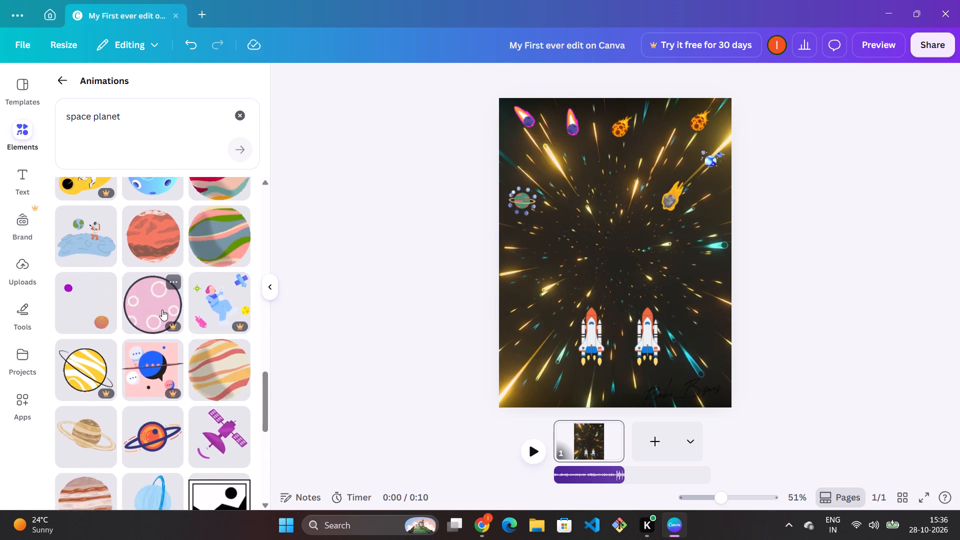
pyautogui.scroll(-5, 162, 309)
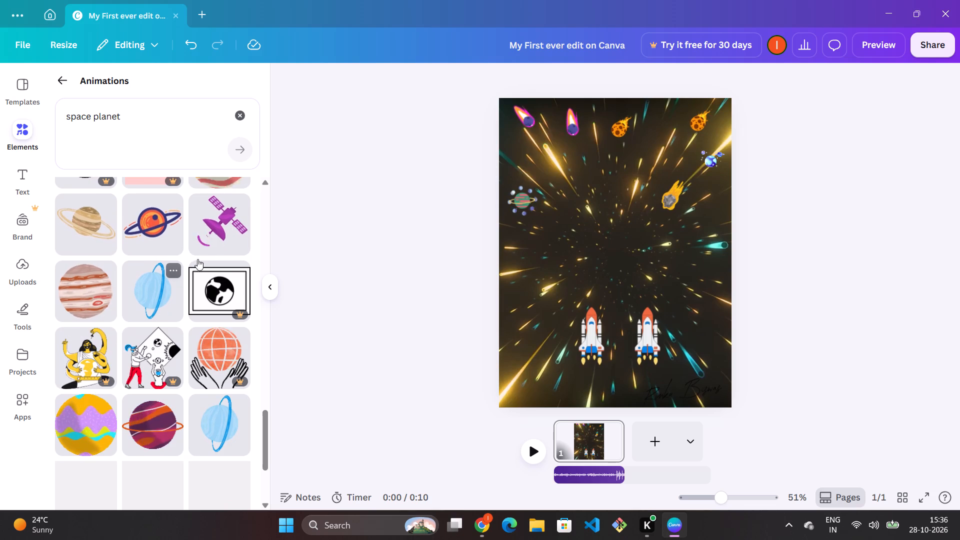
pyautogui.click(221, 198)
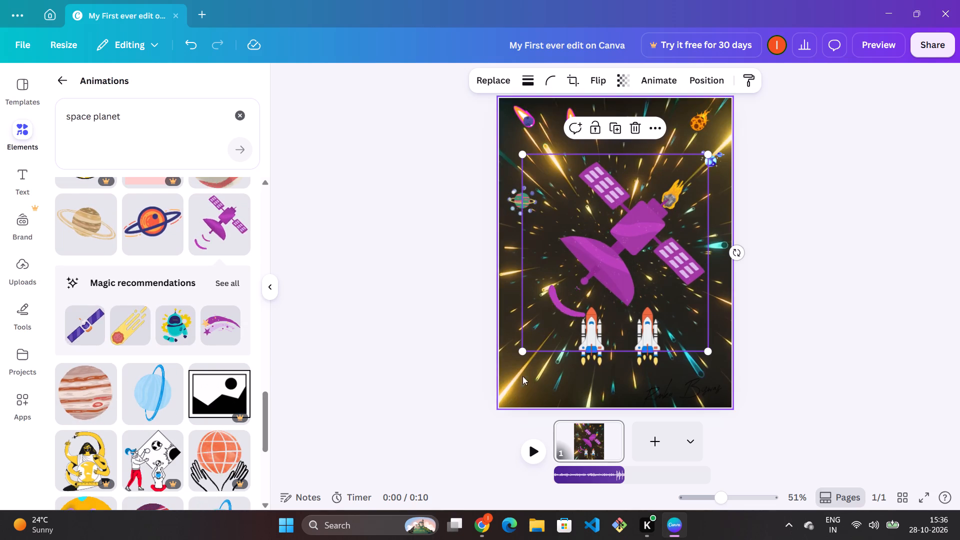
pyautogui.moveTo(523, 349); pyautogui.dragTo(670, 175)
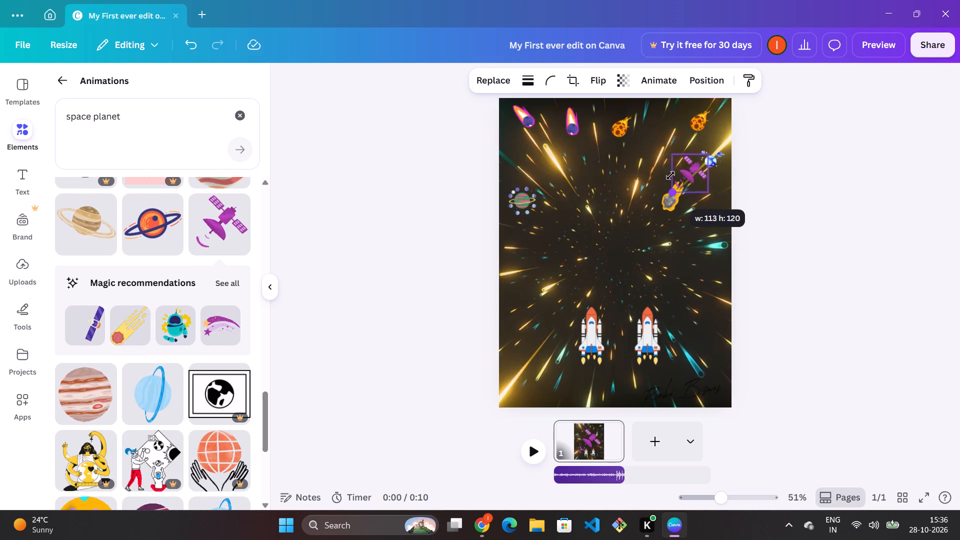
pyautogui.moveTo(670, 175); pyautogui.dragTo(642, 146)
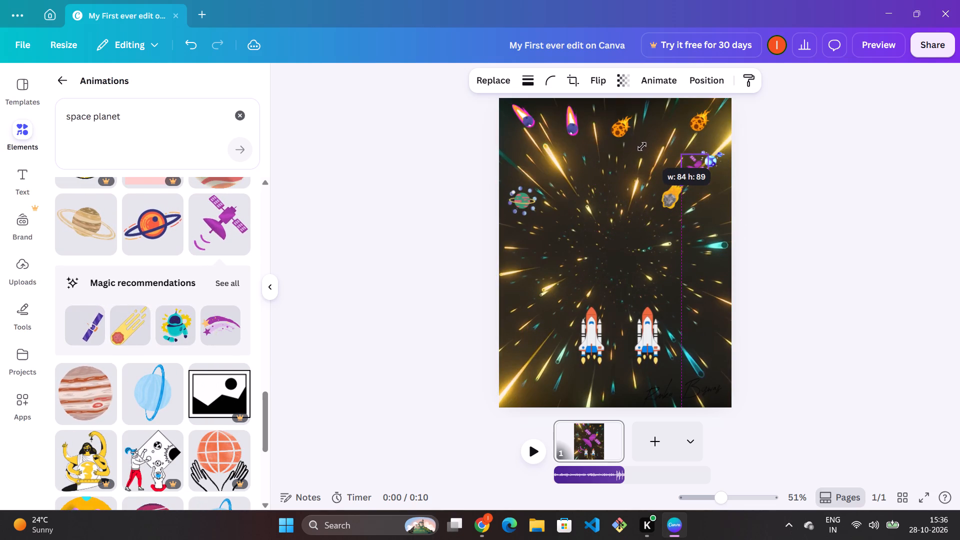
pyautogui.moveTo(642, 146); pyautogui.dragTo(638, 152)
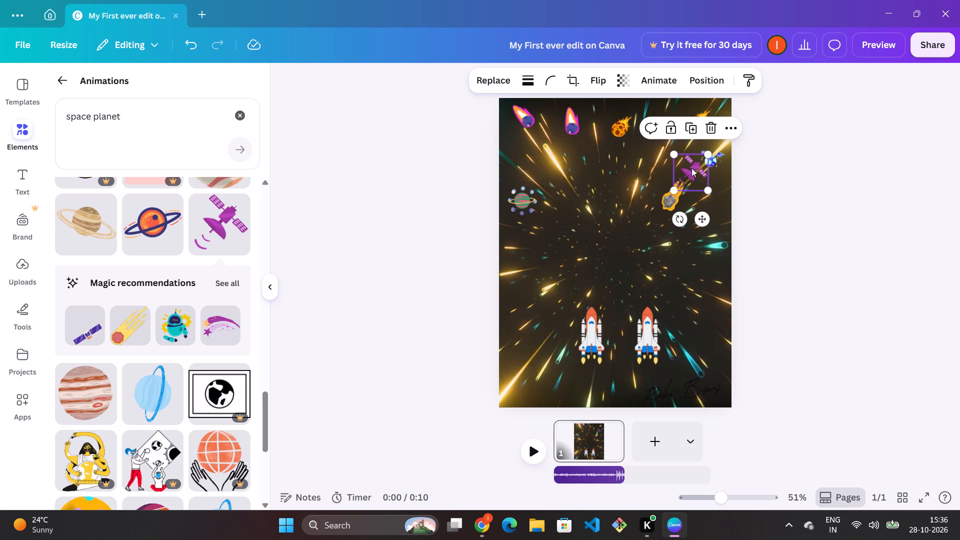
# Move the purple satellite to the page's left edge, between the comet and the ringed planet, and shrink it slightly more.
pyautogui.moveTo(691, 169); pyautogui.dragTo(678, 153)
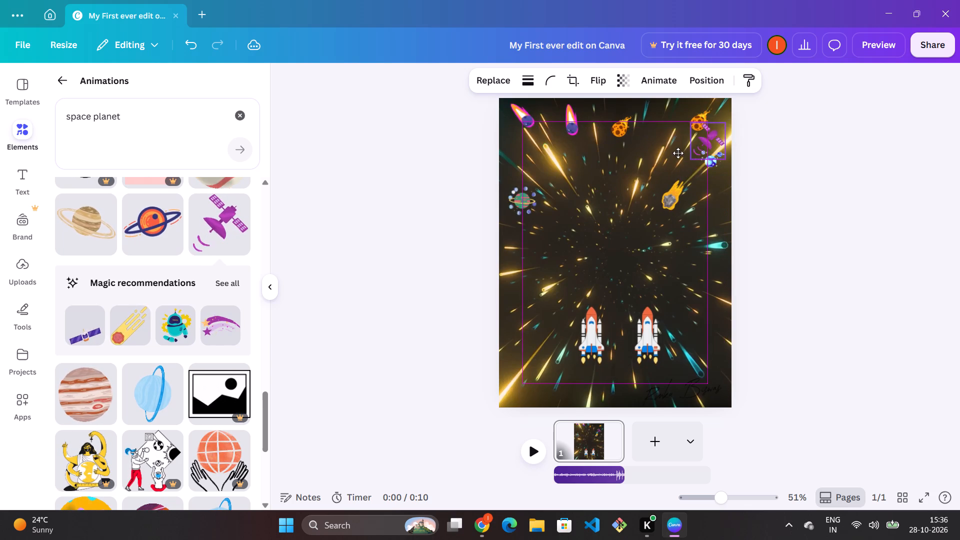
pyautogui.moveTo(678, 153); pyautogui.dragTo(520, 152)
pyautogui.moveTo(503, 170); pyautogui.dragTo(512, 165)
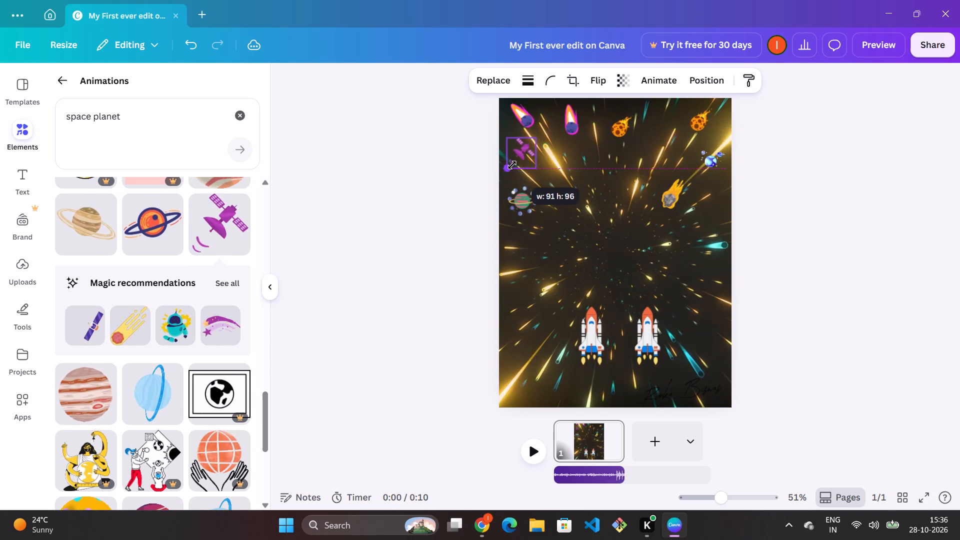
pyautogui.moveTo(512, 165); pyautogui.dragTo(513, 163)
pyautogui.moveTo(518, 158); pyautogui.dragTo(511, 160)
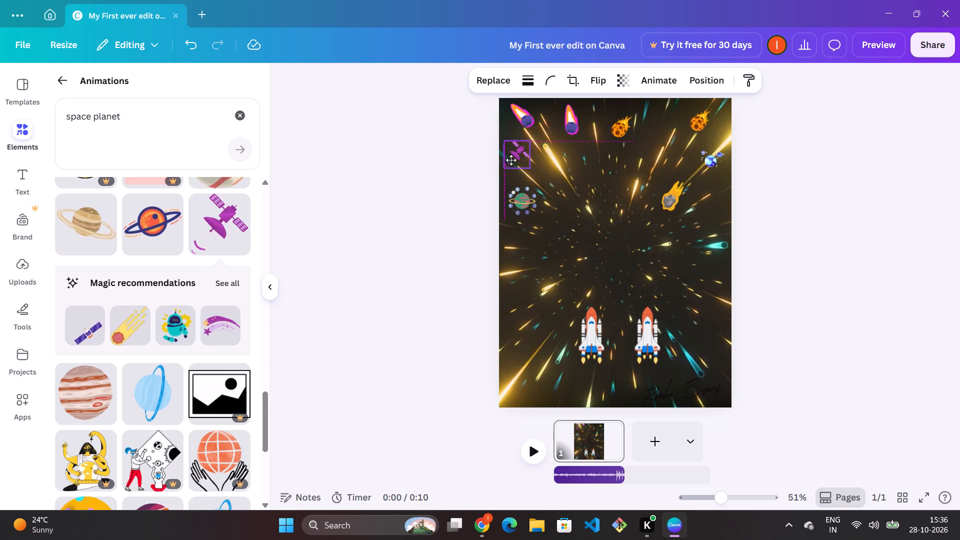
pyautogui.moveTo(511, 160); pyautogui.dragTo(512, 153)
pyautogui.click(404, 168)
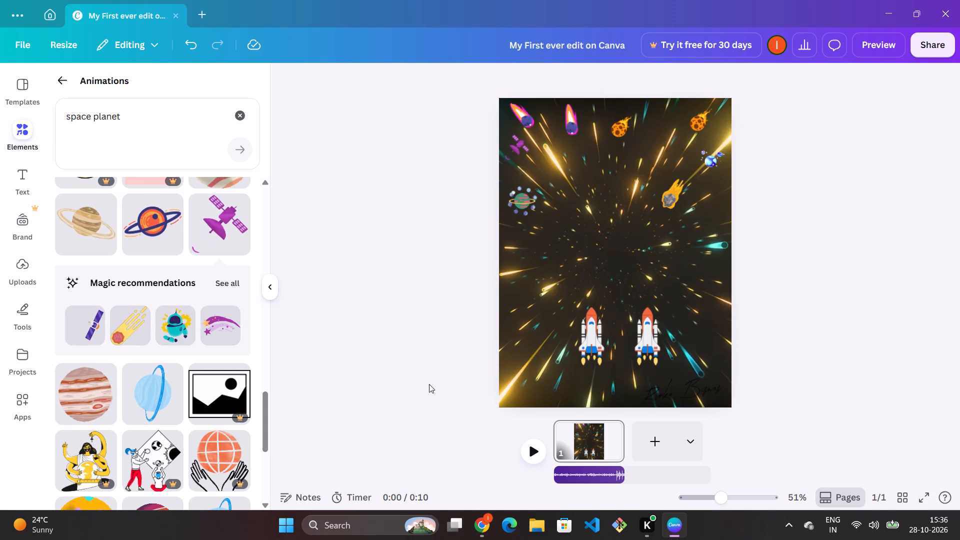
# Leave the animation results and browse the Graphics category of the elements library for further artwork.
pyautogui.scroll(-5, 111, 409)
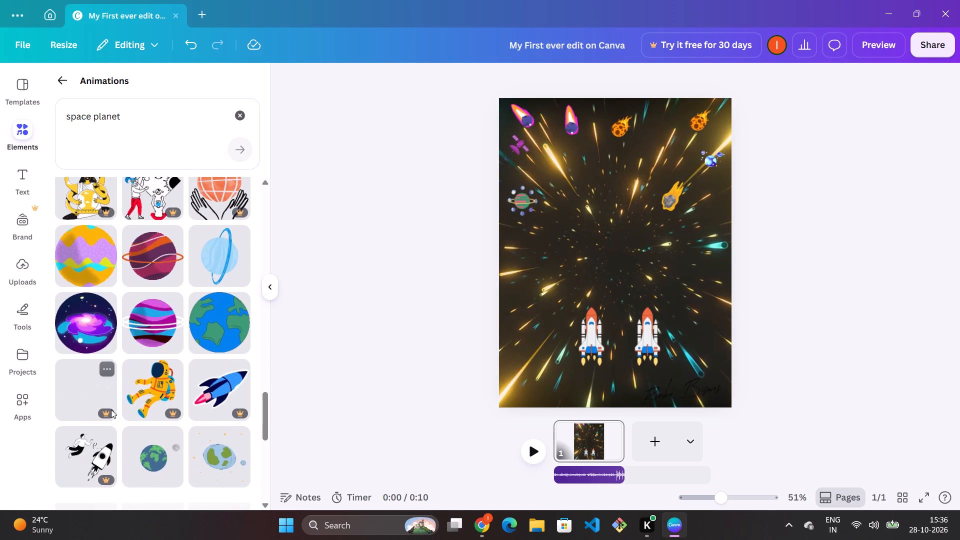
pyautogui.click(19, 187)
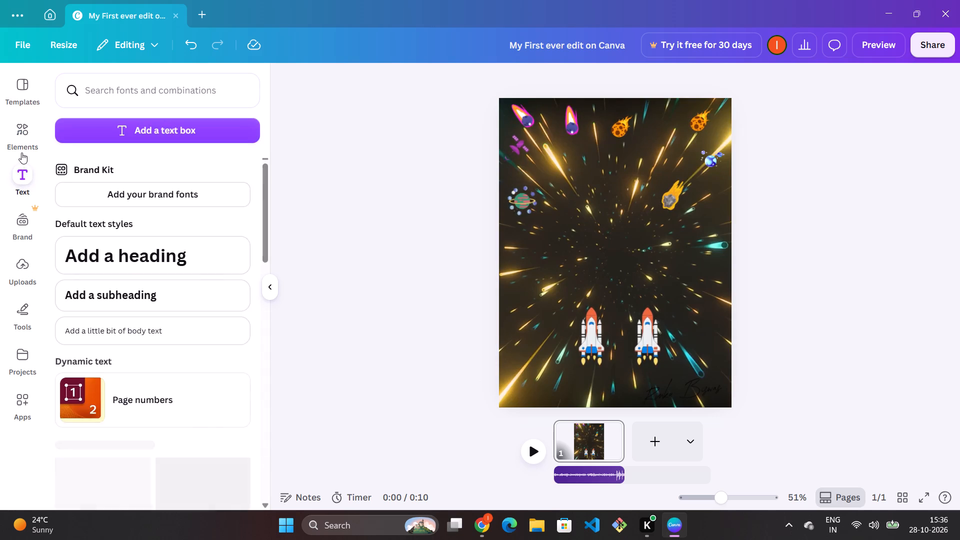
pyautogui.click(21, 152)
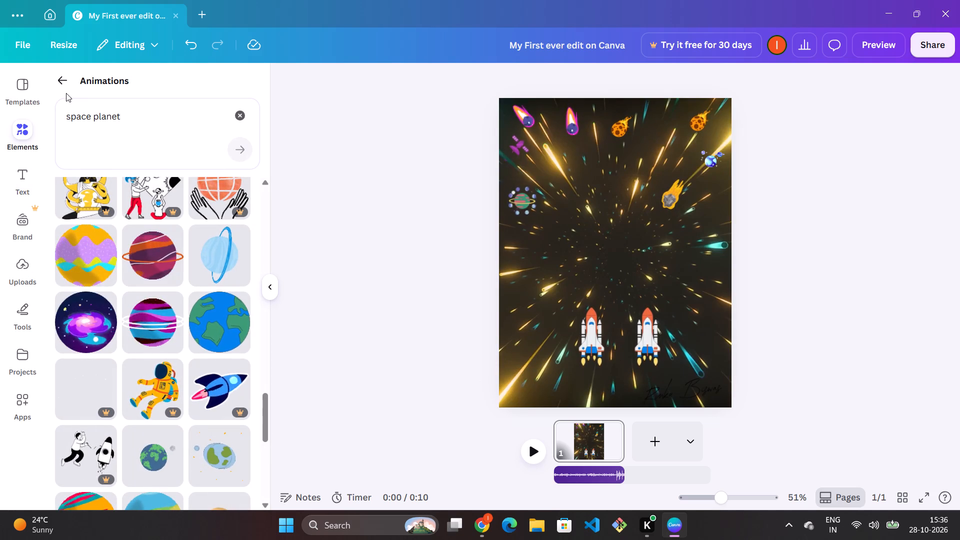
pyautogui.click(63, 87)
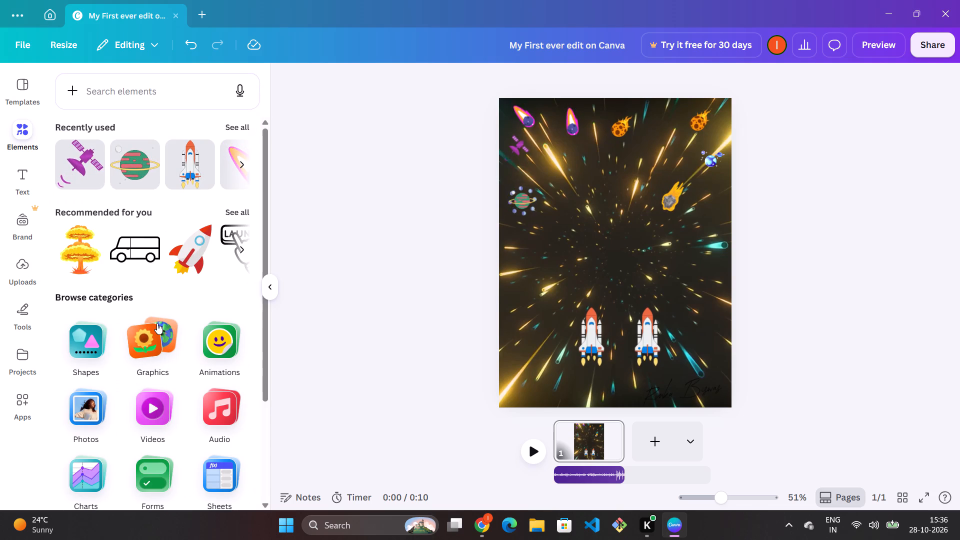
pyautogui.scroll(6, 157, 323)
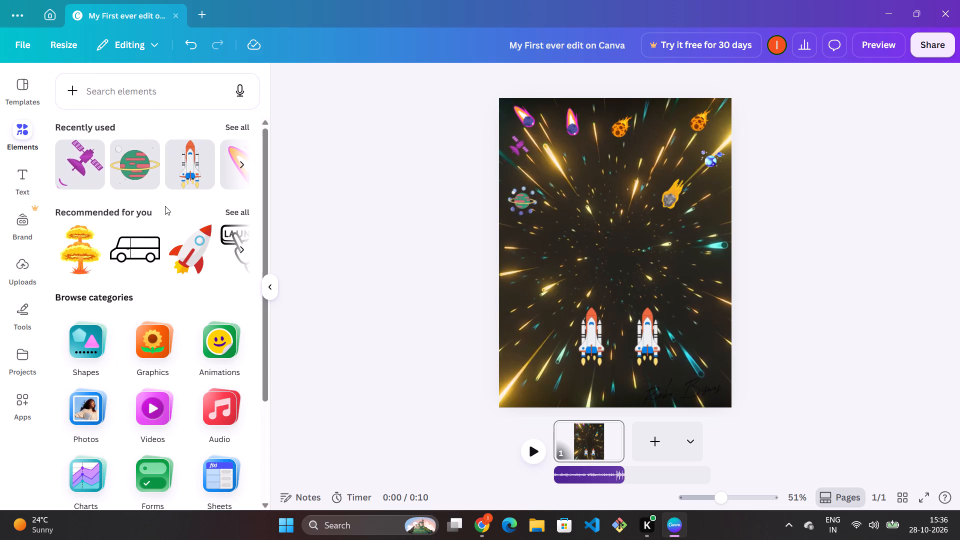
pyautogui.scroll(4, 165, 206)
pyautogui.scroll(1, 147, 333)
pyautogui.scroll(-1, 147, 333)
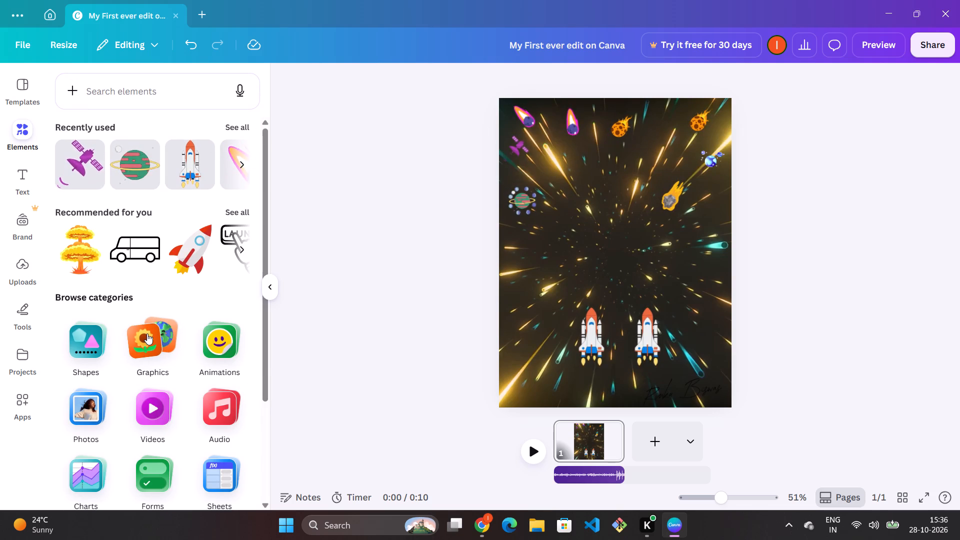
pyautogui.scroll(-1, 147, 333)
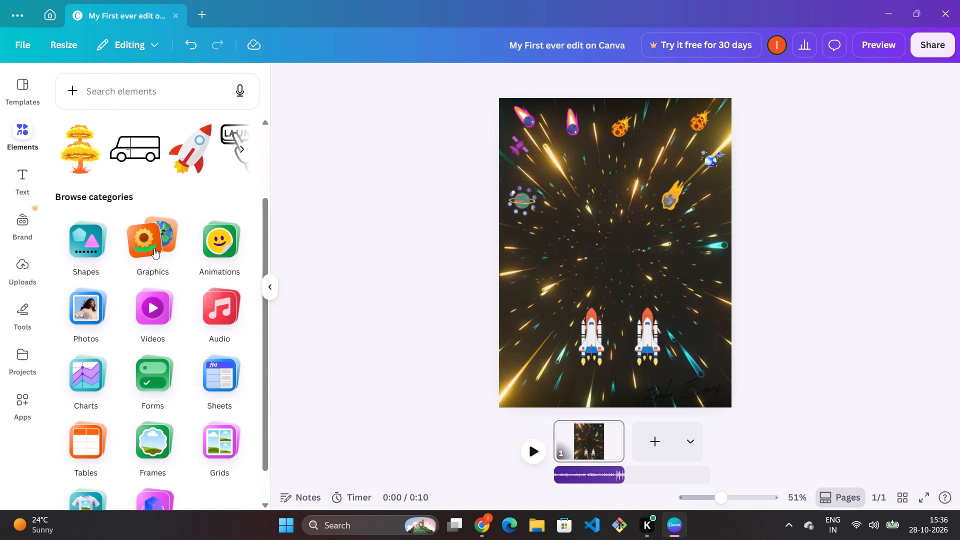
pyautogui.click(154, 248)
pyautogui.scroll(-1, 194, 324)
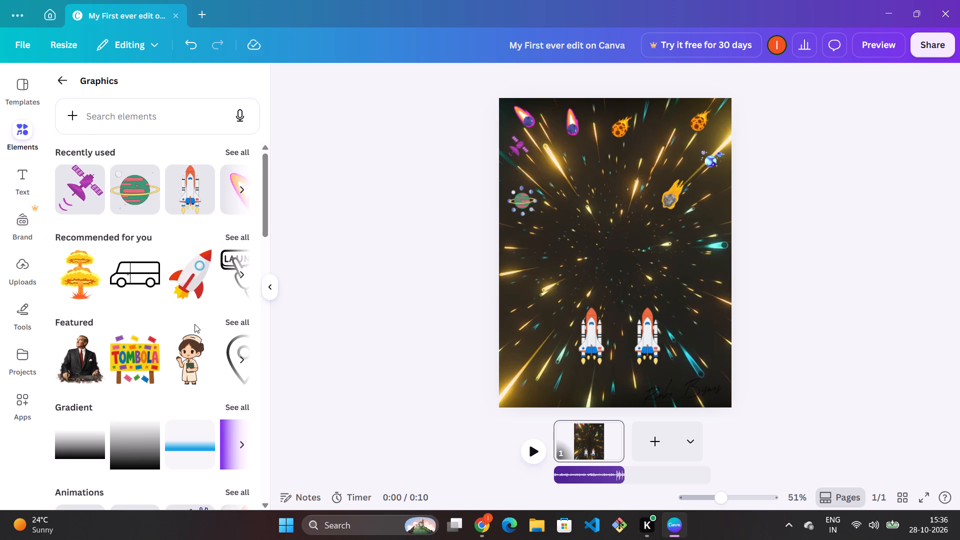
pyautogui.scroll(-3, 194, 324)
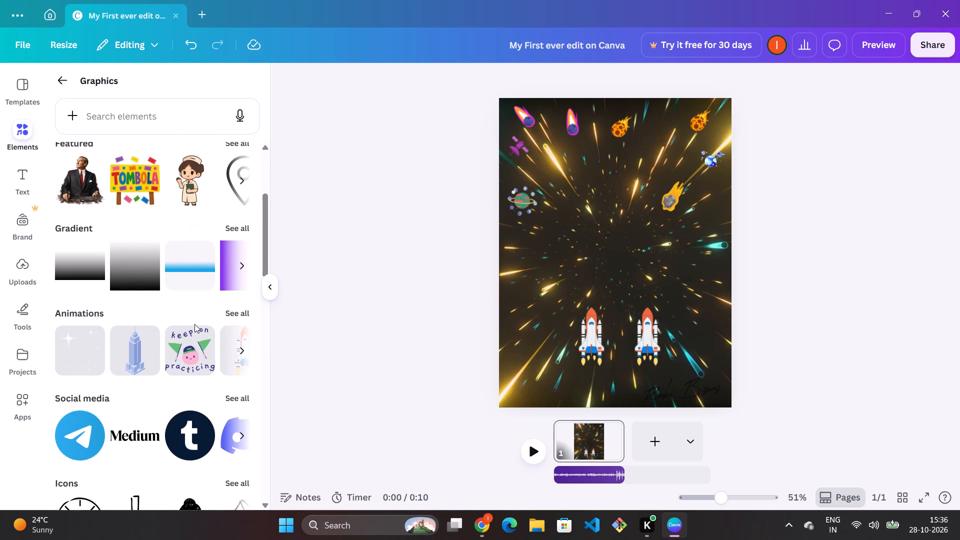
pyautogui.scroll(-7, 194, 324)
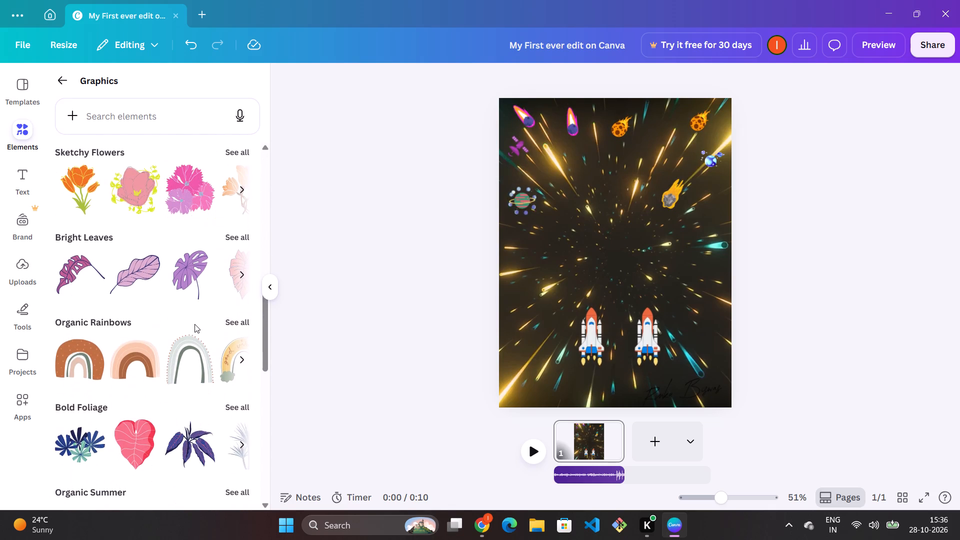
pyautogui.scroll(-7, 194, 324)
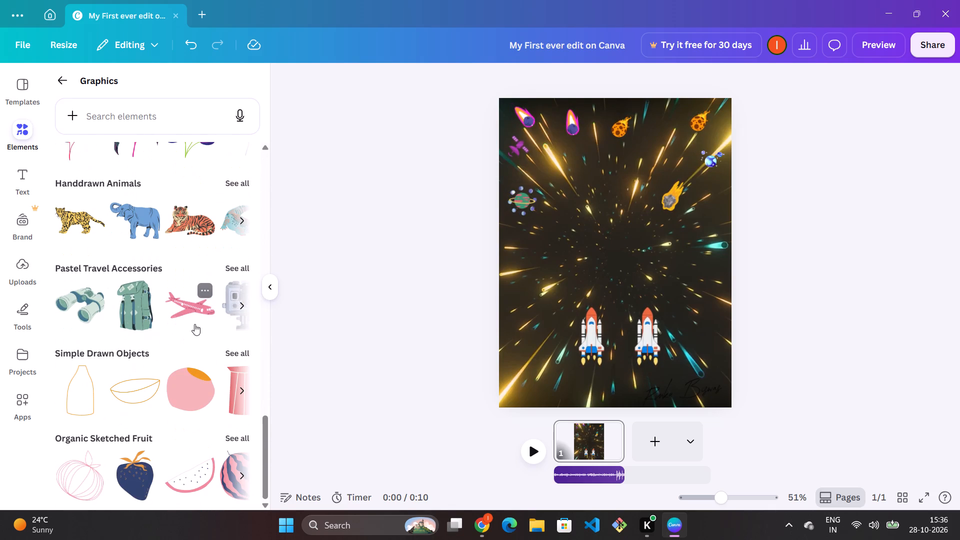
pyautogui.scroll(-3, 194, 324)
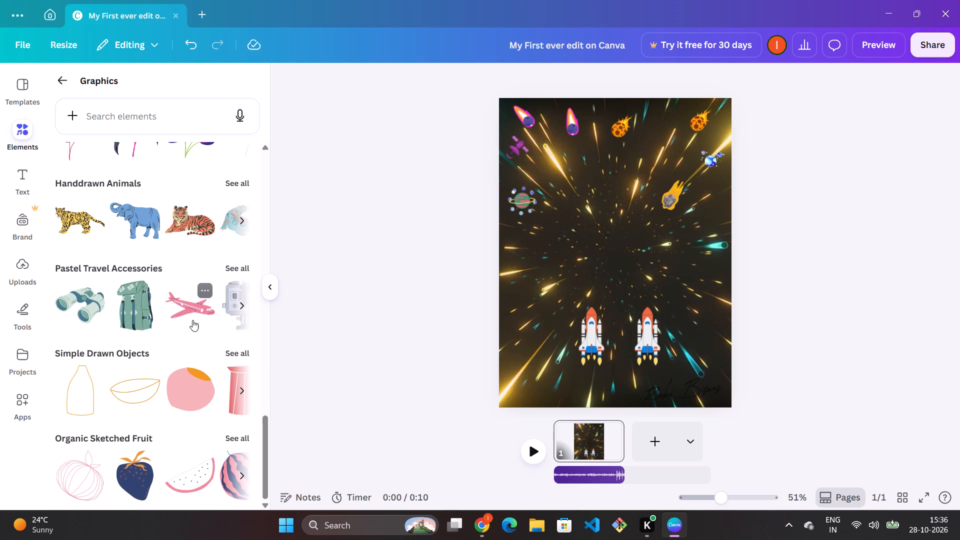
pyautogui.scroll(-1, 192, 320)
pyautogui.scroll(6, 192, 320)
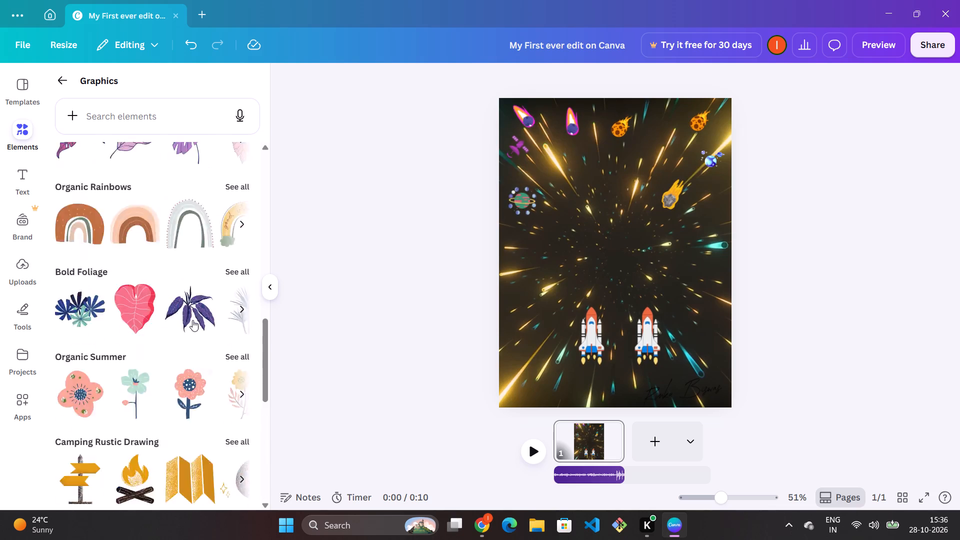
# Search the graphics library for "spider man" and look through the results for a suitable character.
pyautogui.click(190, 114)
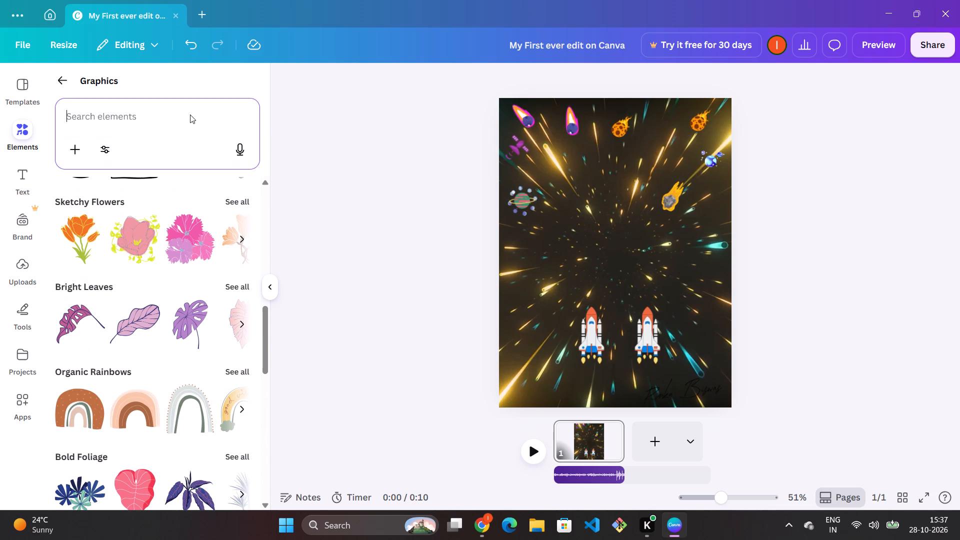
pyautogui.write('spider man')
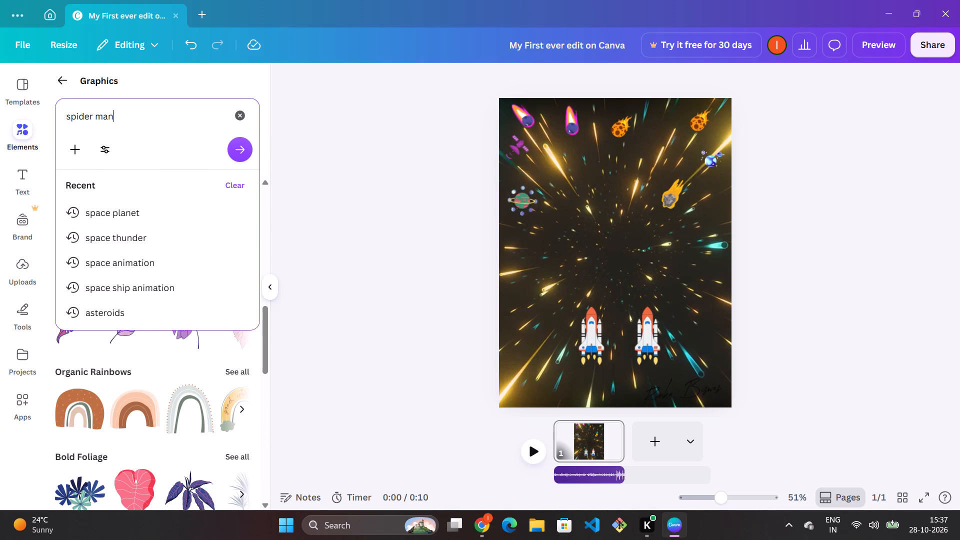
pyautogui.press('Return')
pyautogui.scroll(-1, 167, 303)
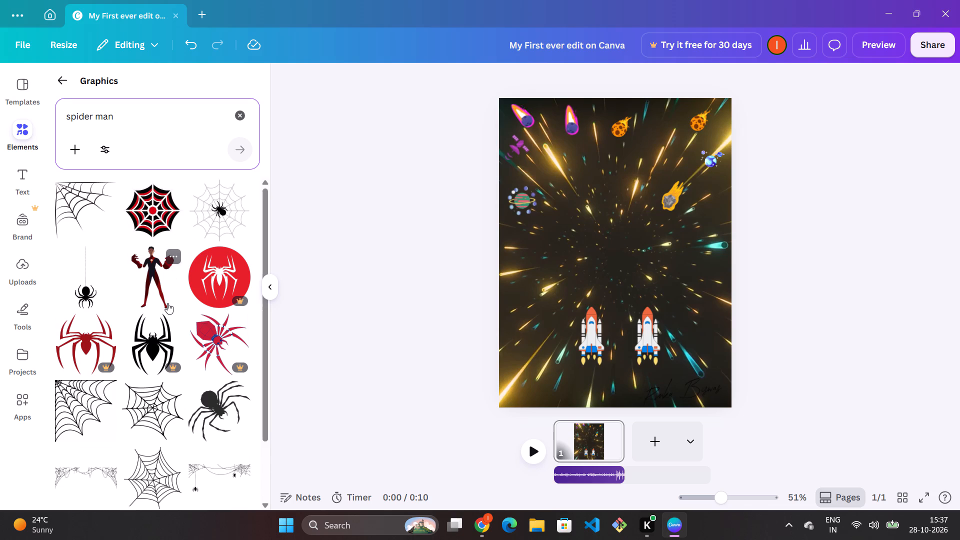
pyautogui.scroll(-1, 167, 303)
pyautogui.scroll(-3, 134, 264)
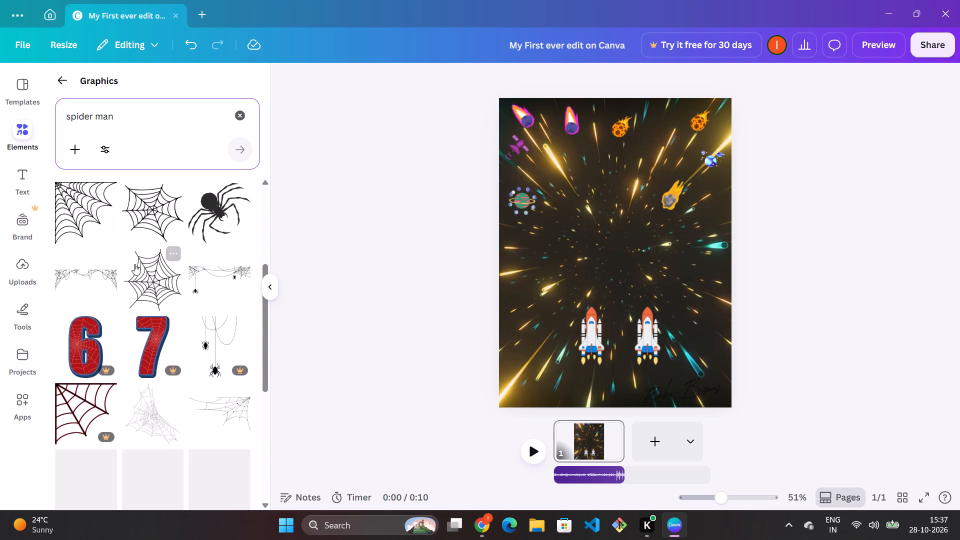
pyautogui.scroll(-7, 134, 264)
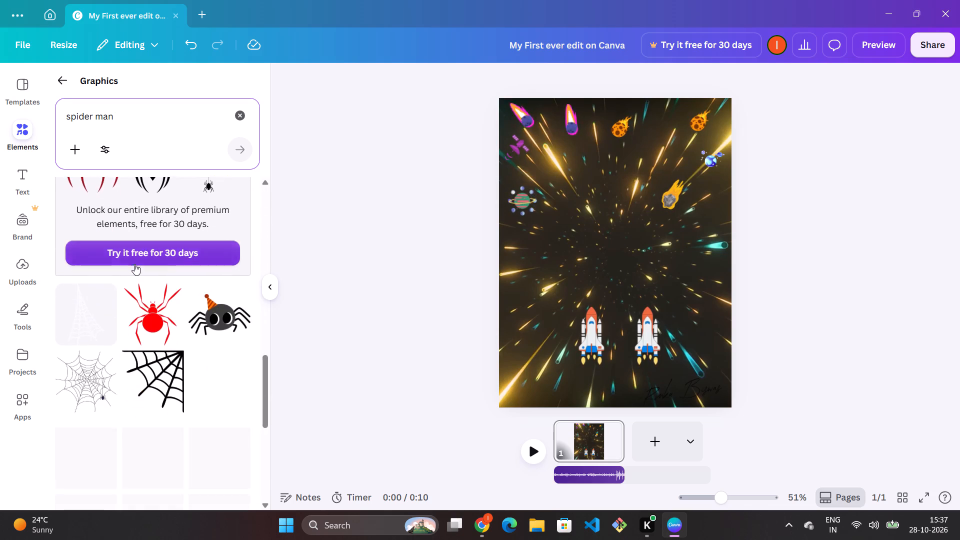
pyautogui.scroll(-3, 134, 264)
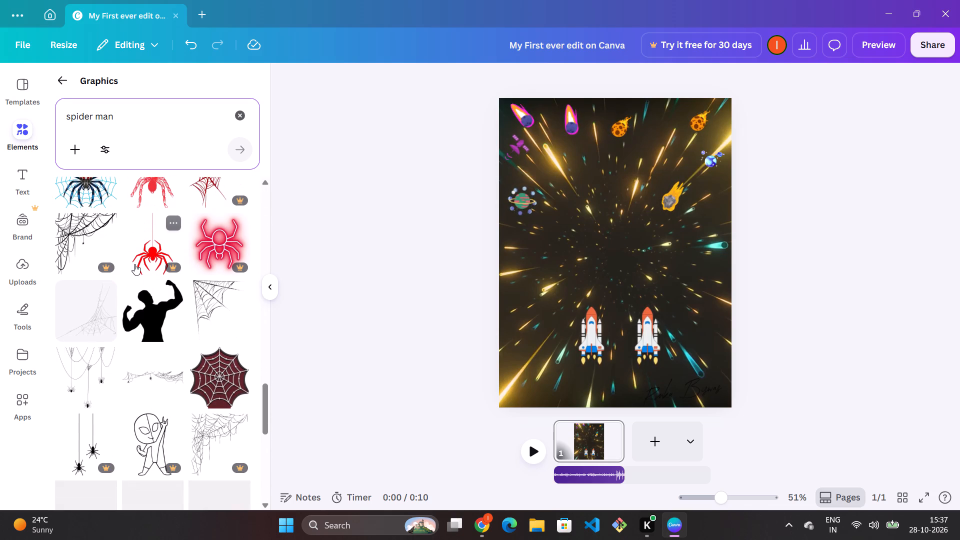
pyautogui.scroll(-2, 134, 264)
pyautogui.scroll(7, 134, 264)
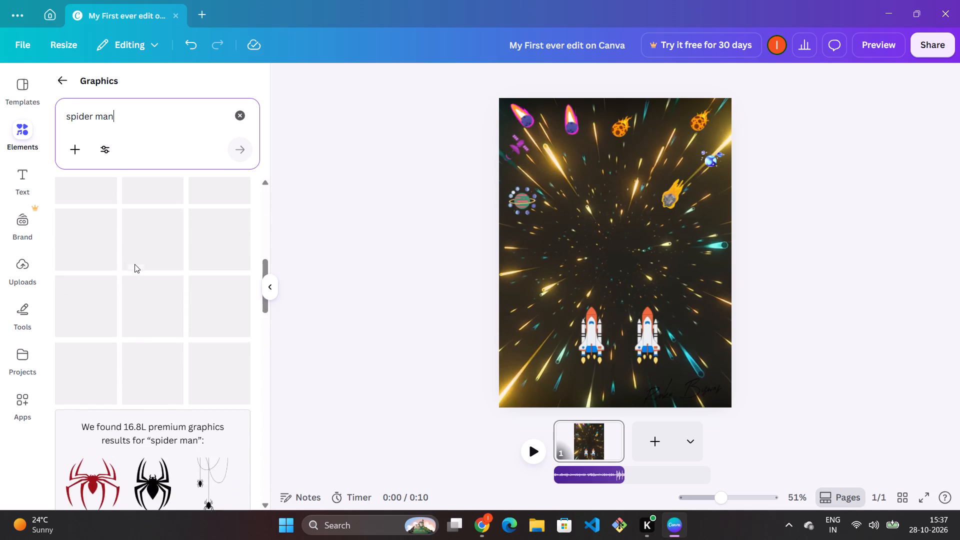
pyautogui.scroll(-8, 134, 264)
pyautogui.scroll(1, 134, 264)
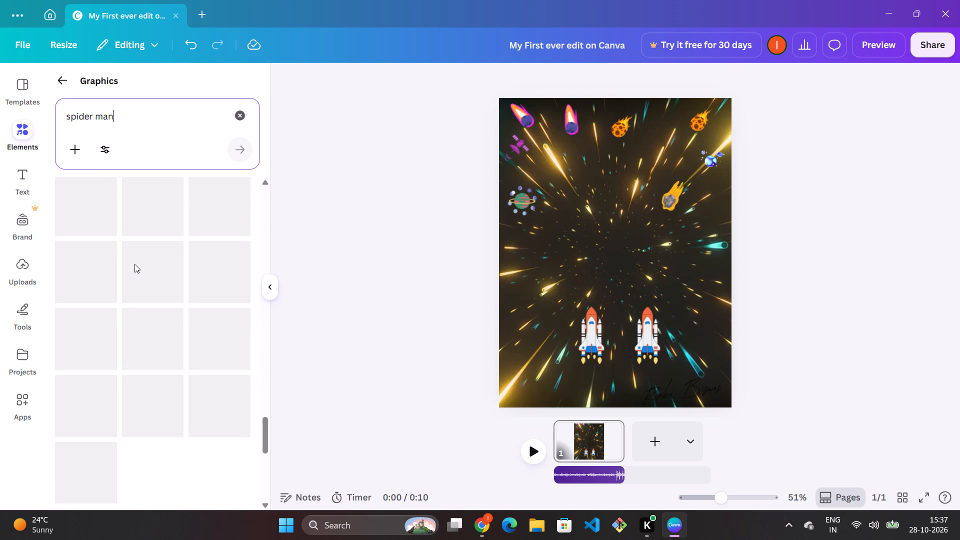
pyautogui.scroll(1, 134, 264)
pyautogui.scroll(-3, 134, 264)
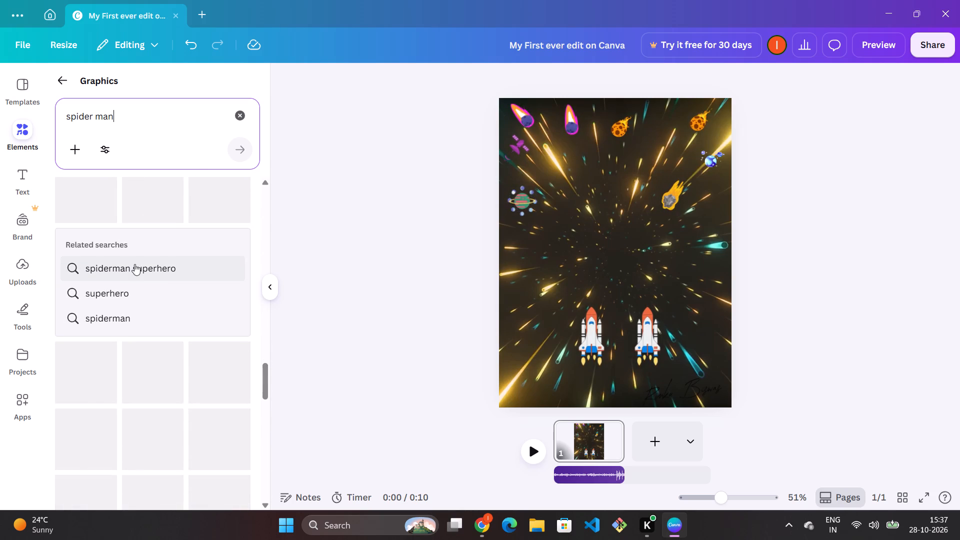
# From the related search "spiderman superhero", add the flying red-masked boy and rotate it clockwise by slightly less than a quarter turn.
pyautogui.click(134, 264)
pyautogui.scroll(-1, 134, 264)
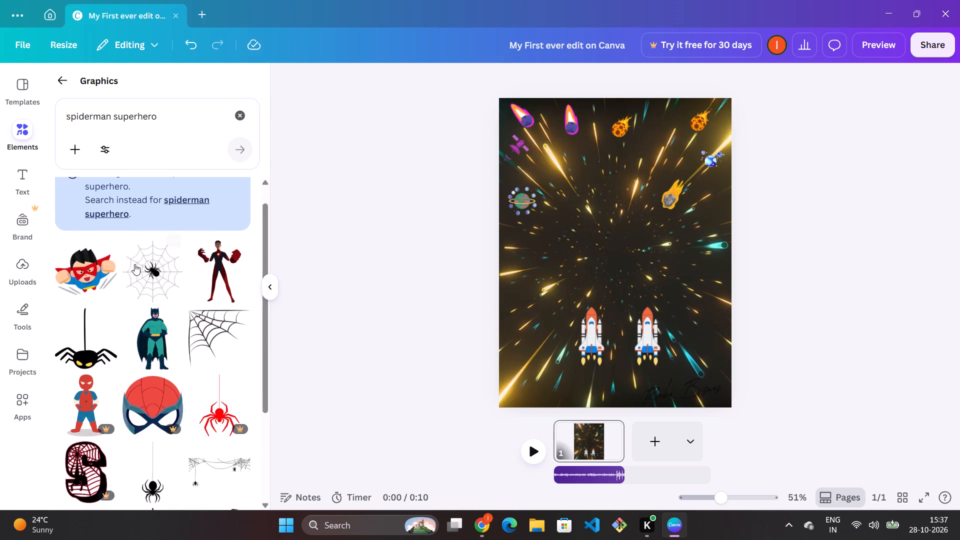
pyautogui.scroll(-1, 134, 264)
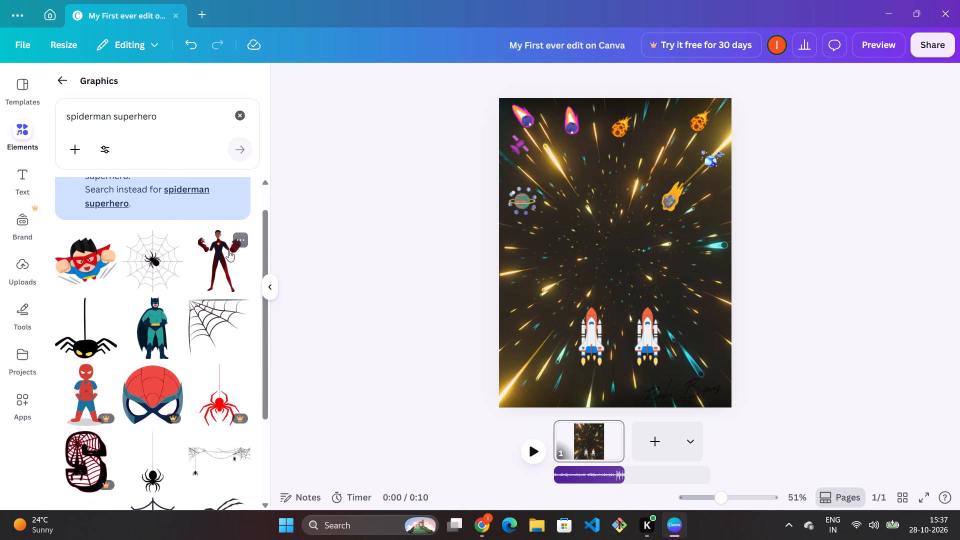
pyautogui.click(91, 260)
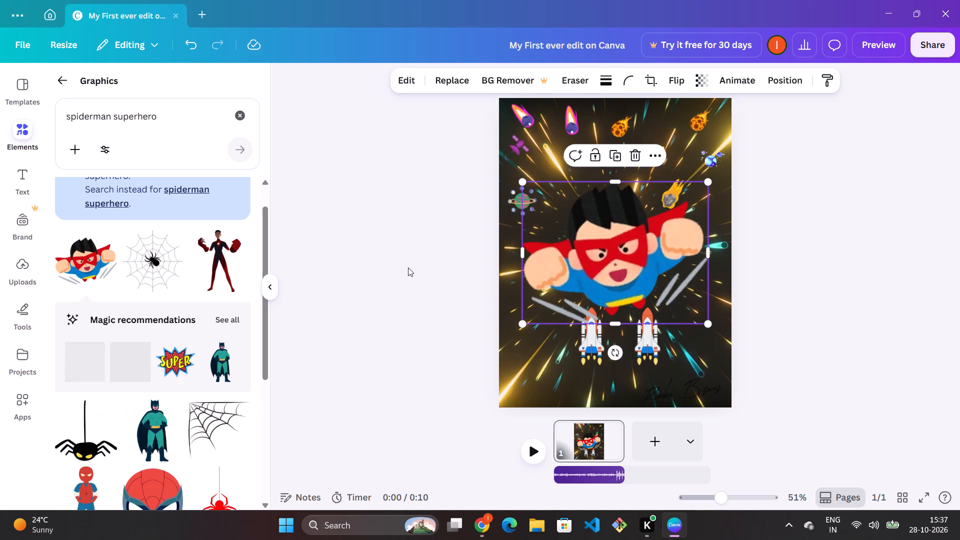
pyautogui.moveTo(615, 357); pyautogui.dragTo(578, 213)
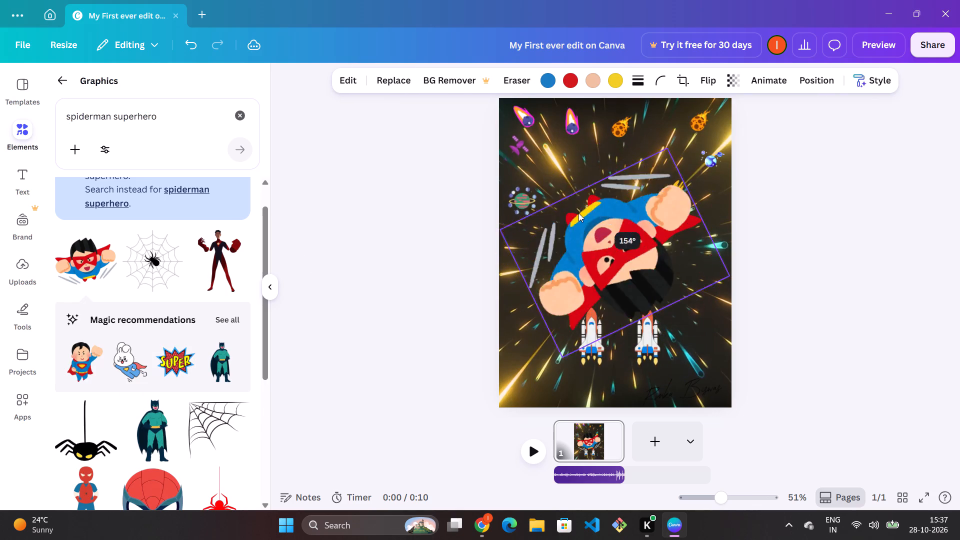
pyautogui.moveTo(578, 213); pyautogui.dragTo(539, 269)
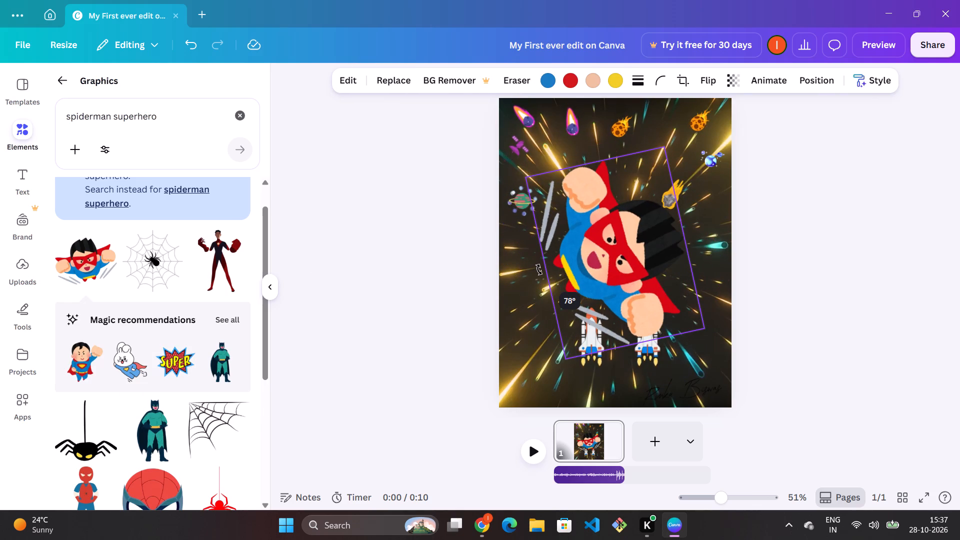
pyautogui.moveTo(539, 269); pyautogui.dragTo(537, 273)
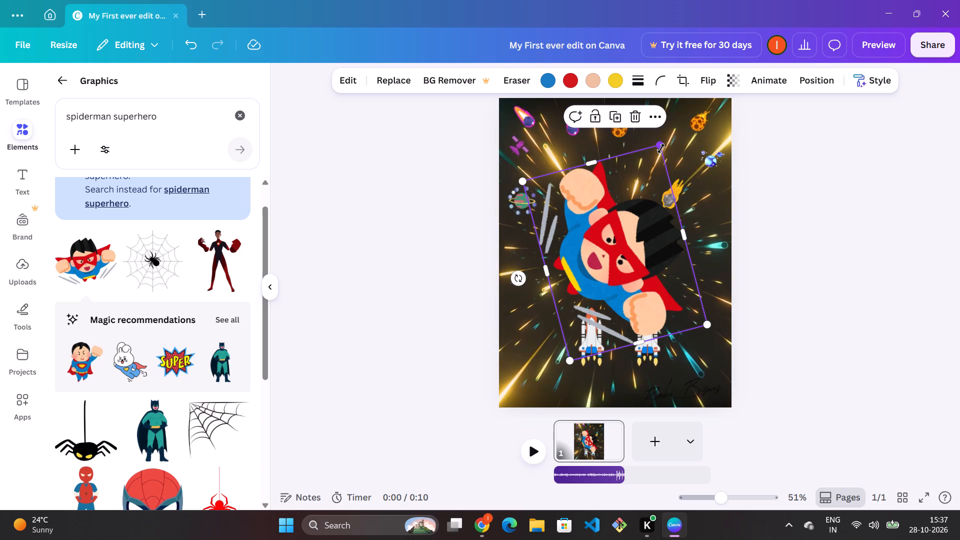
# Shrink the masked boy to a small graphic and place it at the page's left edge, beside and slightly below the rockets.
pyautogui.moveTo(661, 148); pyautogui.dragTo(593, 325)
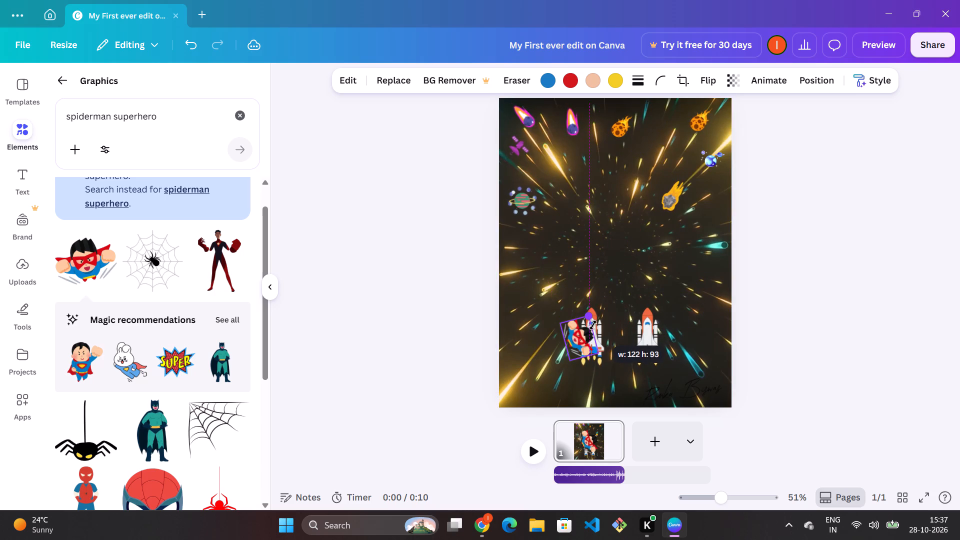
pyautogui.moveTo(593, 325); pyautogui.dragTo(588, 333)
pyautogui.moveTo(576, 346); pyautogui.dragTo(528, 336)
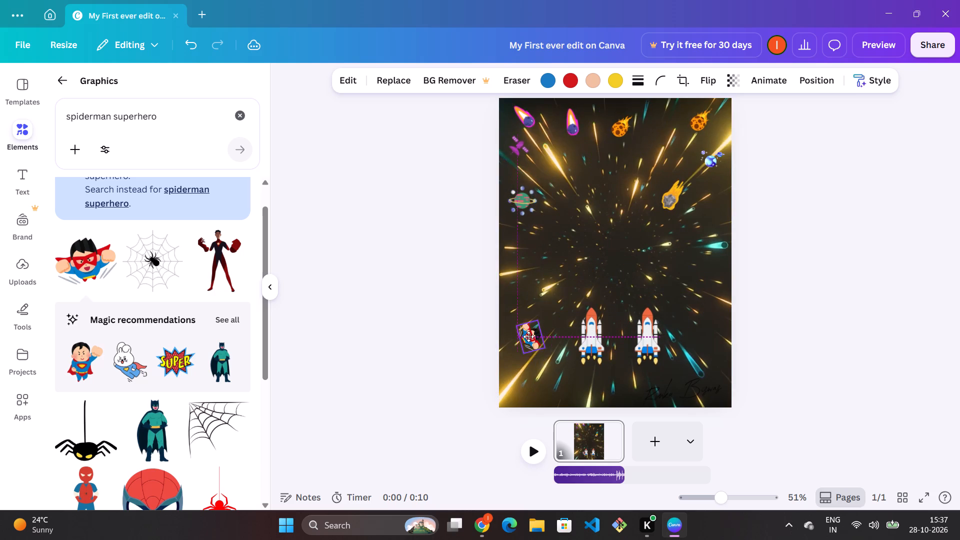
pyautogui.moveTo(528, 336); pyautogui.dragTo(517, 360)
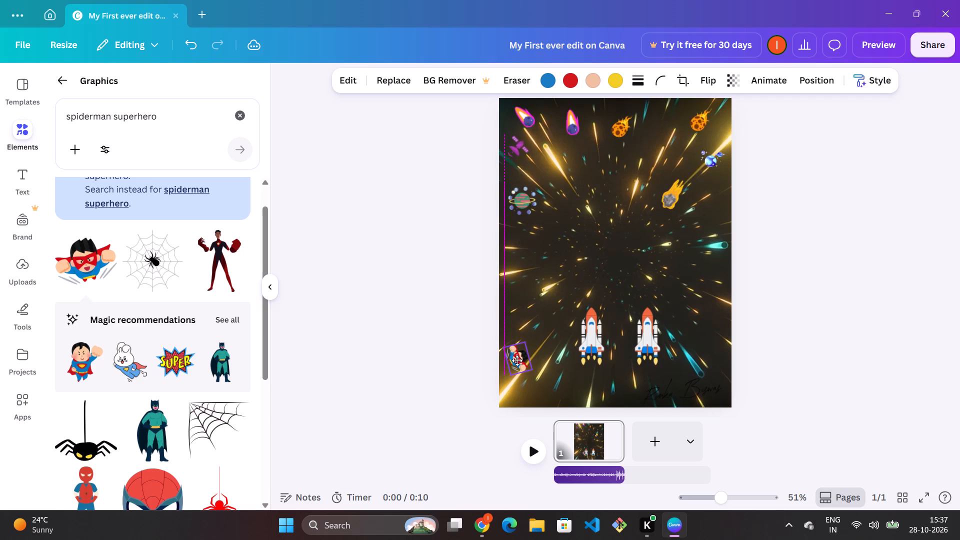
pyautogui.moveTo(517, 360); pyautogui.dragTo(517, 359)
pyautogui.click(424, 356)
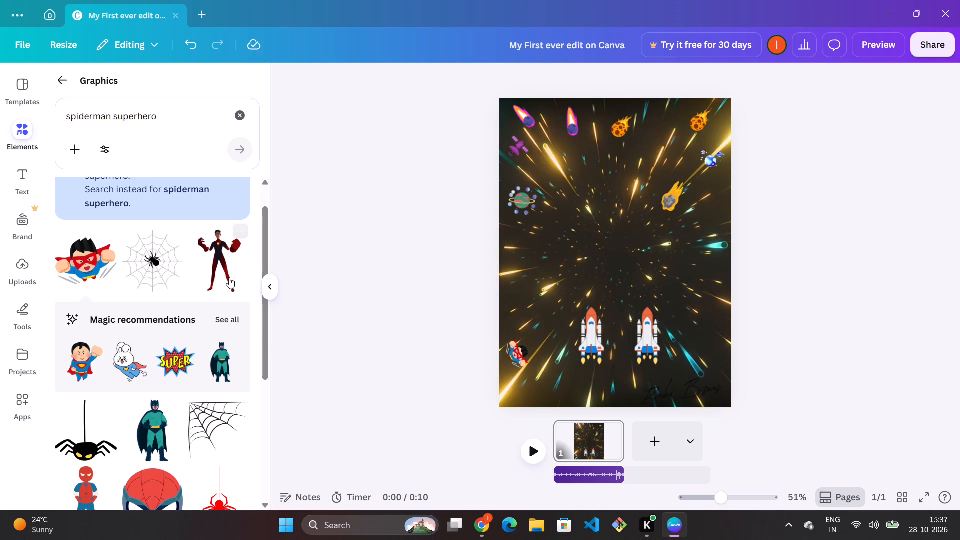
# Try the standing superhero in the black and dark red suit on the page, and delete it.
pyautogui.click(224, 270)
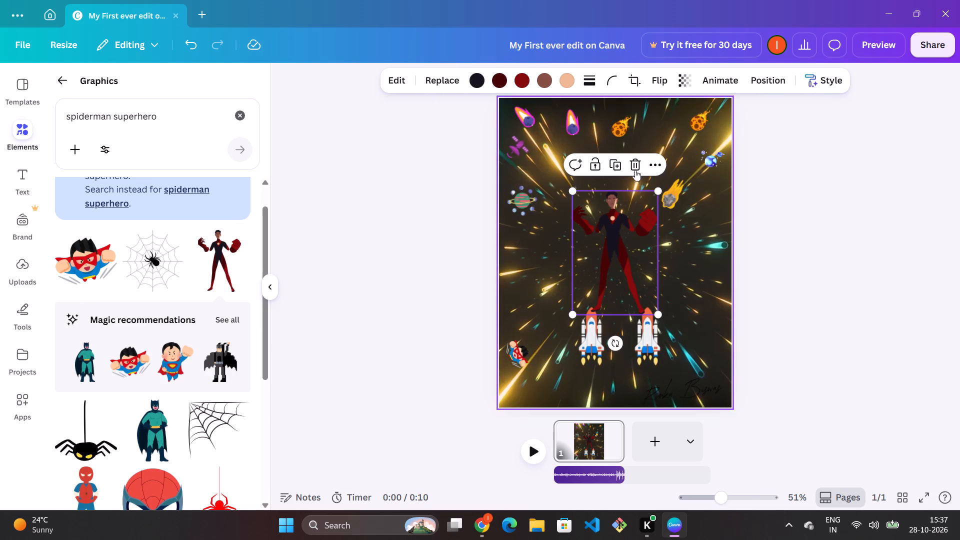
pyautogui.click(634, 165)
# Look through the "spiderman superhero" results for another superhero figure that suits the scene.
pyautogui.scroll(-2, 213, 380)
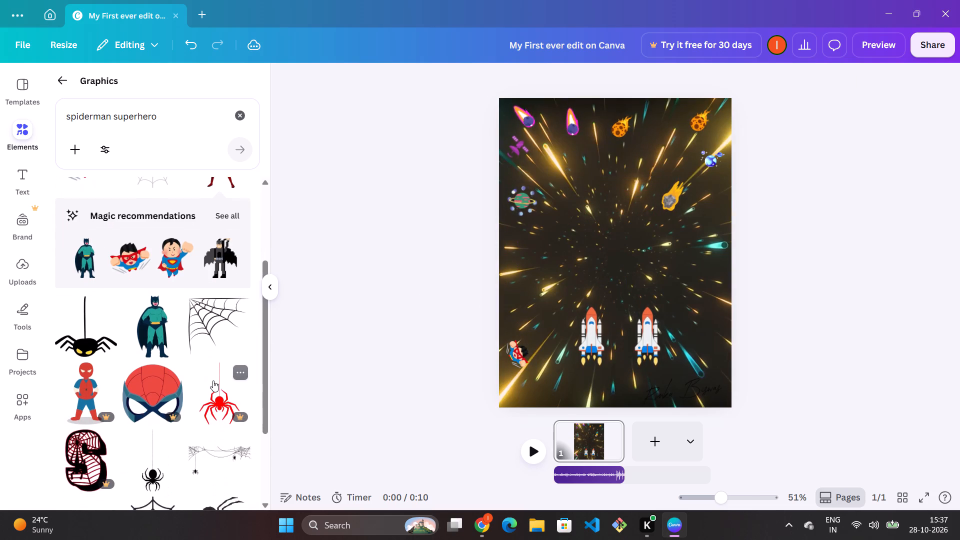
pyautogui.scroll(-6, 213, 380)
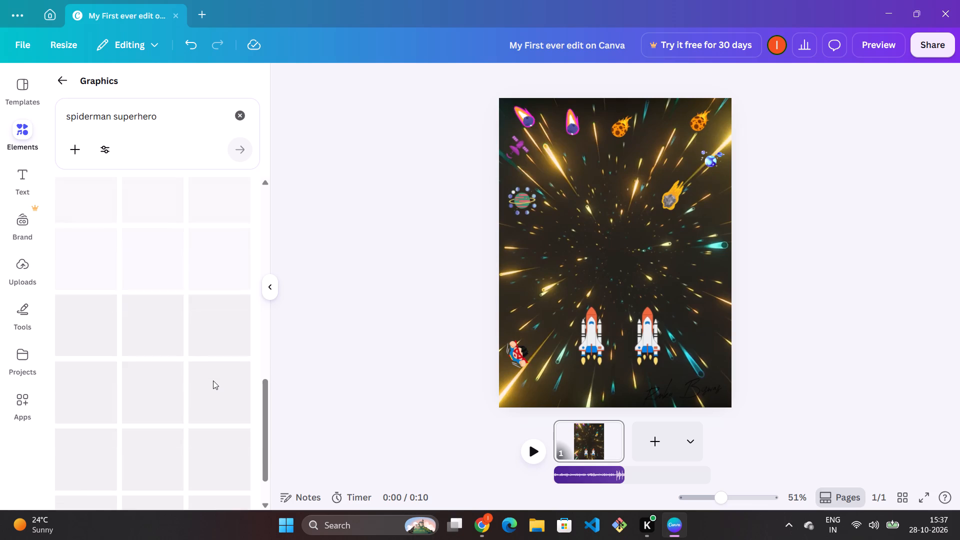
pyautogui.scroll(-1, 213, 380)
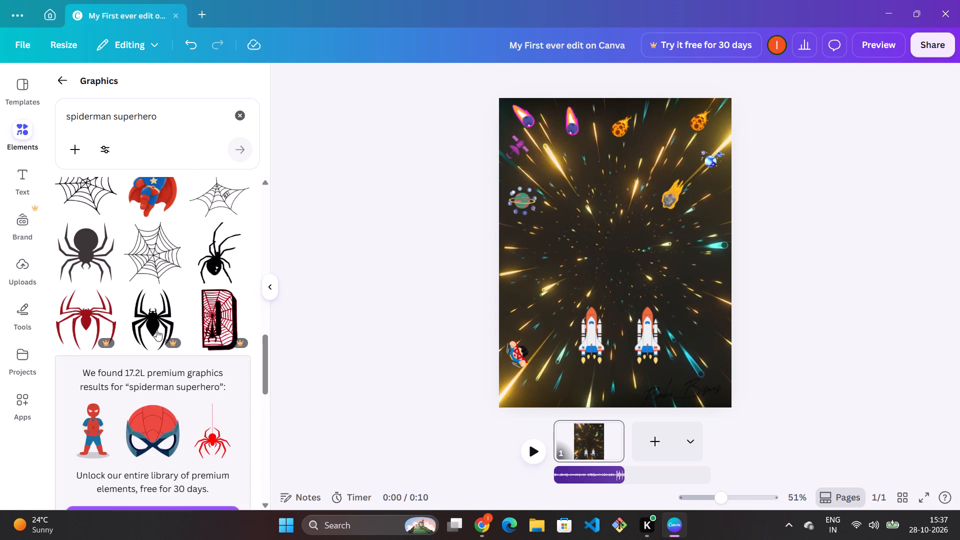
pyautogui.scroll(-4, 156, 330)
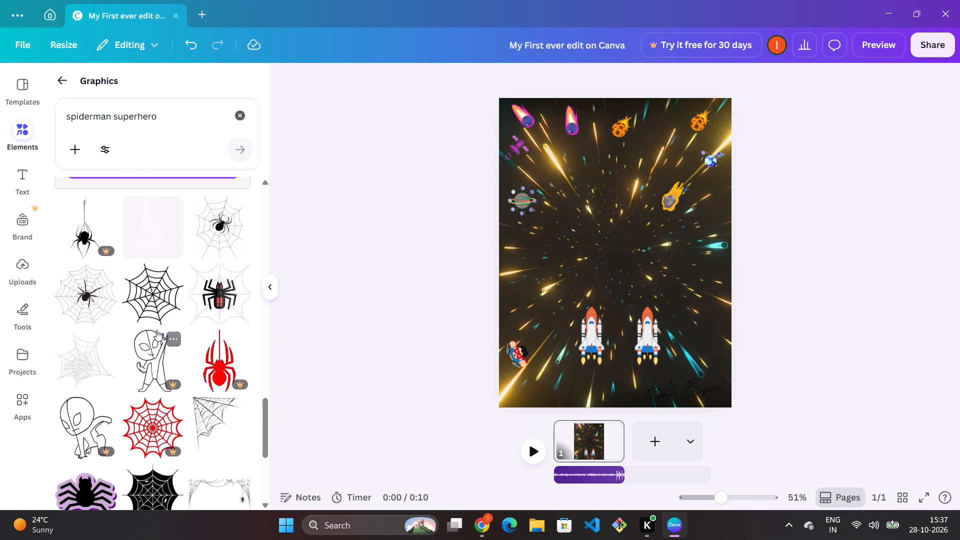
pyautogui.scroll(-5, 156, 330)
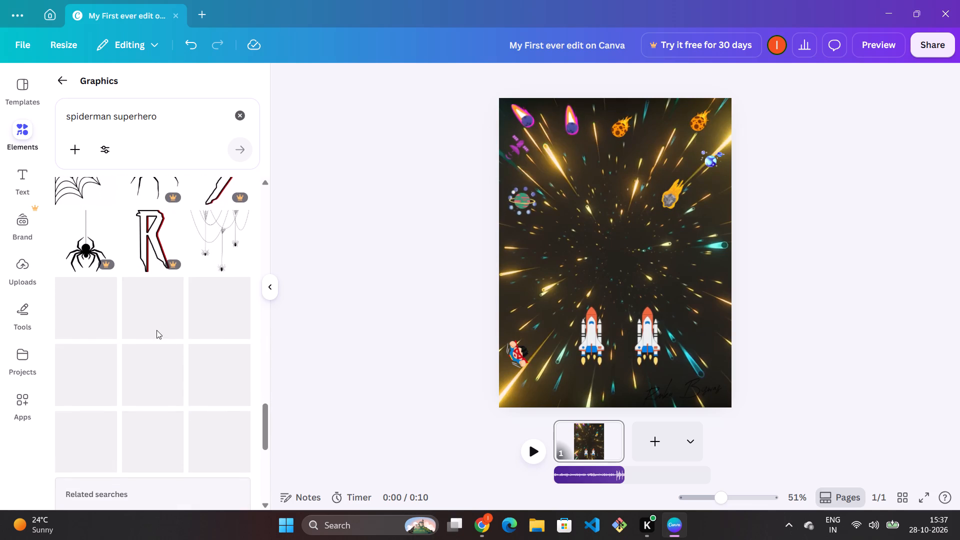
pyautogui.scroll(-1, 156, 330)
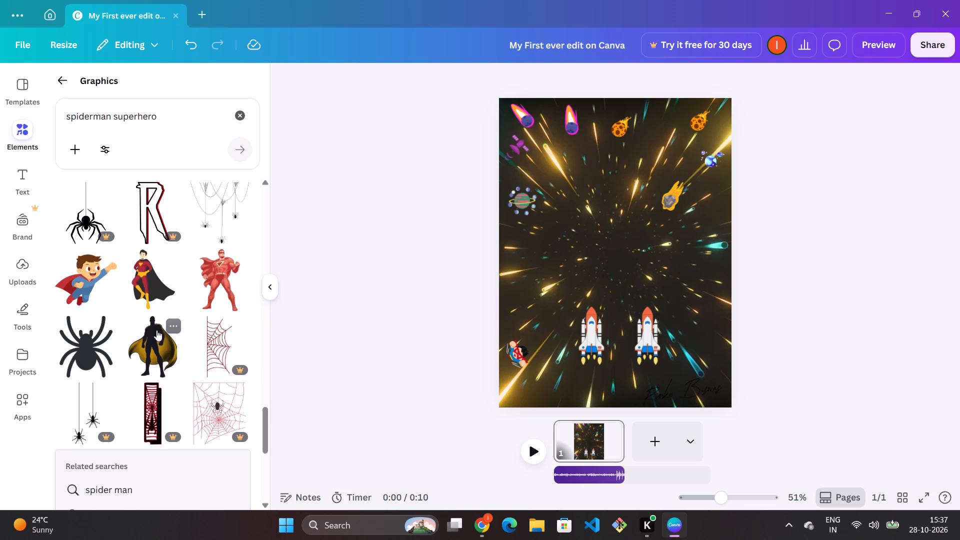
pyautogui.scroll(-1, 156, 330)
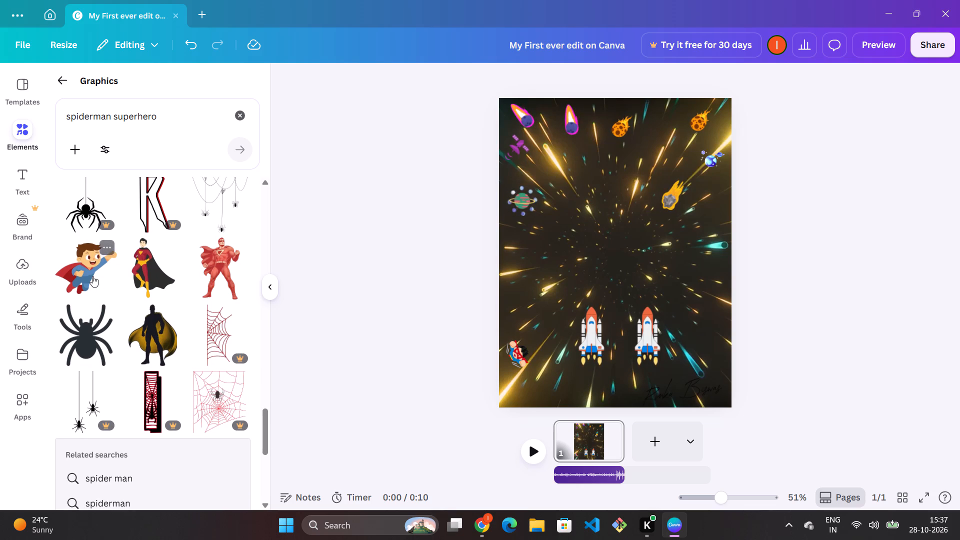
# Add the all-red caped superhero, shrink it to a small graphic and place it at the page's left edge above the masked boy.
pyautogui.click(216, 291)
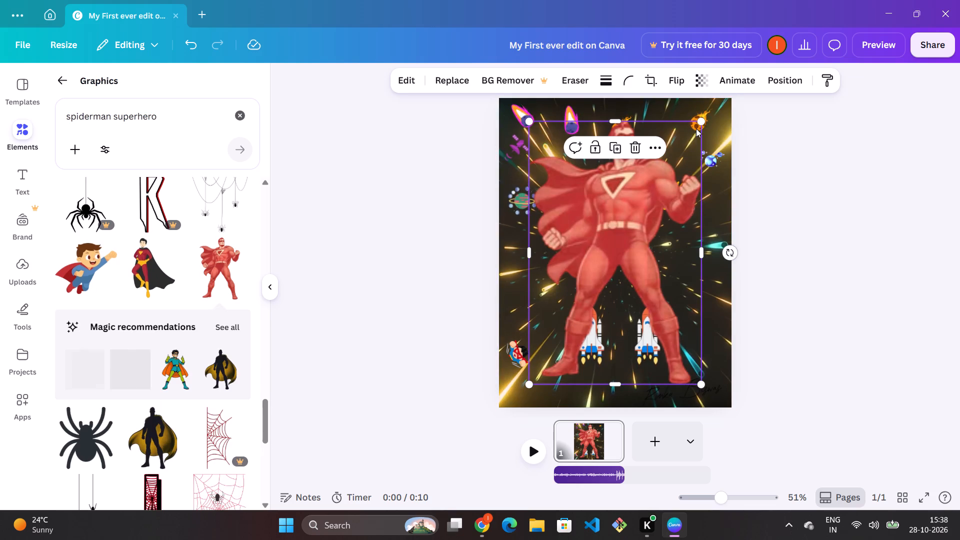
pyautogui.moveTo(704, 121); pyautogui.dragTo(607, 321)
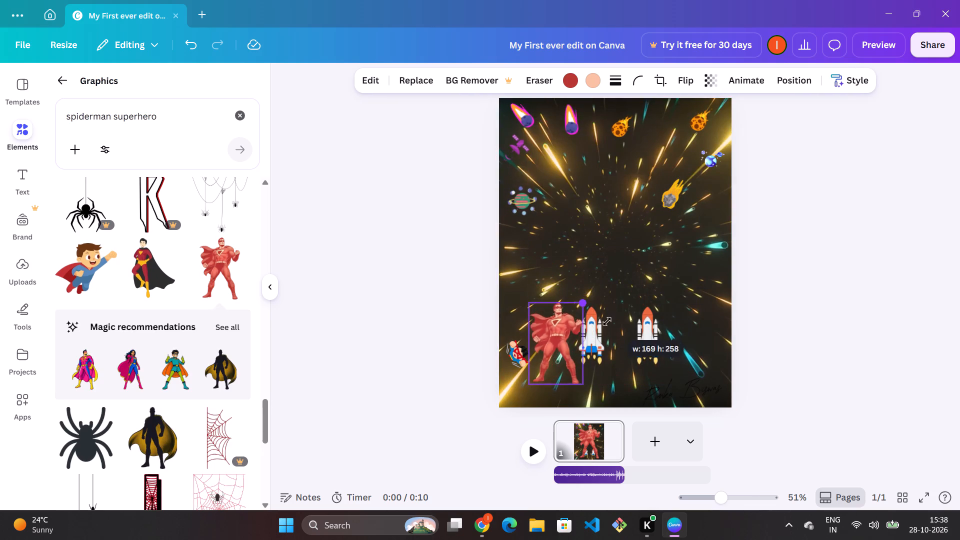
pyautogui.moveTo(607, 321); pyautogui.dragTo(587, 368)
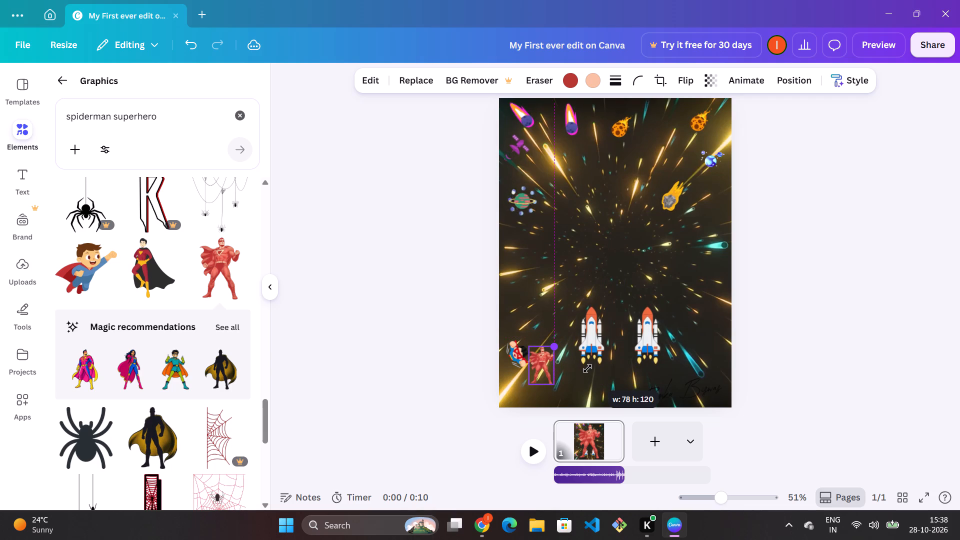
pyautogui.moveTo(587, 368); pyautogui.dragTo(581, 370)
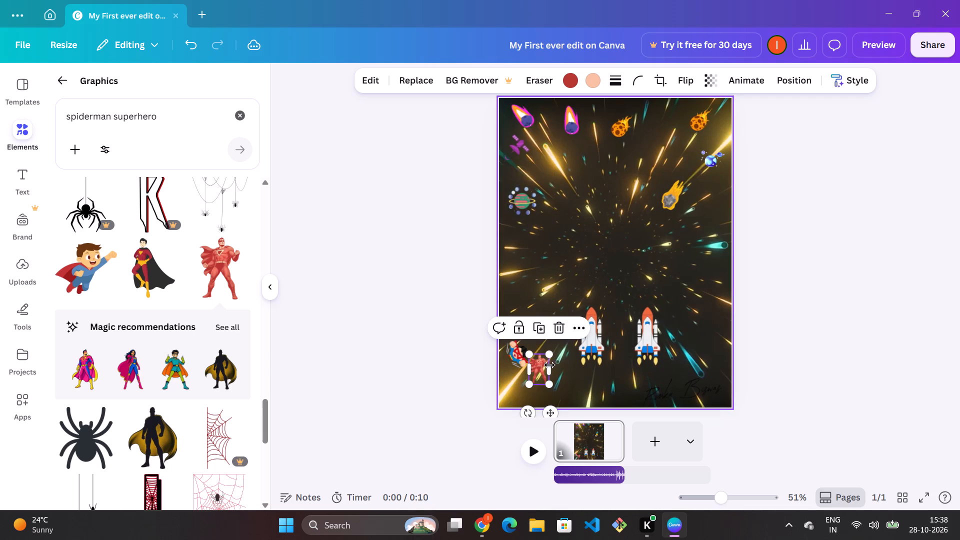
pyautogui.moveTo(543, 371); pyautogui.dragTo(539, 302)
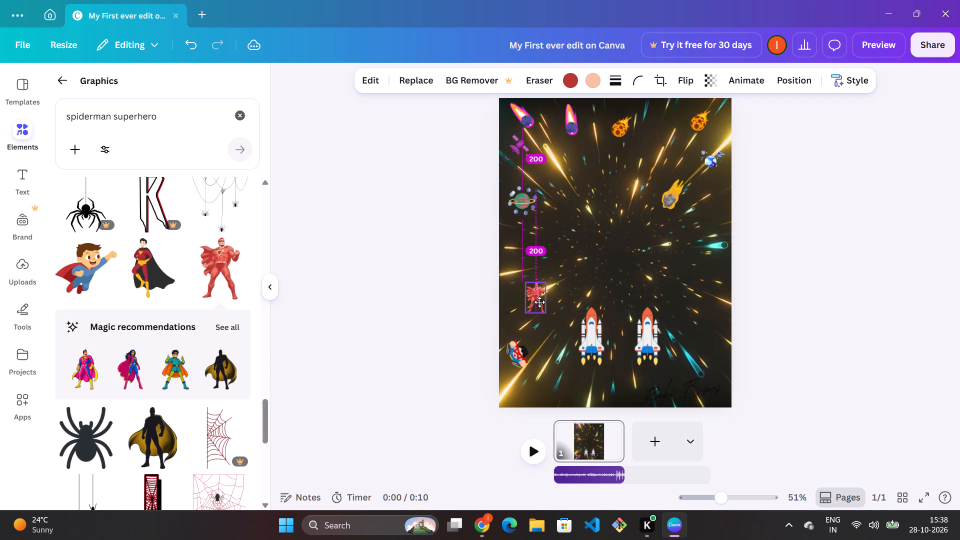
pyautogui.moveTo(539, 302); pyautogui.dragTo(526, 299)
pyautogui.click(450, 298)
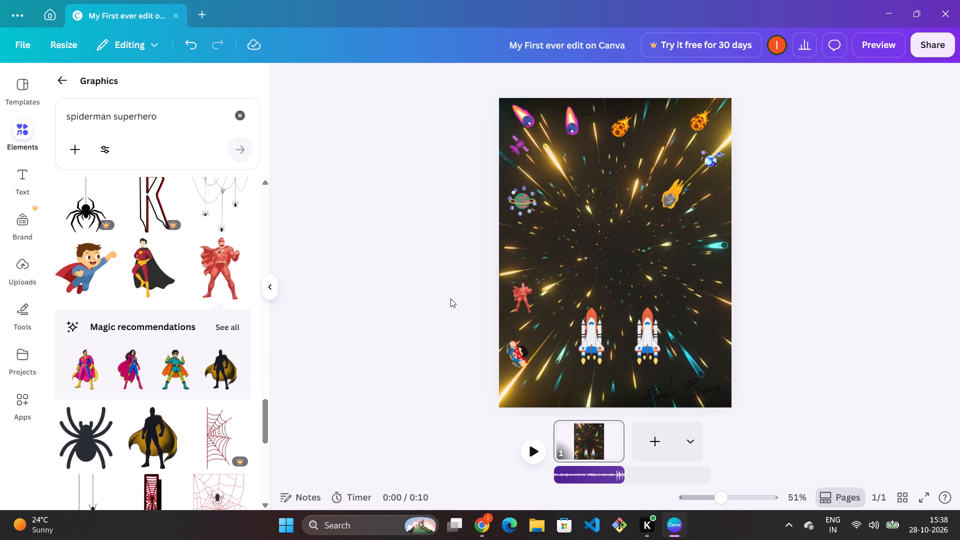
# Add the flying boy in the blue suit and red cape, tilt it slightly counterclockwise and shrink it near the blue satellite.
pyautogui.click(97, 276)
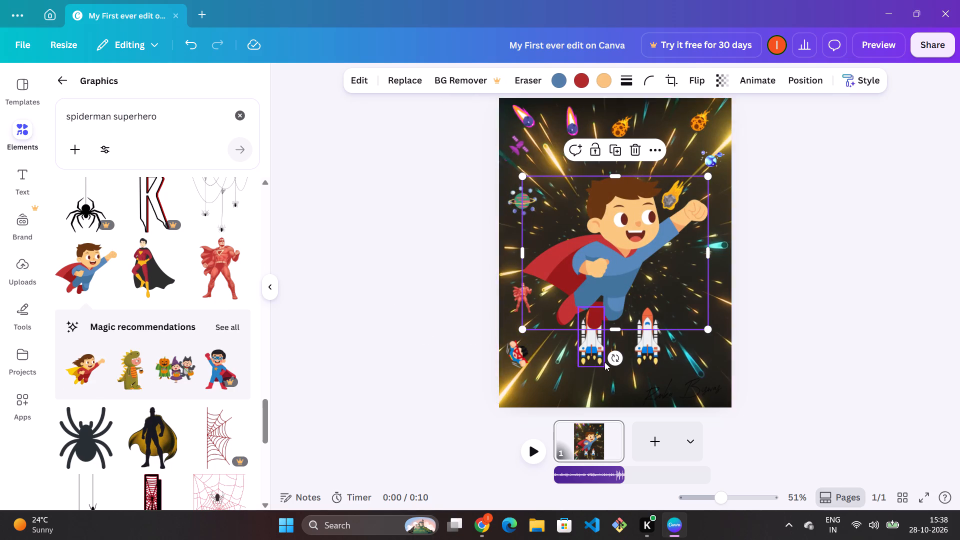
pyautogui.moveTo(614, 357); pyautogui.dragTo(641, 345)
pyautogui.moveTo(546, 353); pyautogui.dragTo(607, 258)
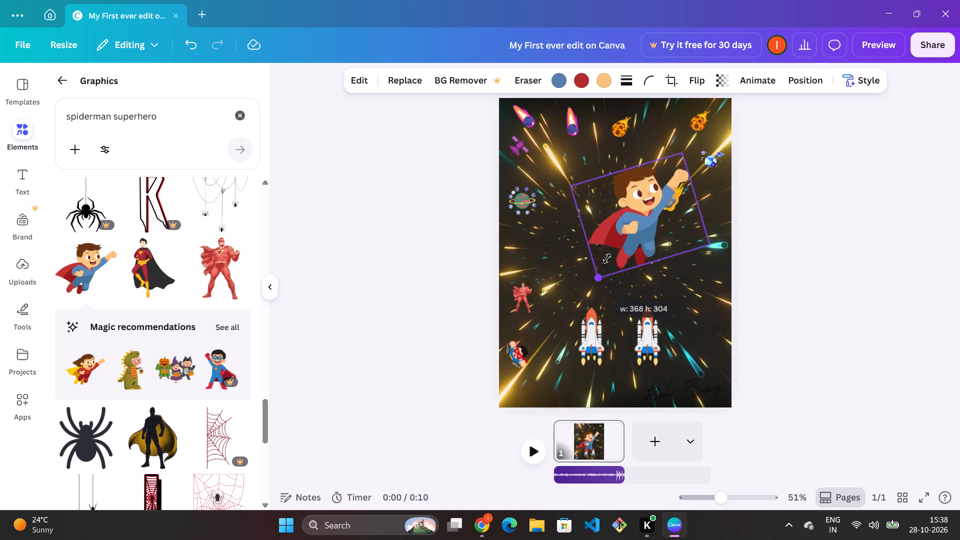
pyautogui.moveTo(607, 258); pyautogui.dragTo(647, 193)
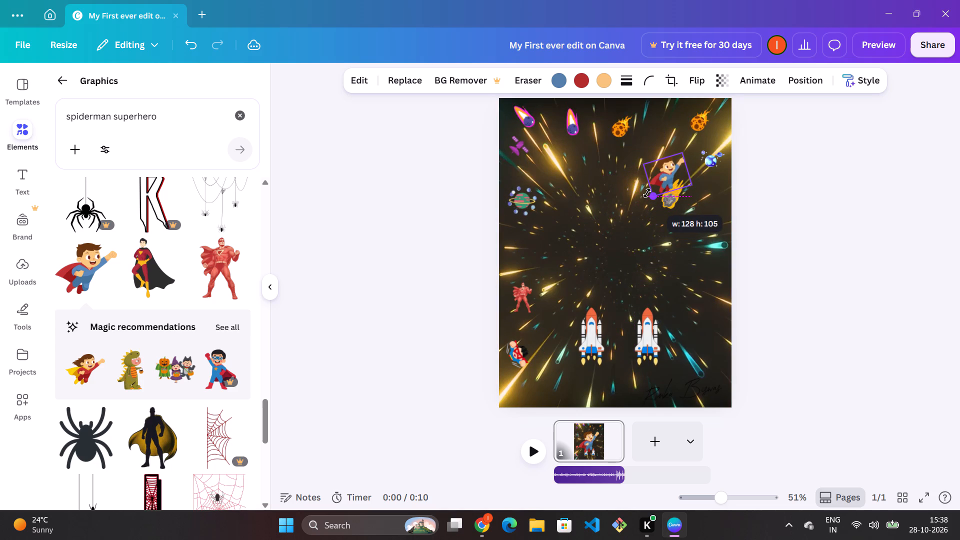
pyautogui.moveTo(647, 193); pyautogui.dragTo(653, 190)
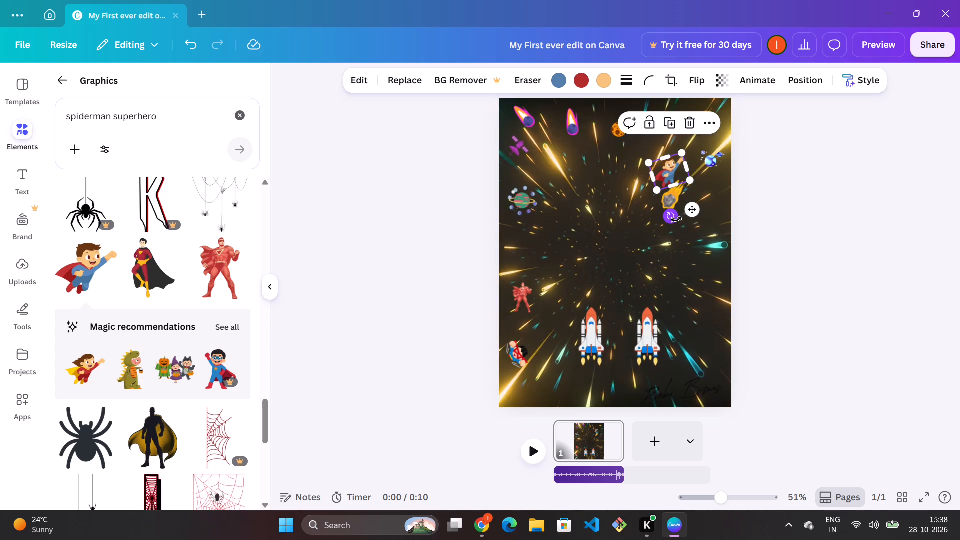
# Tilt the flying boy beside the blue satellite further counterclockwise and shrink it slightly so it sits above the flaming asteroid.
pyautogui.moveTo(671, 217); pyautogui.dragTo(678, 220)
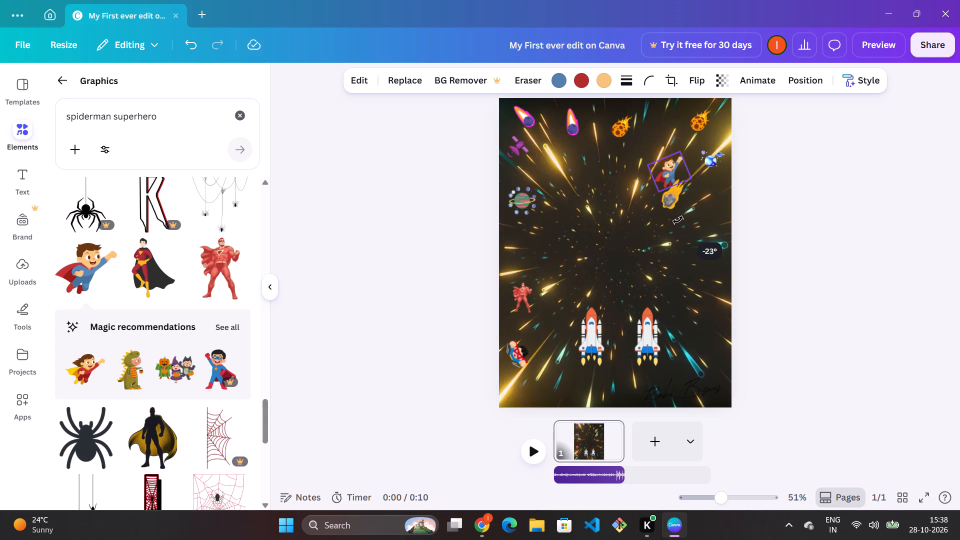
pyautogui.moveTo(678, 220); pyautogui.dragTo(683, 220)
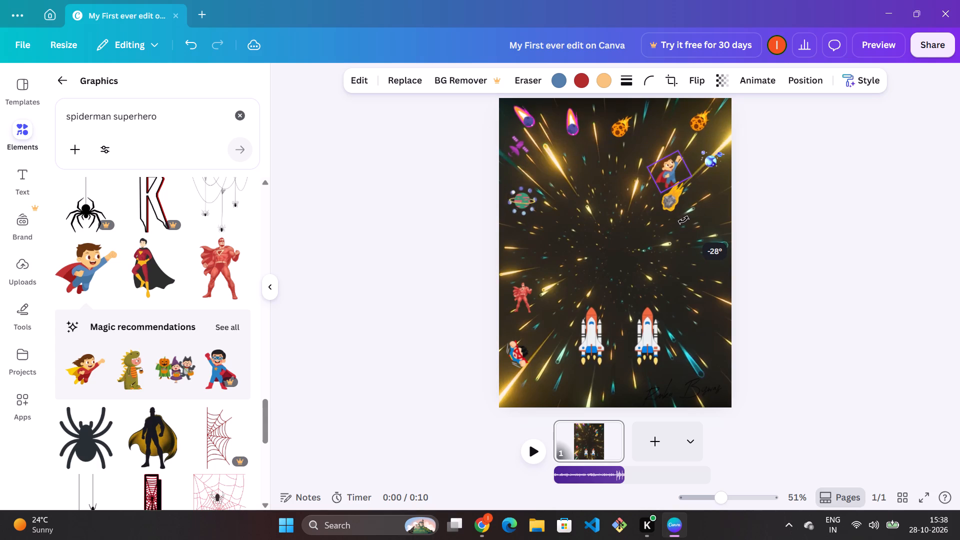
pyautogui.moveTo(683, 220); pyautogui.dragTo(684, 220)
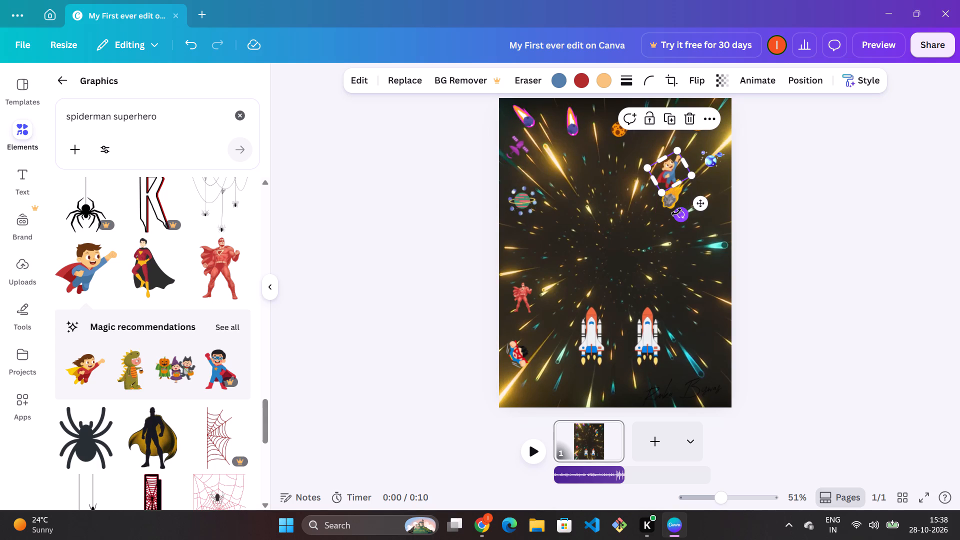
pyautogui.click(676, 212)
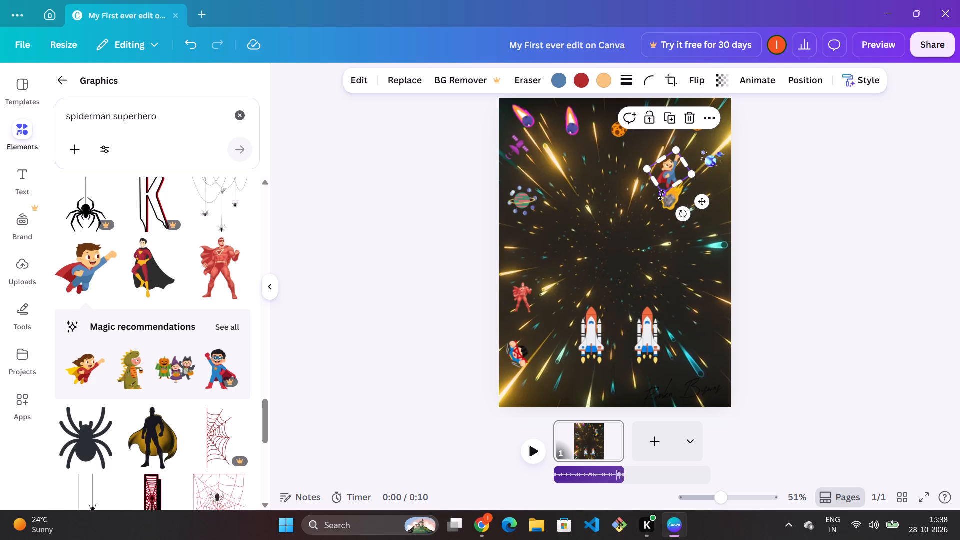
pyautogui.moveTo(661, 195); pyautogui.dragTo(666, 188)
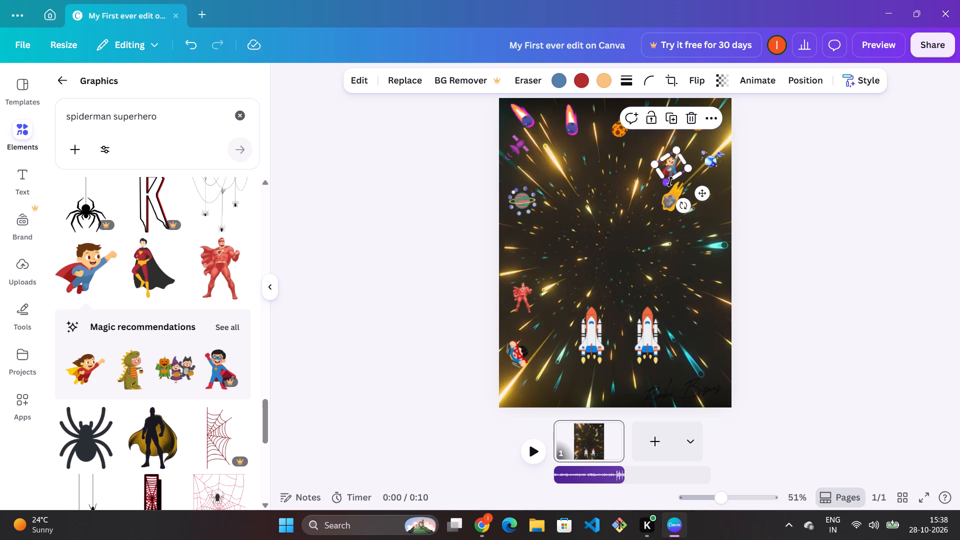
pyautogui.click(670, 181)
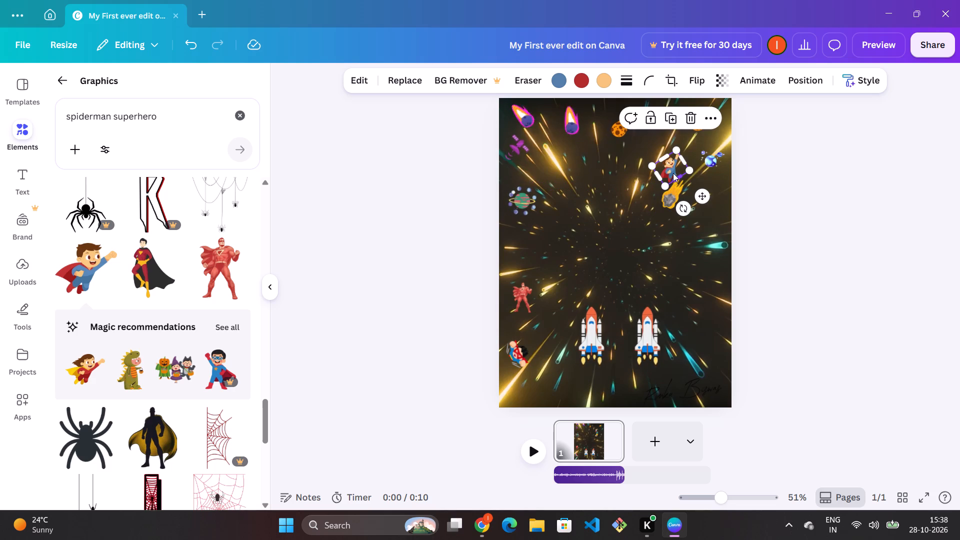
pyautogui.click(673, 170)
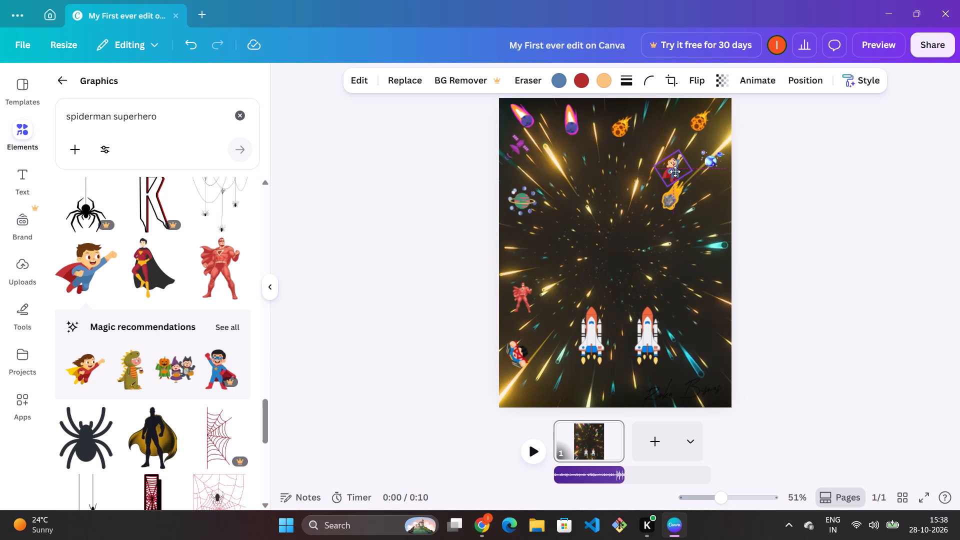
pyautogui.click(636, 219)
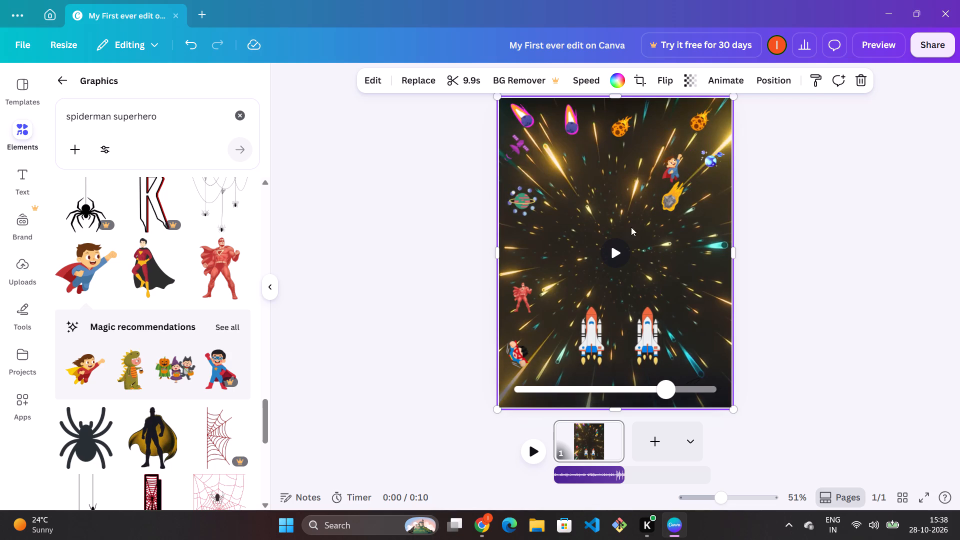
# Try the masked boy beside the ringed planet at several rotations, and delete it from the page.
pyautogui.click(519, 358)
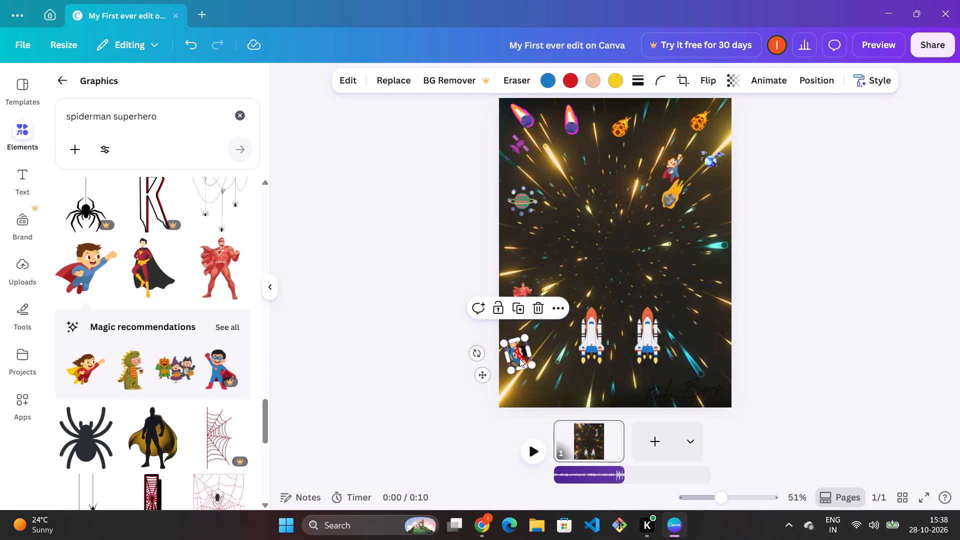
pyautogui.moveTo(522, 357); pyautogui.dragTo(570, 288)
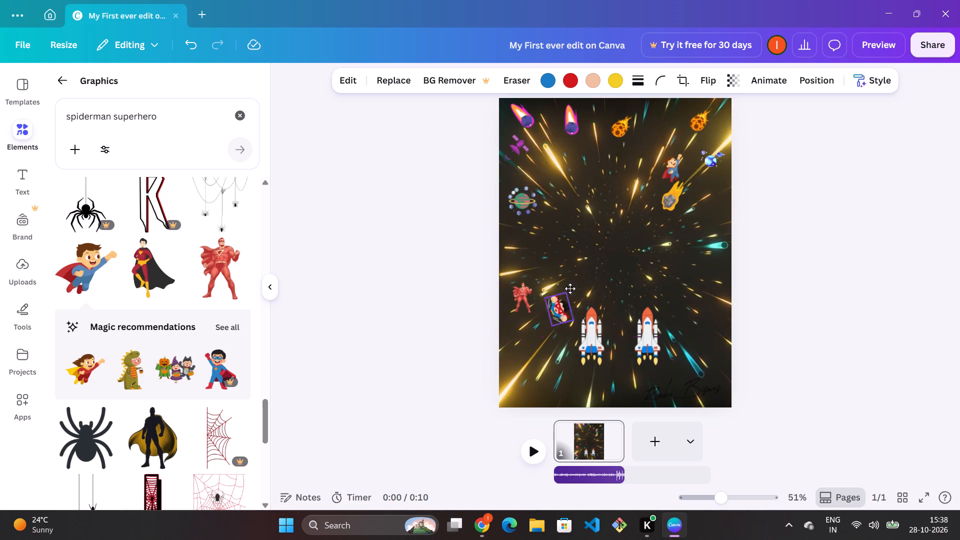
pyautogui.moveTo(570, 288); pyautogui.dragTo(581, 184)
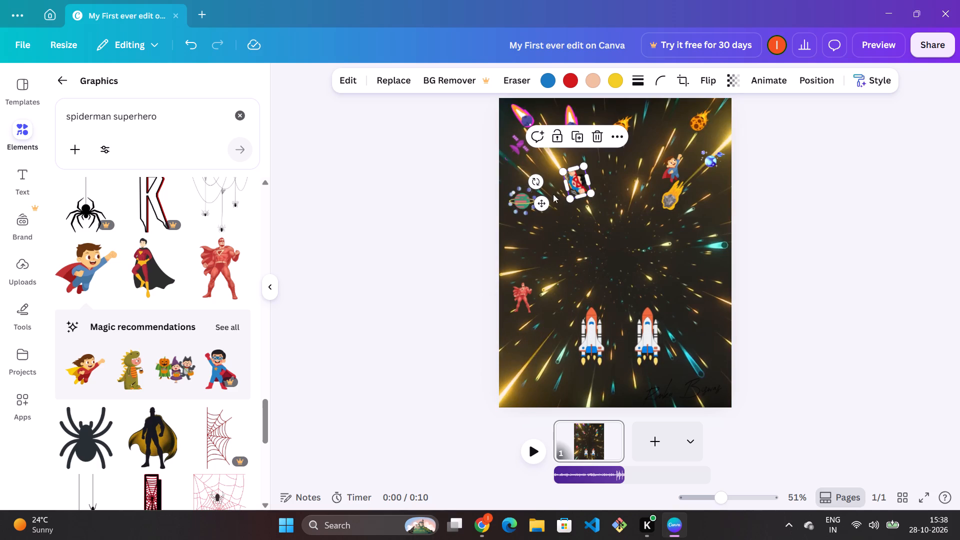
pyautogui.moveTo(536, 183); pyautogui.dragTo(606, 176)
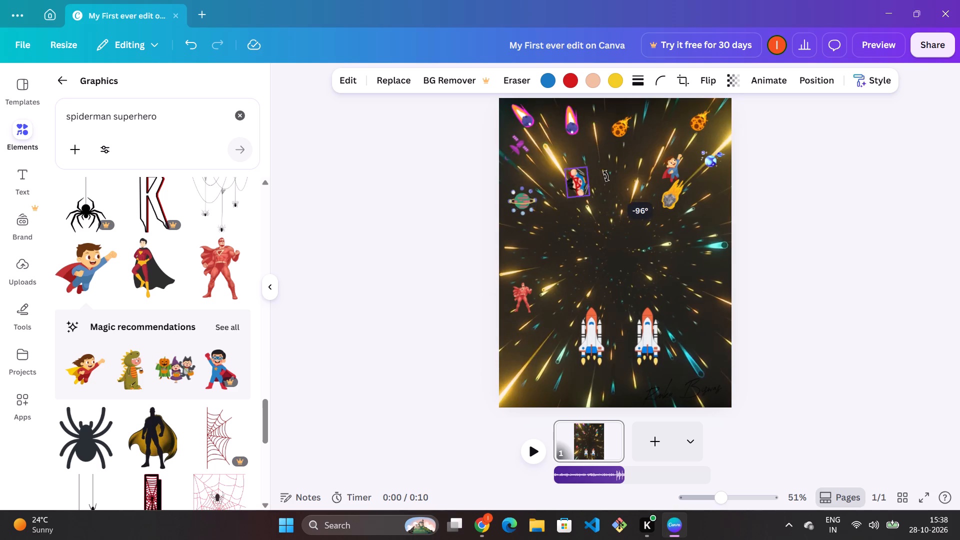
pyautogui.moveTo(606, 176); pyautogui.dragTo(592, 164)
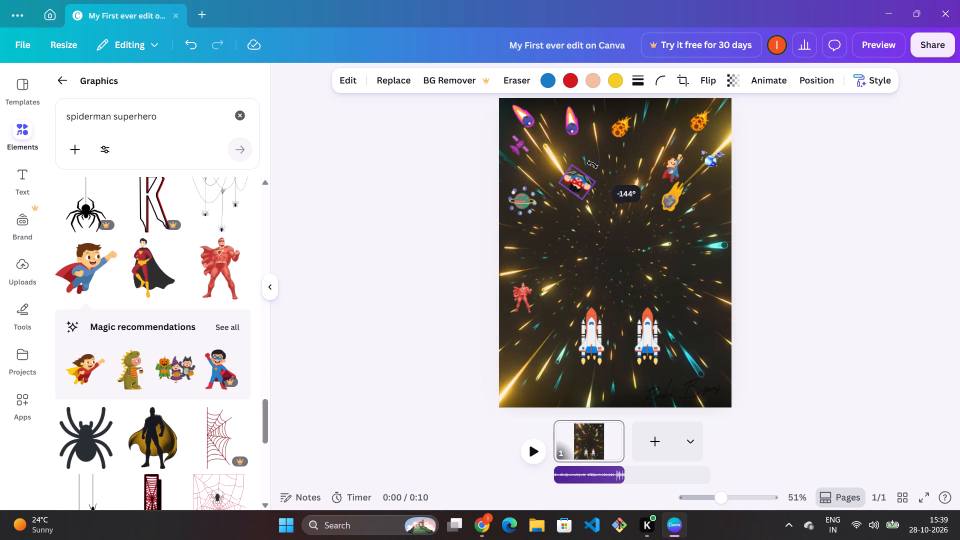
pyautogui.moveTo(592, 164); pyautogui.dragTo(565, 204)
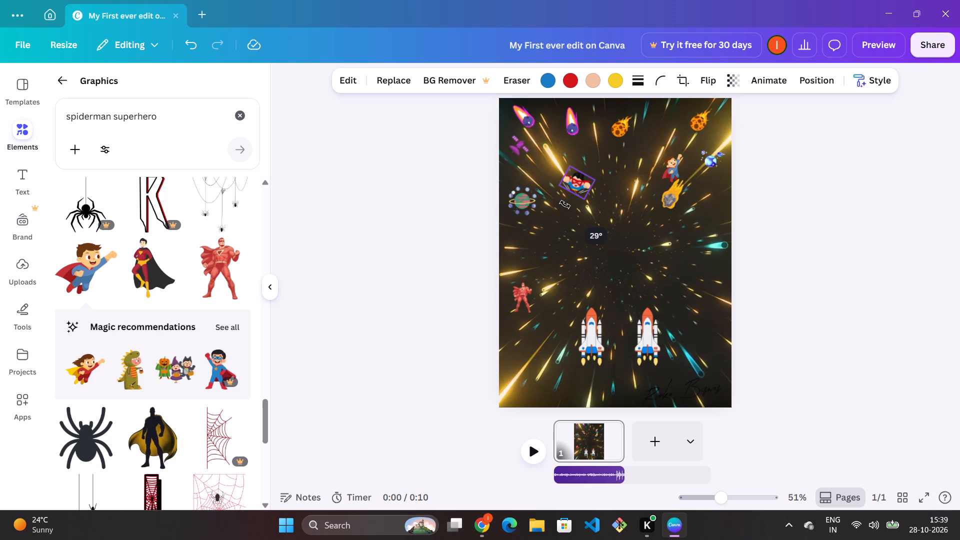
pyautogui.moveTo(565, 204); pyautogui.dragTo(565, 204)
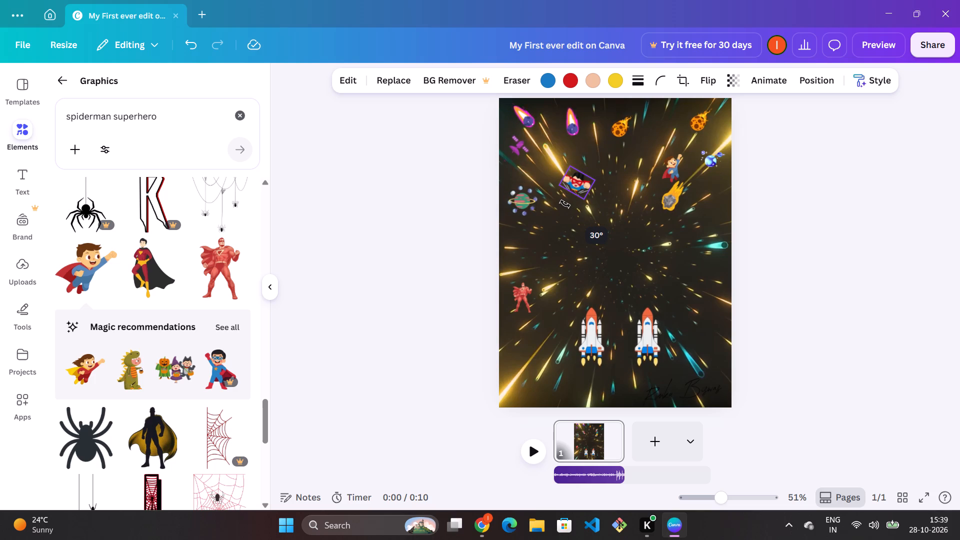
pyautogui.moveTo(565, 204); pyautogui.dragTo(511, 162)
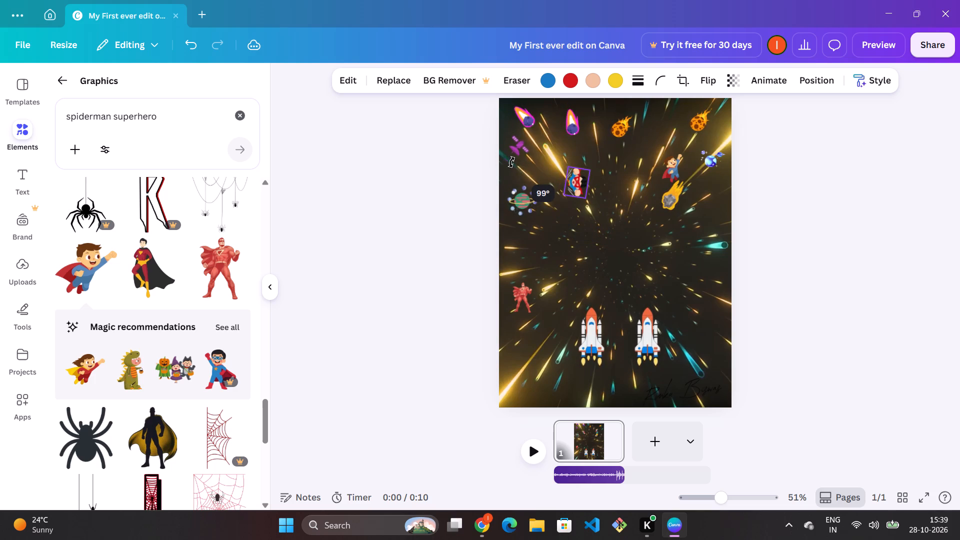
pyautogui.moveTo(511, 162); pyautogui.dragTo(604, 161)
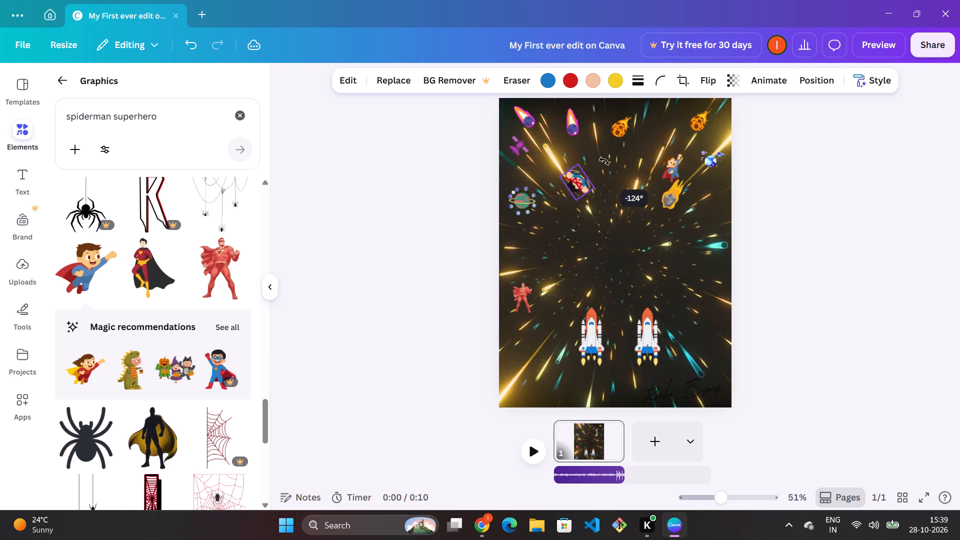
pyautogui.moveTo(604, 161); pyautogui.dragTo(575, 207)
pyautogui.click(597, 147)
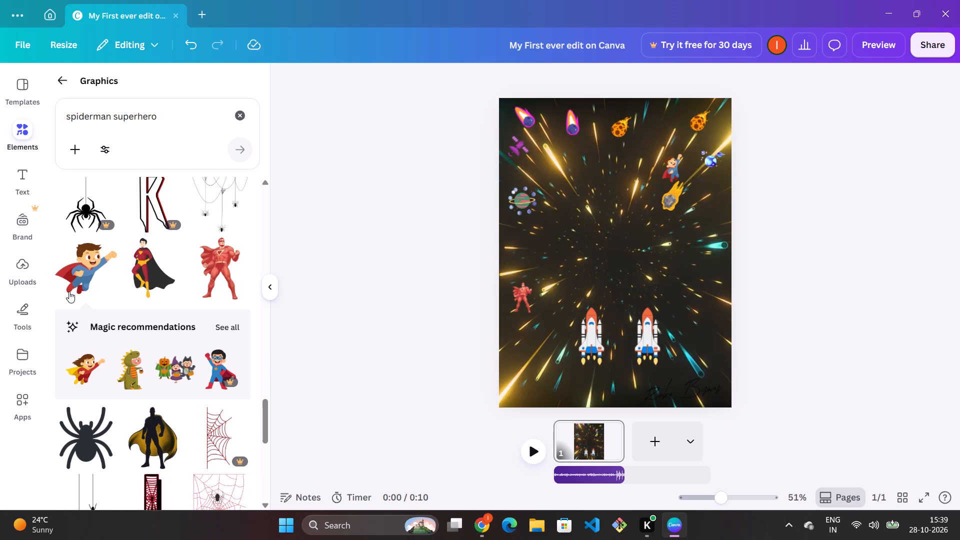
# Add a second flying boy in the blue suit, tilt it counterclockwise and place it below the middle fireball, level with the first boy.
pyautogui.click(87, 265)
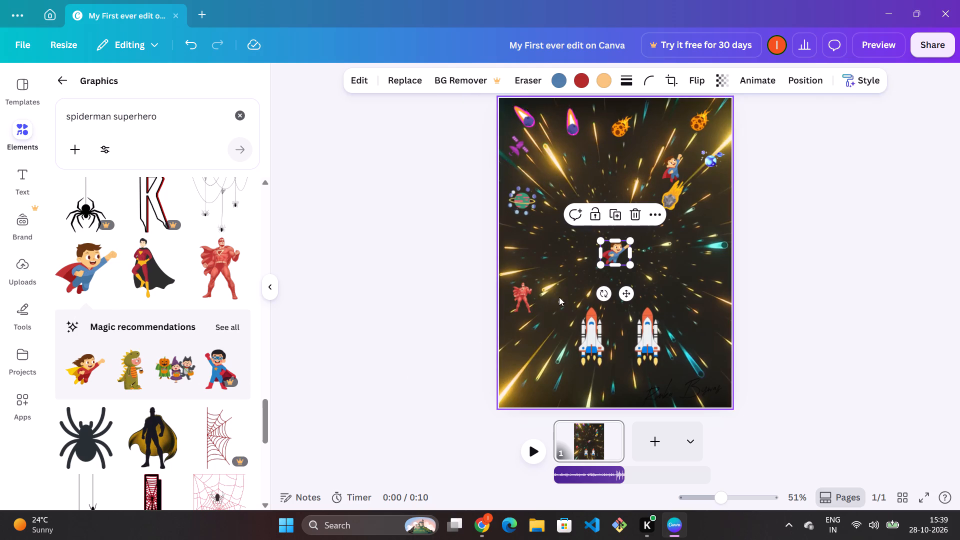
pyautogui.doubleClick(608, 257)
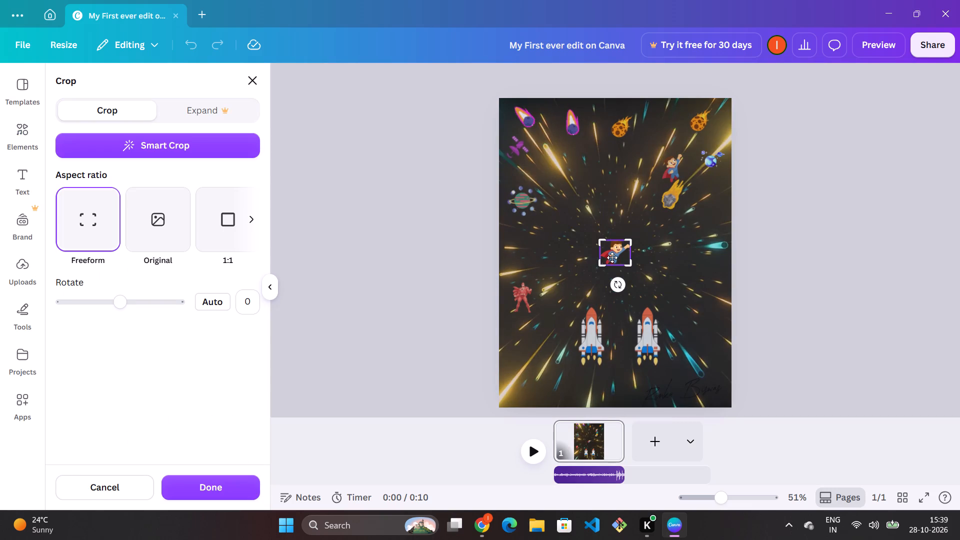
pyautogui.click(377, 268)
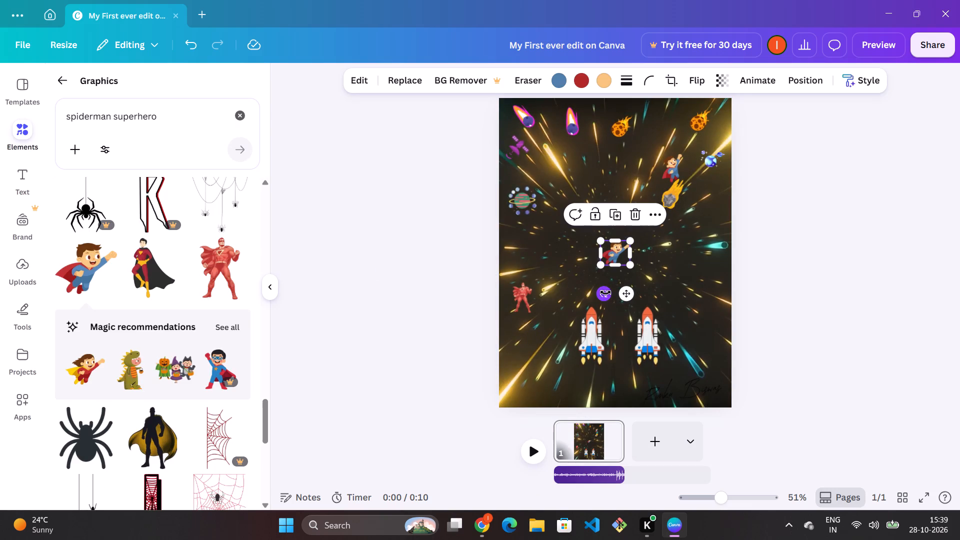
pyautogui.moveTo(608, 292); pyautogui.dragTo(644, 279)
pyautogui.moveTo(616, 252); pyautogui.dragTo(618, 184)
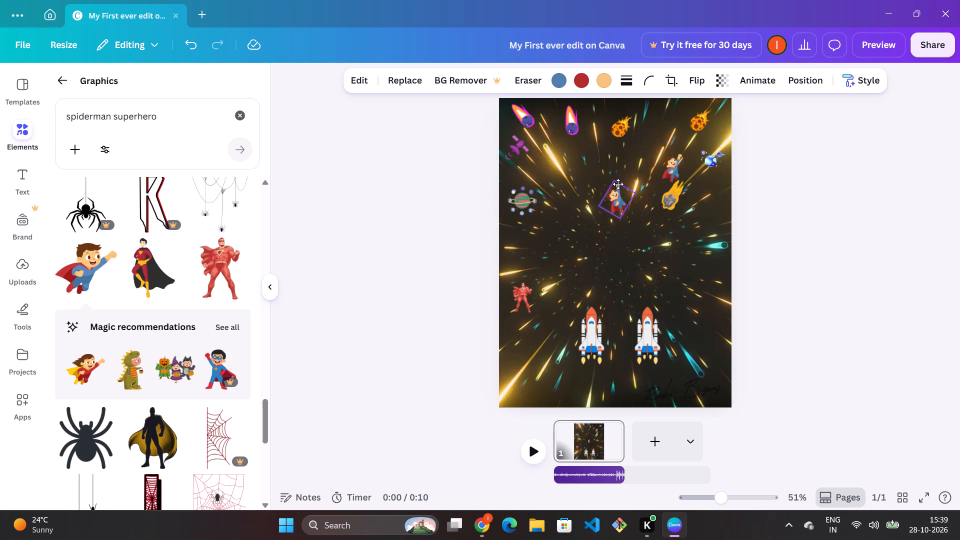
pyautogui.moveTo(618, 184); pyautogui.dragTo(617, 162)
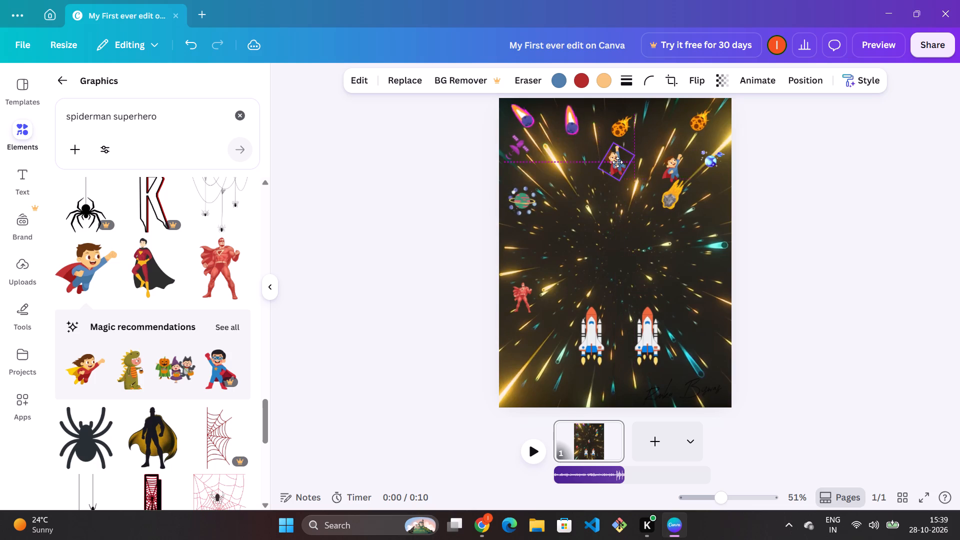
pyautogui.moveTo(617, 162); pyautogui.dragTo(617, 169)
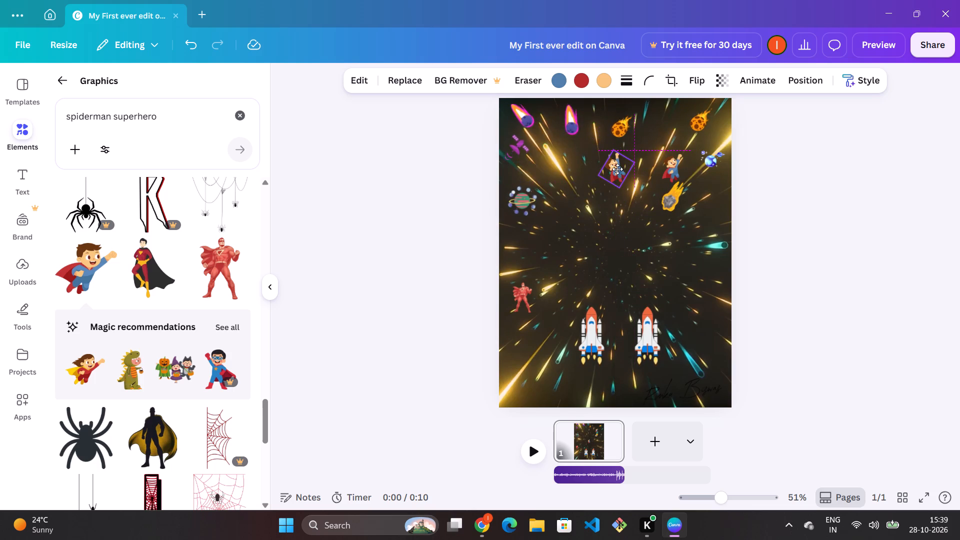
pyautogui.moveTo(617, 169); pyautogui.dragTo(617, 169)
pyautogui.moveTo(643, 200); pyautogui.dragTo(638, 200)
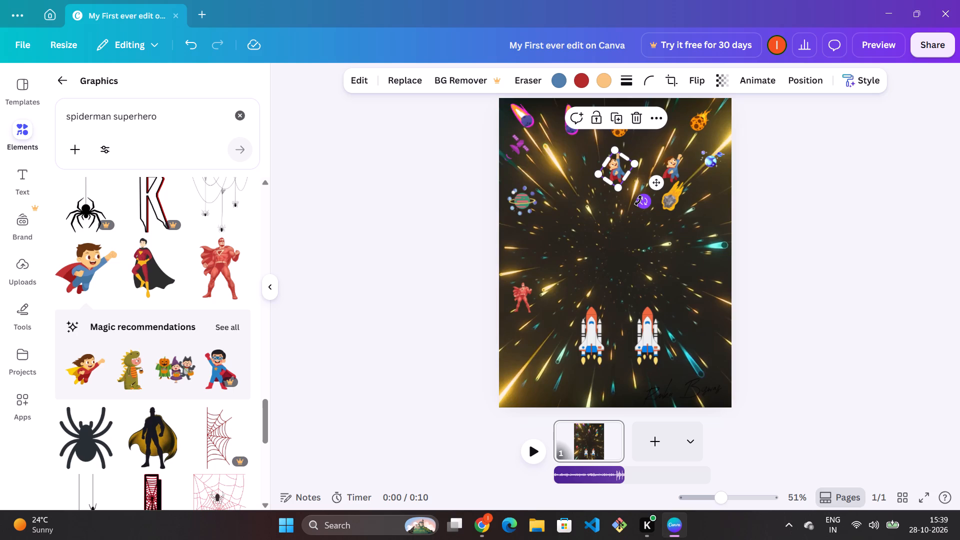
pyautogui.click(805, 222)
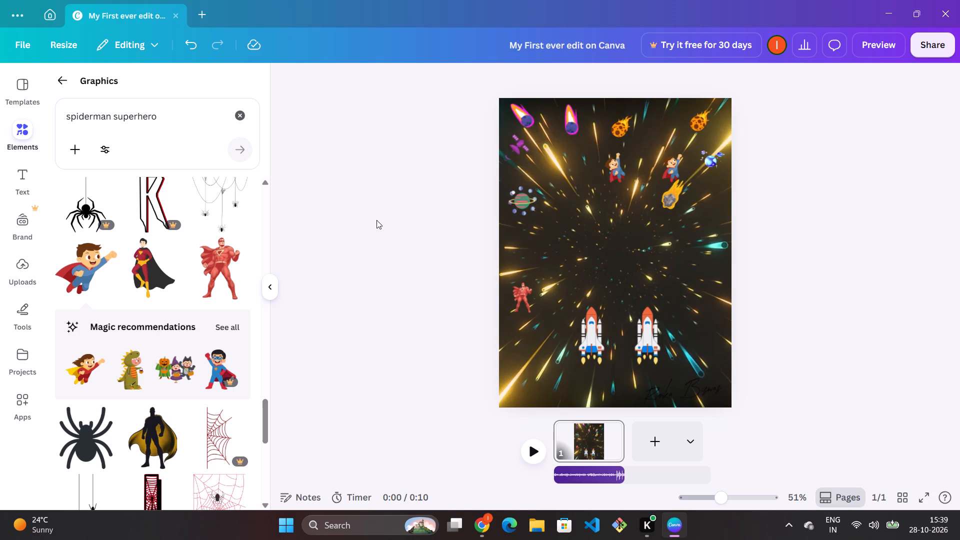
# Move the all-red caped superhero up to just below the second purple meteor, beside the flying boys.
pyautogui.moveTo(520, 300); pyautogui.dragTo(561, 191)
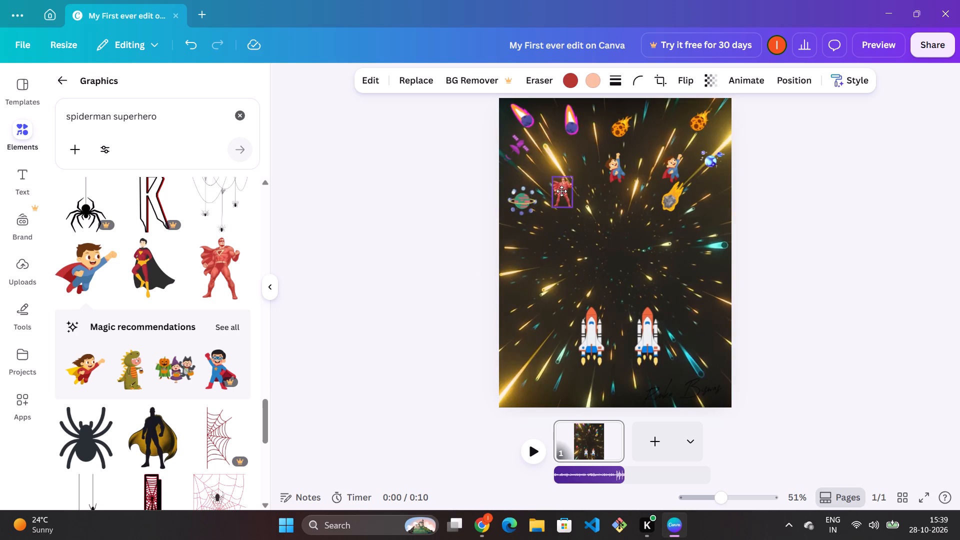
pyautogui.moveTo(561, 191); pyautogui.dragTo(570, 147)
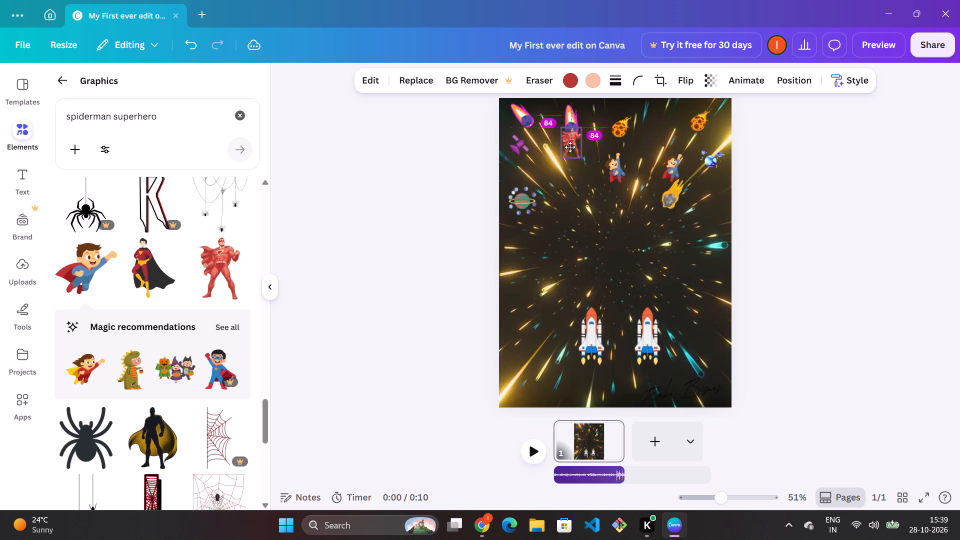
pyautogui.moveTo(570, 147); pyautogui.dragTo(568, 162)
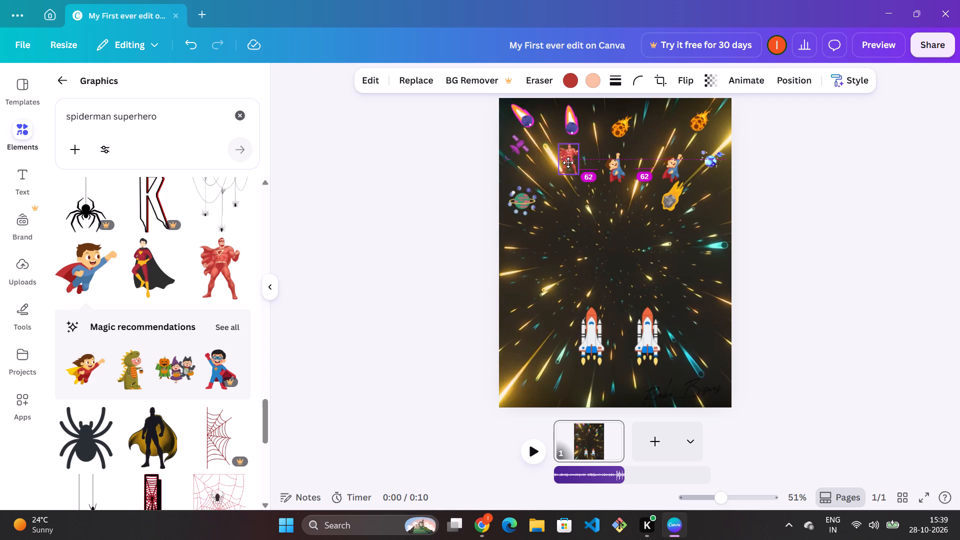
pyautogui.moveTo(568, 162); pyautogui.dragTo(569, 162)
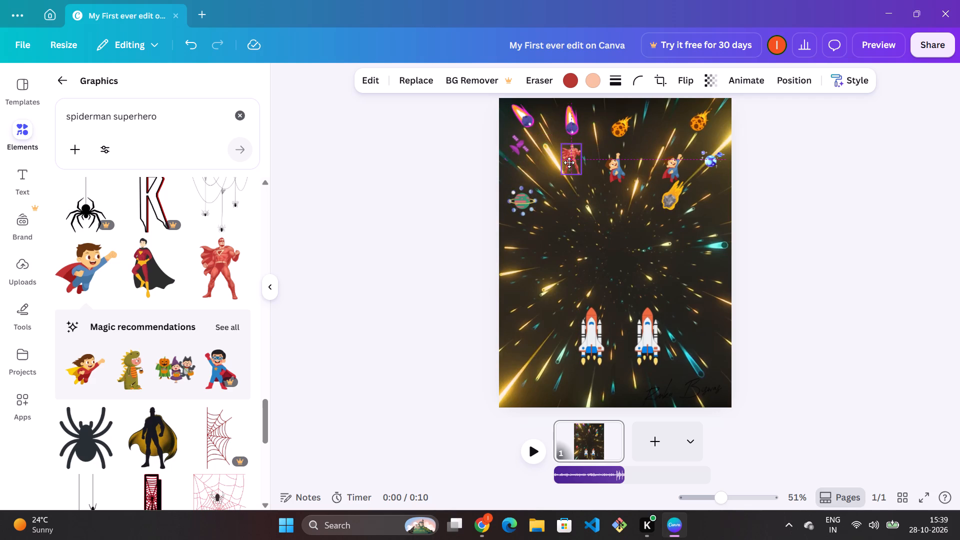
pyautogui.moveTo(569, 162); pyautogui.dragTo(569, 162)
pyautogui.click(326, 224)
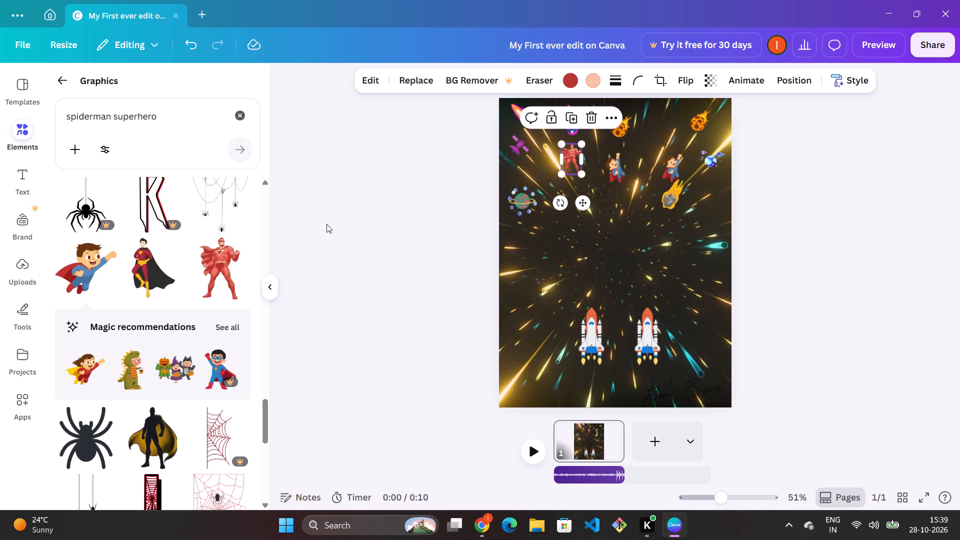
# Add the flying girl in the red suit to the page, shrink it and turn it counterclockwise by about a quarter turn.
pyautogui.click(96, 375)
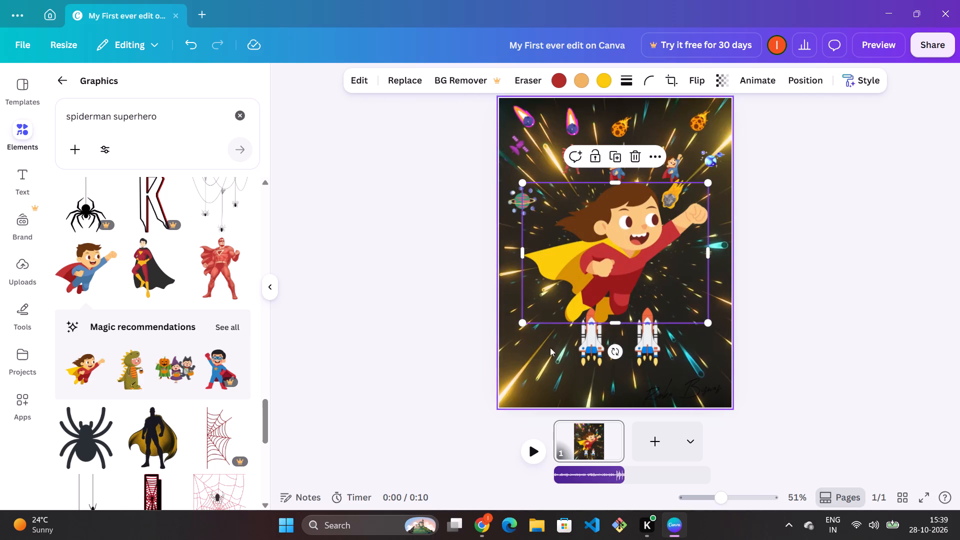
pyautogui.moveTo(524, 320); pyautogui.dragTo(678, 231)
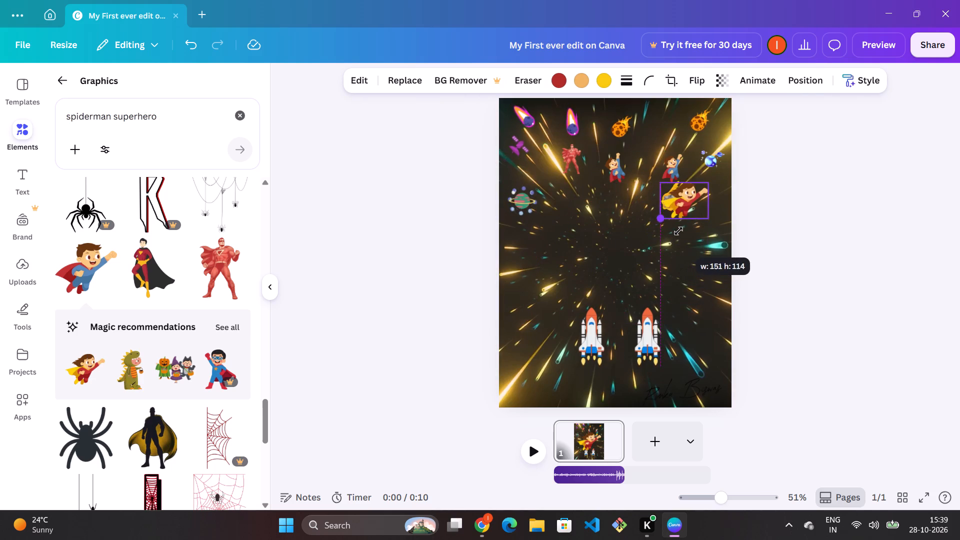
pyautogui.moveTo(678, 231); pyautogui.dragTo(688, 219)
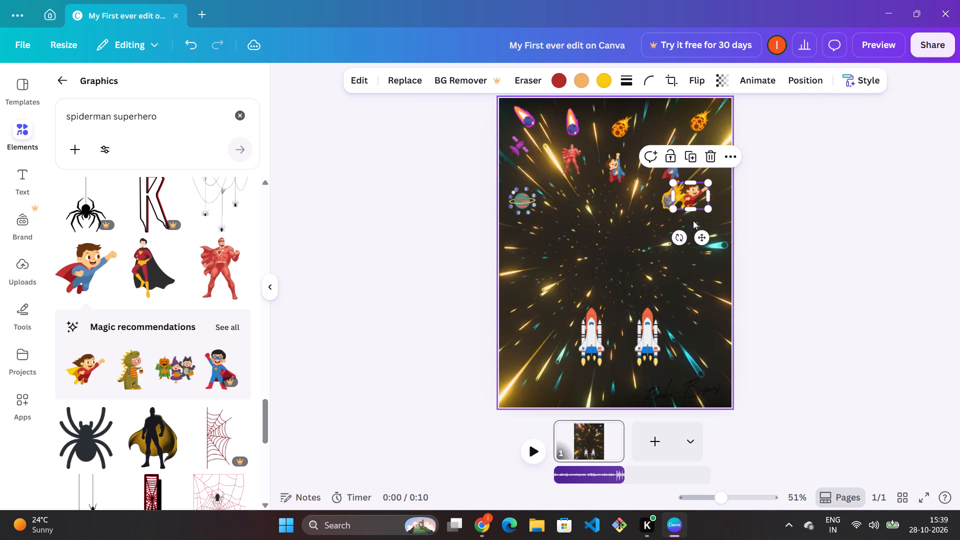
pyautogui.moveTo(679, 236); pyautogui.dragTo(608, 134)
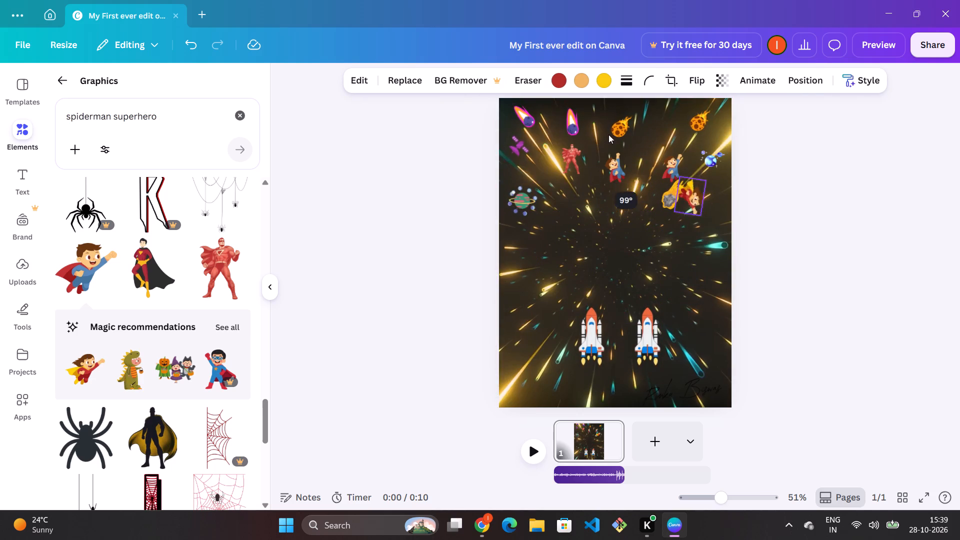
pyautogui.moveTo(608, 134); pyautogui.dragTo(714, 193)
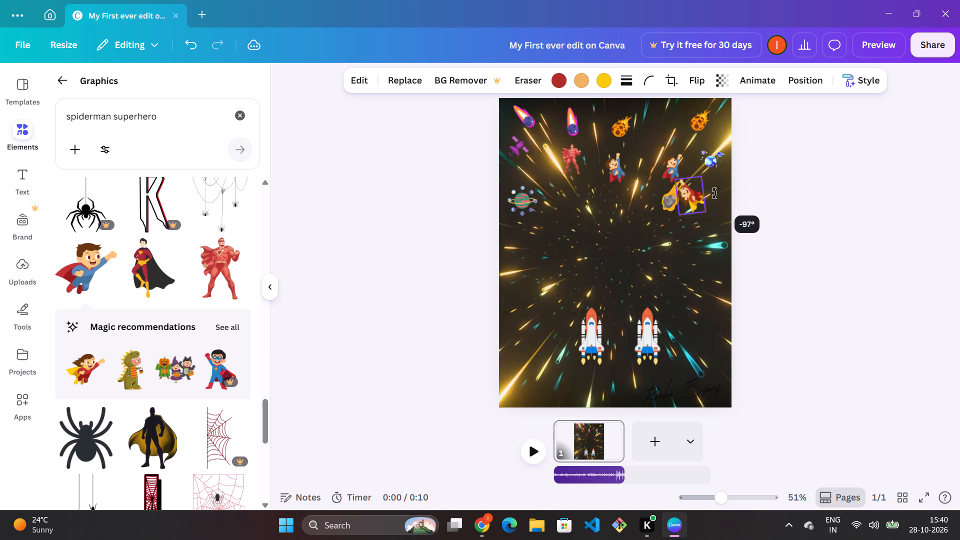
pyautogui.moveTo(714, 193); pyautogui.dragTo(714, 189)
# Move the flying girl beside the purple satellite, below the two purple meteors, and shrink it to fit the gap.
pyautogui.moveTo(682, 194); pyautogui.dragTo(590, 163)
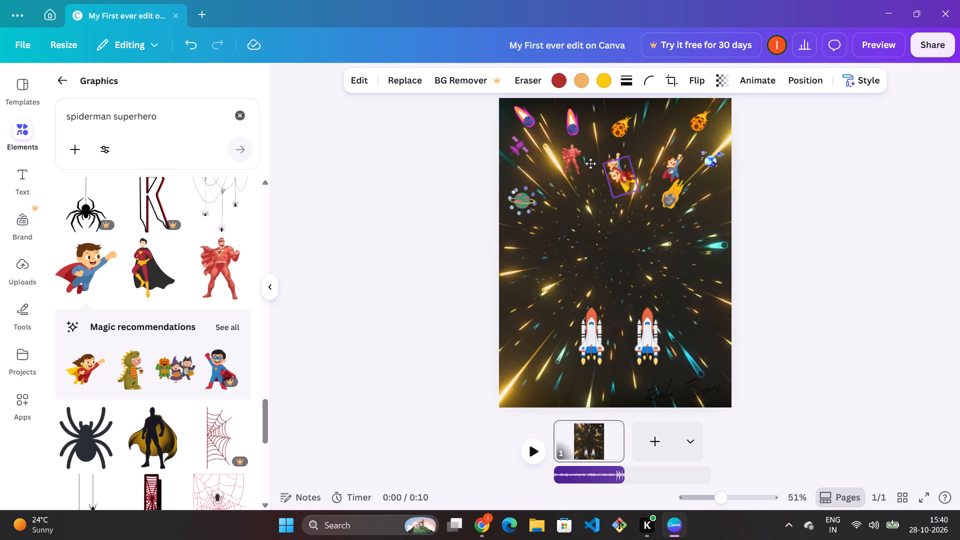
pyautogui.moveTo(590, 163); pyautogui.dragTo(544, 147)
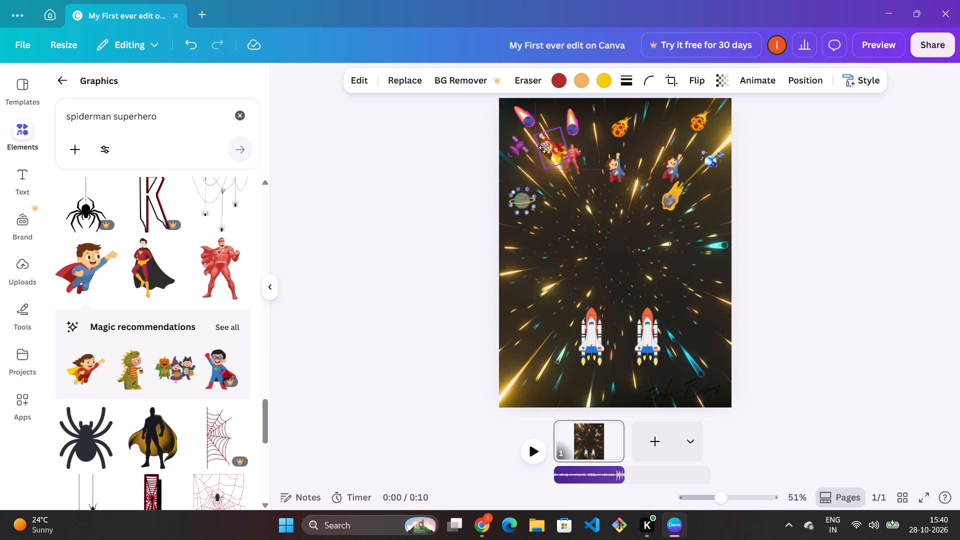
pyautogui.moveTo(544, 147); pyautogui.dragTo(544, 148)
pyautogui.moveTo(568, 160); pyautogui.dragTo(561, 156)
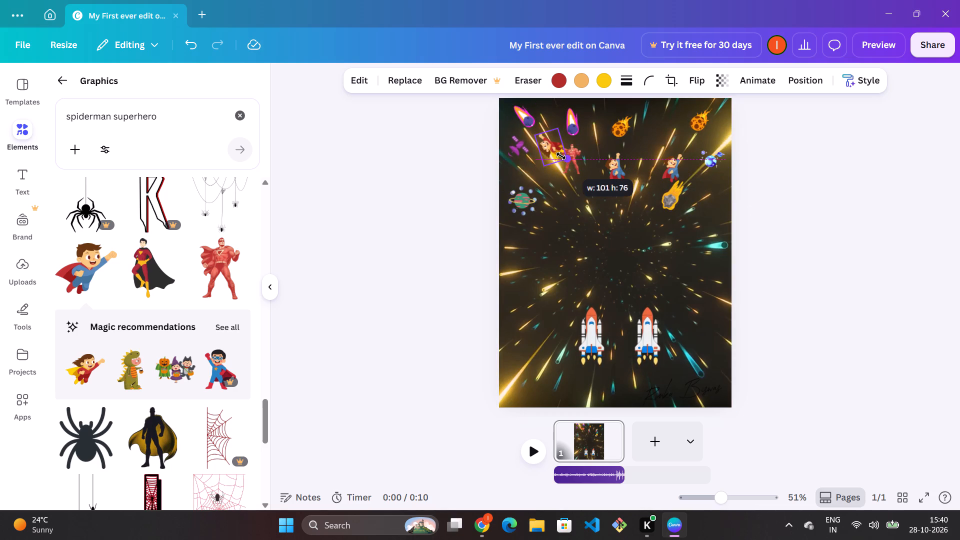
pyautogui.moveTo(561, 156); pyautogui.dragTo(557, 153)
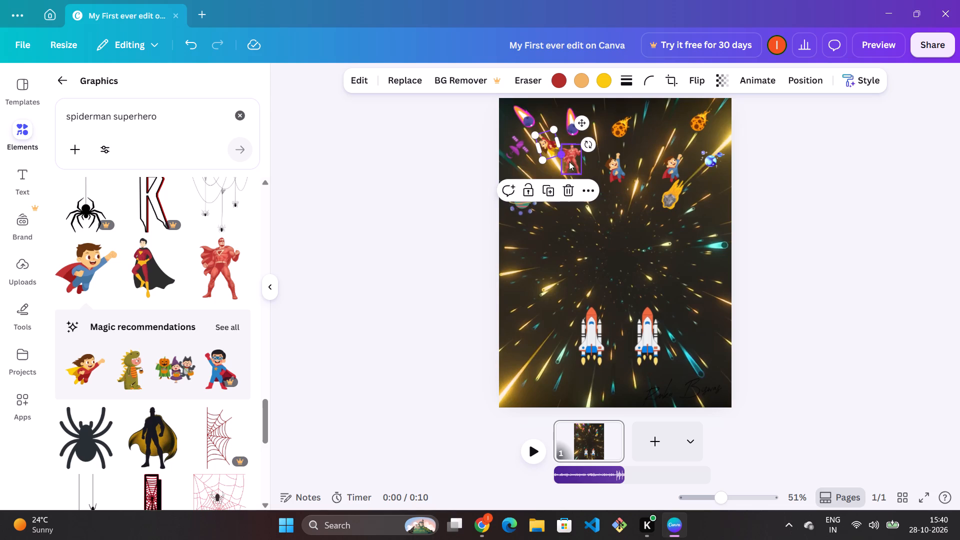
# Delete the all-red caped superhero beside the small flying girl from the page.
pyautogui.moveTo(574, 166); pyautogui.dragTo(579, 170)
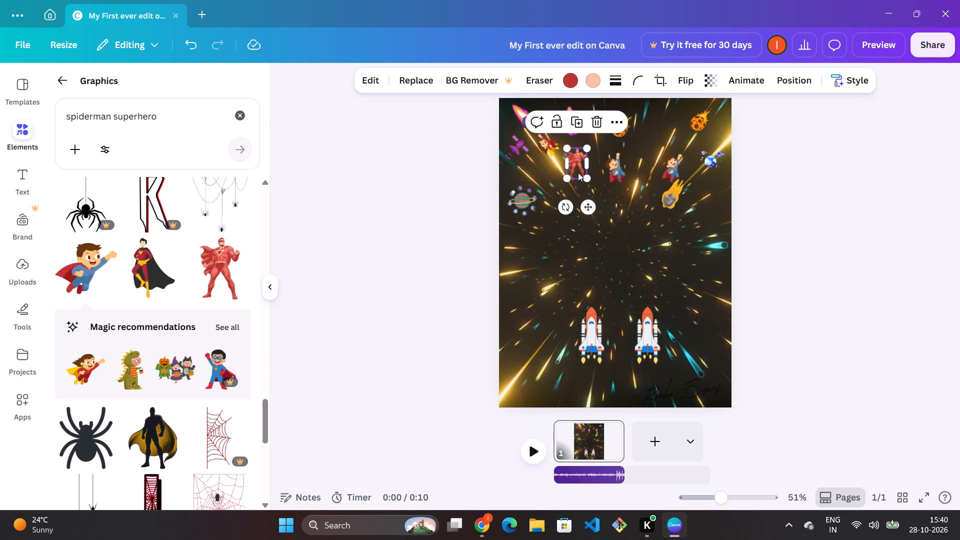
pyautogui.click(598, 130)
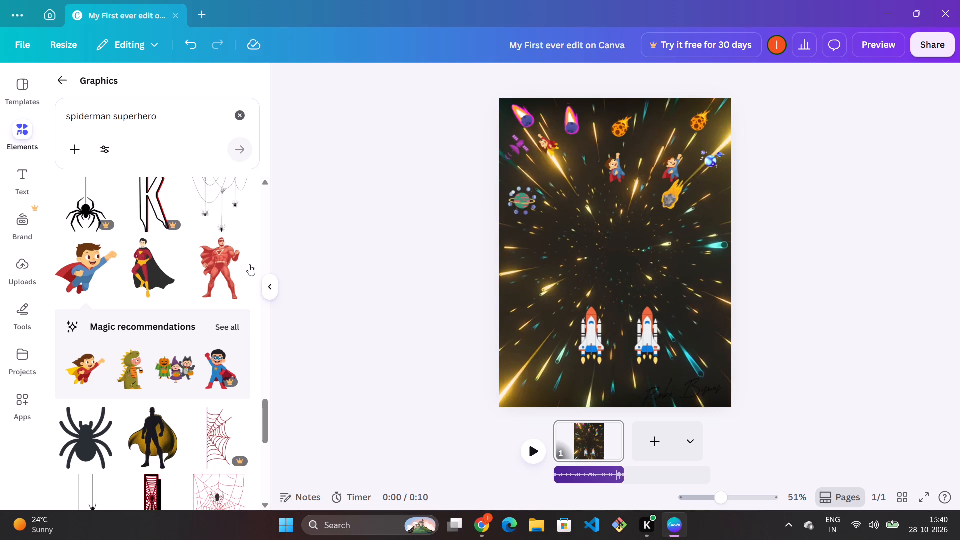
# Add a second flying girl in the red suit, sized about 105 by 80, and place it between the flaming asteroid and the rockets.
pyautogui.click(98, 378)
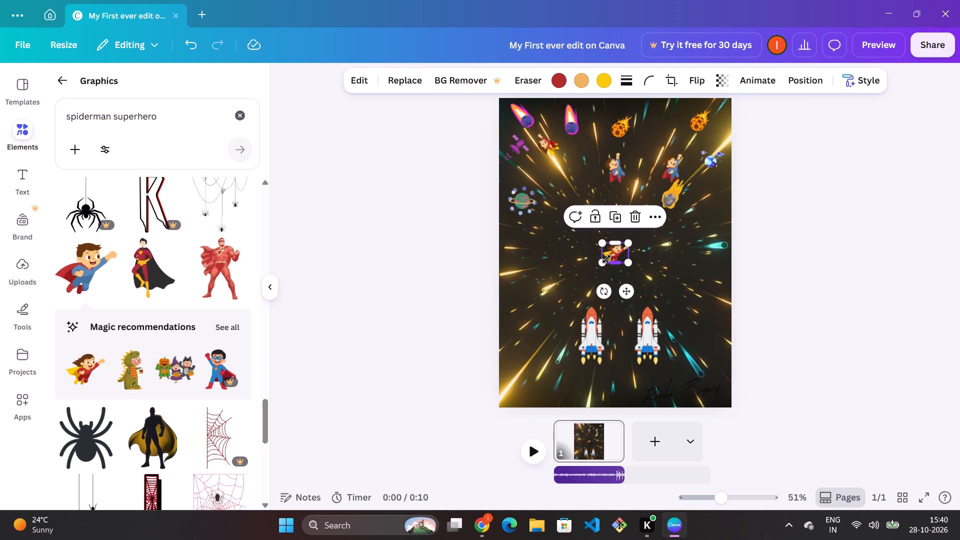
pyautogui.moveTo(602, 265); pyautogui.dragTo(599, 272)
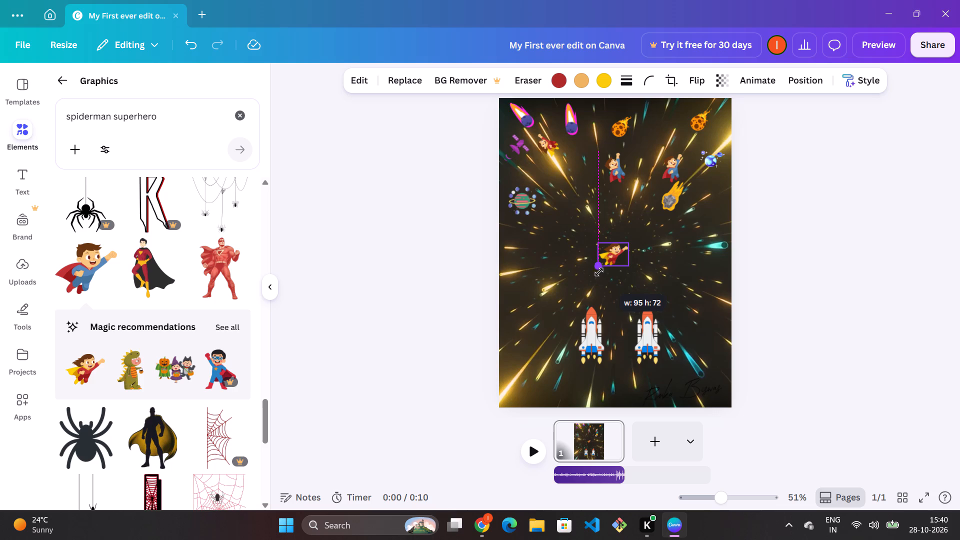
pyautogui.moveTo(599, 272); pyautogui.dragTo(597, 273)
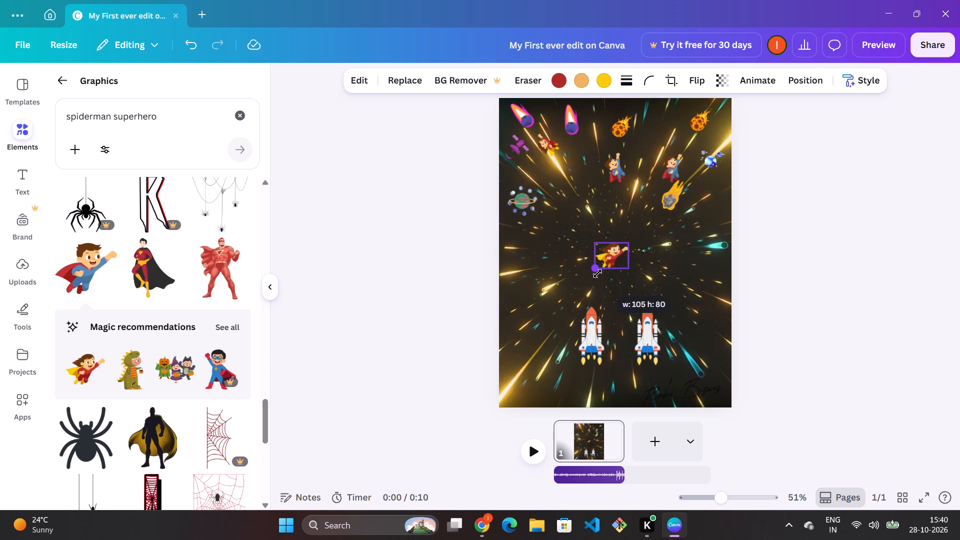
pyautogui.moveTo(597, 273); pyautogui.dragTo(598, 274)
pyautogui.moveTo(614, 255); pyautogui.dragTo(643, 246)
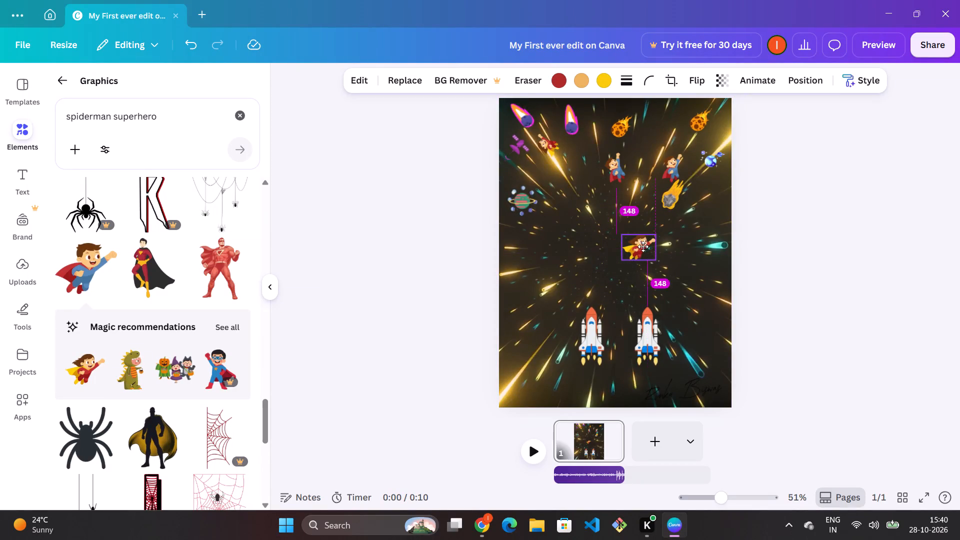
pyautogui.moveTo(643, 246); pyautogui.dragTo(643, 242)
# Tilt the second flying girl to about -28° and line it up above the second rocket, below the flaming asteroid.
pyautogui.click(631, 277)
pyautogui.moveTo(631, 277); pyautogui.dragTo(644, 276)
pyautogui.moveTo(633, 247); pyautogui.dragTo(636, 244)
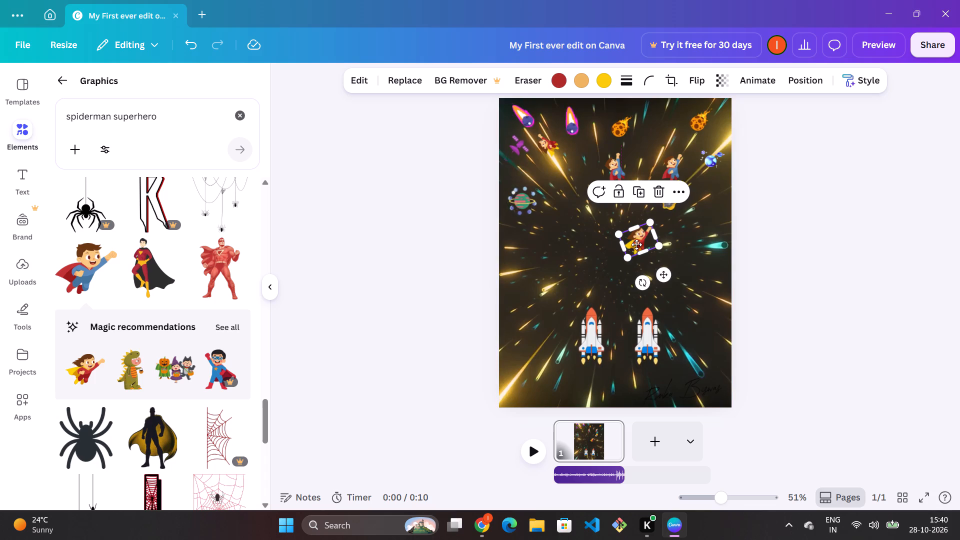
pyautogui.moveTo(636, 244); pyautogui.dragTo(635, 243)
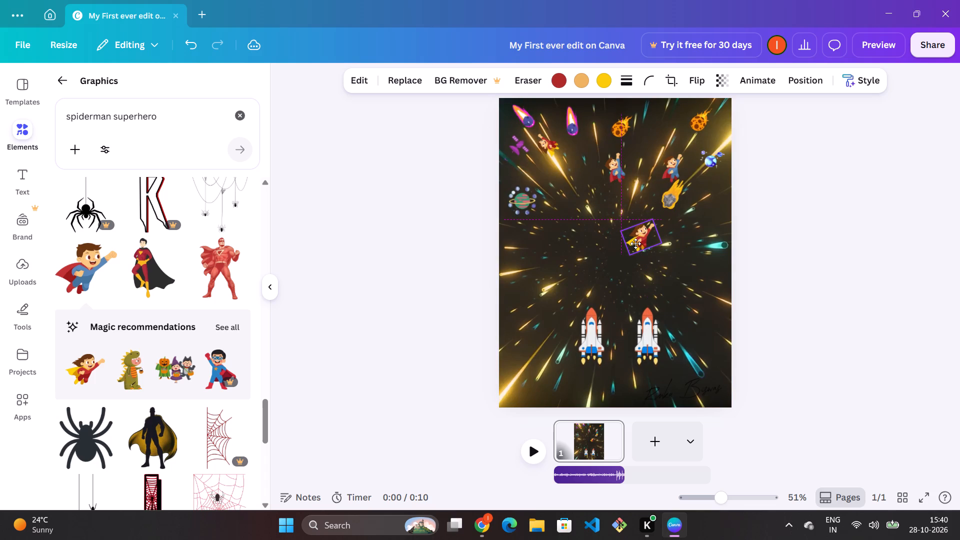
pyautogui.moveTo(635, 243); pyautogui.dragTo(632, 241)
pyautogui.moveTo(644, 276); pyautogui.dragTo(646, 278)
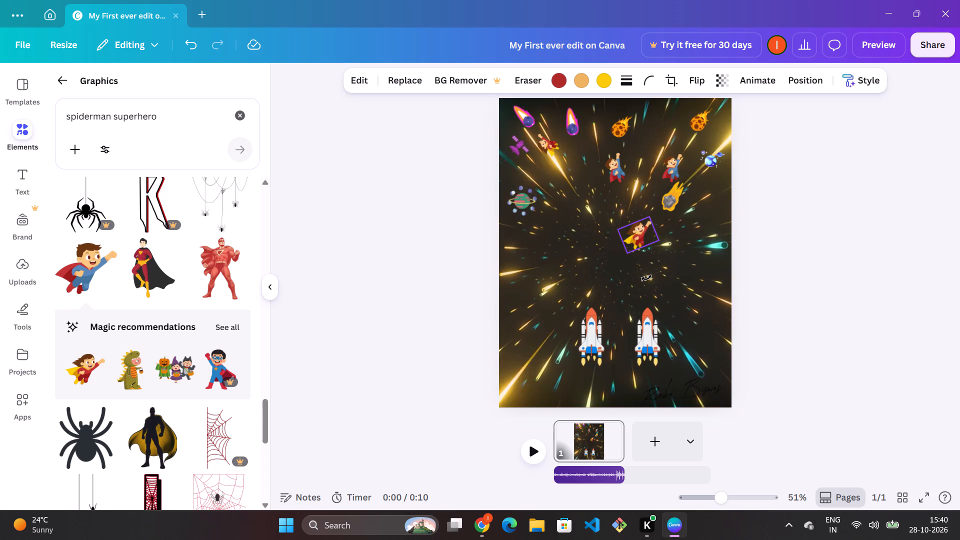
pyautogui.moveTo(646, 278); pyautogui.dragTo(651, 278)
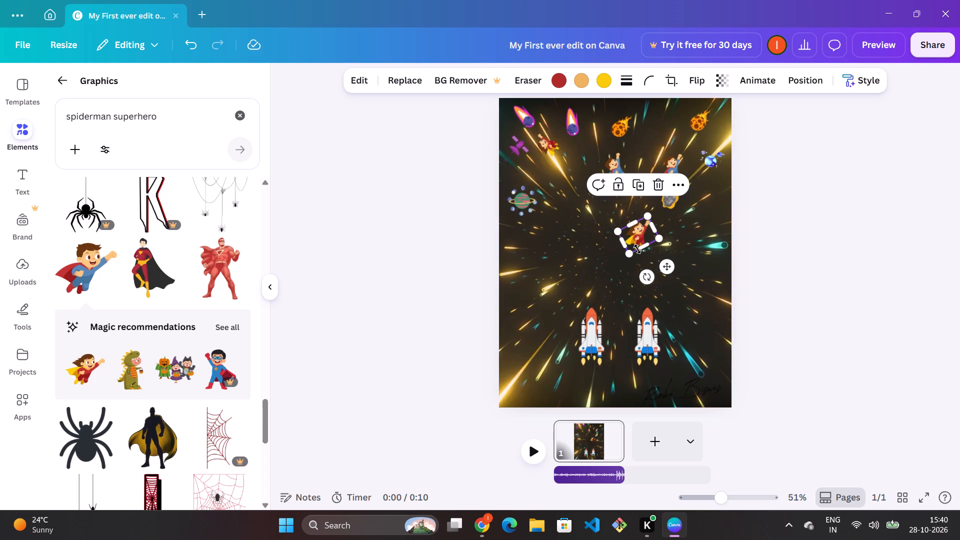
pyautogui.moveTo(639, 236); pyautogui.dragTo(646, 238)
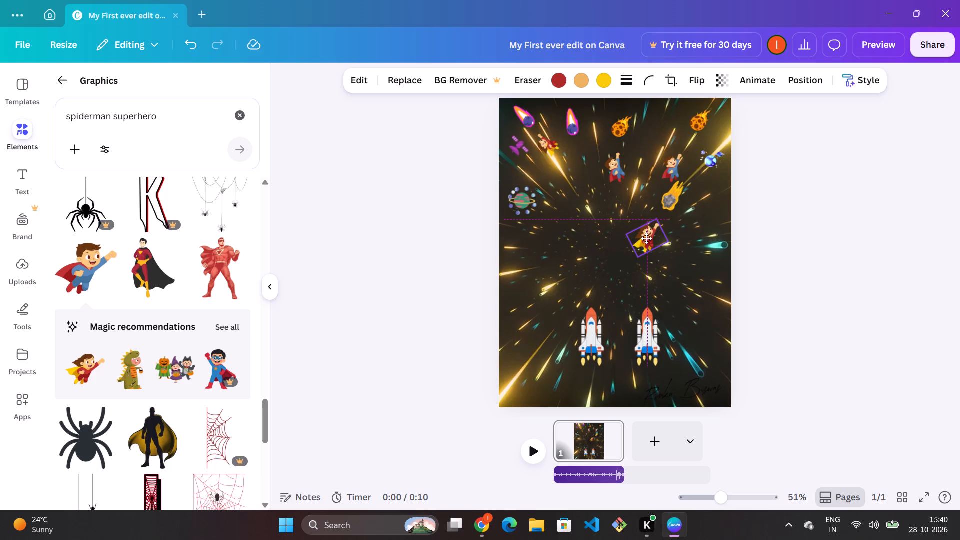
pyautogui.moveTo(646, 238); pyautogui.dragTo(644, 238)
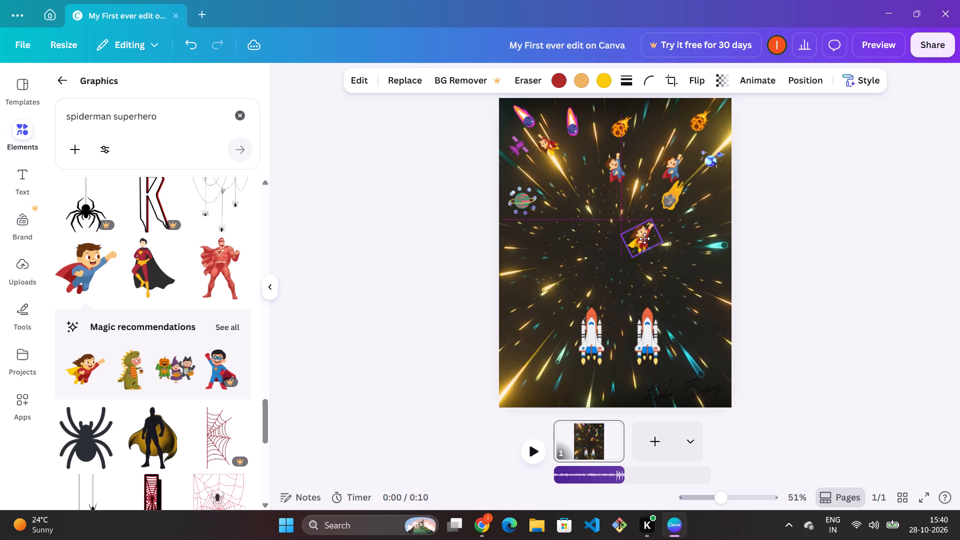
pyautogui.moveTo(644, 238); pyautogui.dragTo(645, 238)
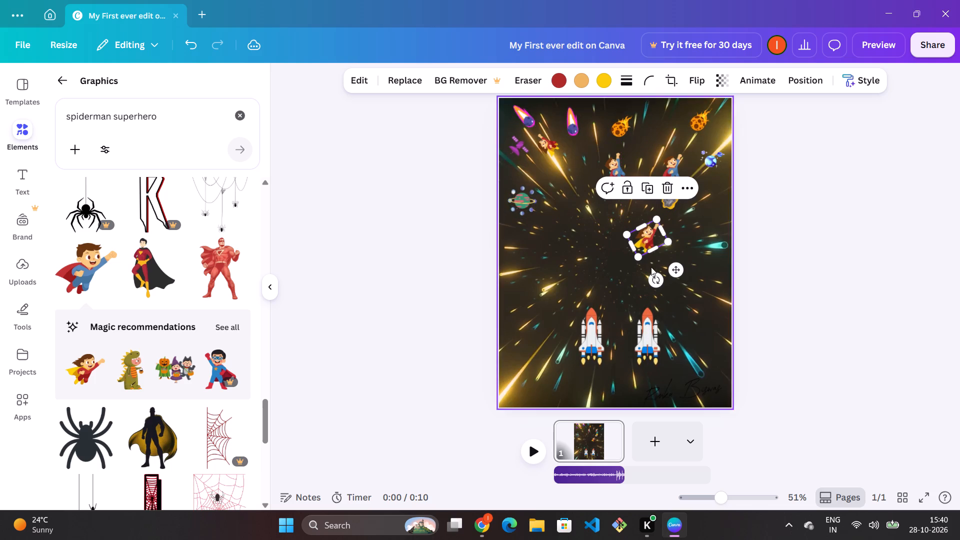
pyautogui.click(656, 274)
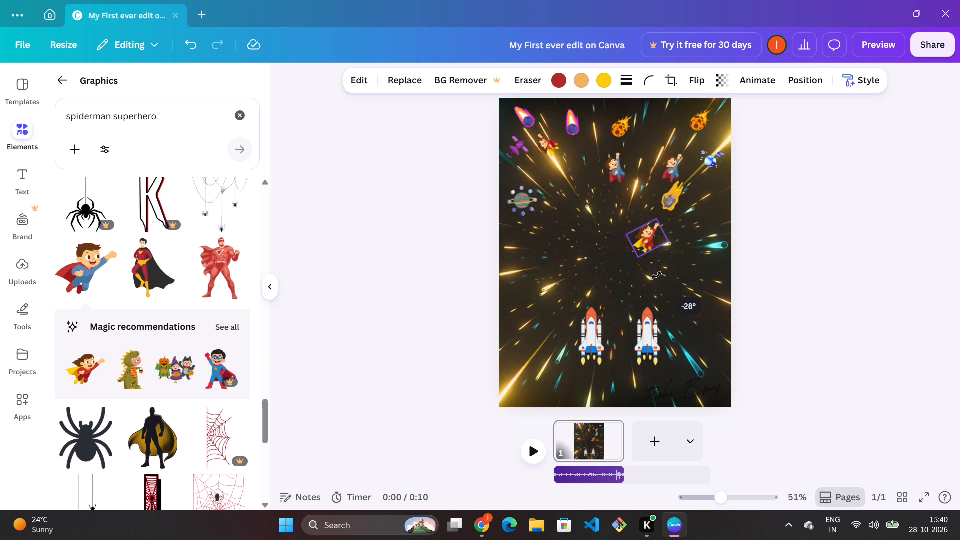
pyautogui.click(803, 266)
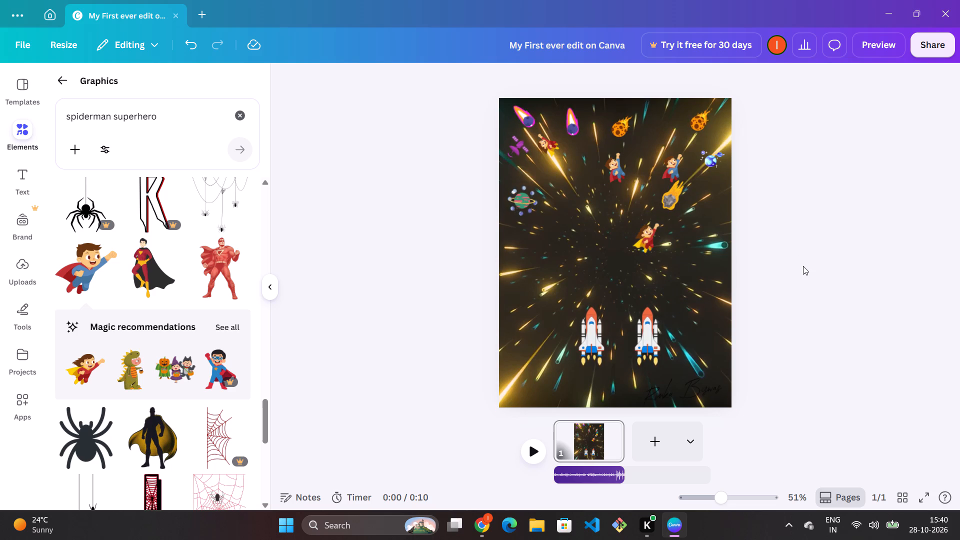
# Play back the first five seconds of the video to check the scene, lowering the system volume to 4.
pyautogui.click(629, 370)
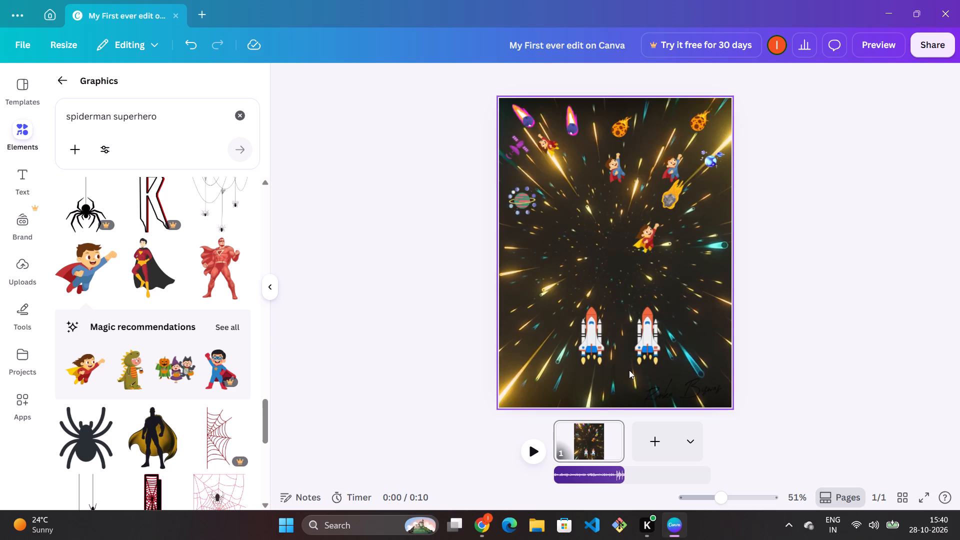
pyautogui.click(534, 452)
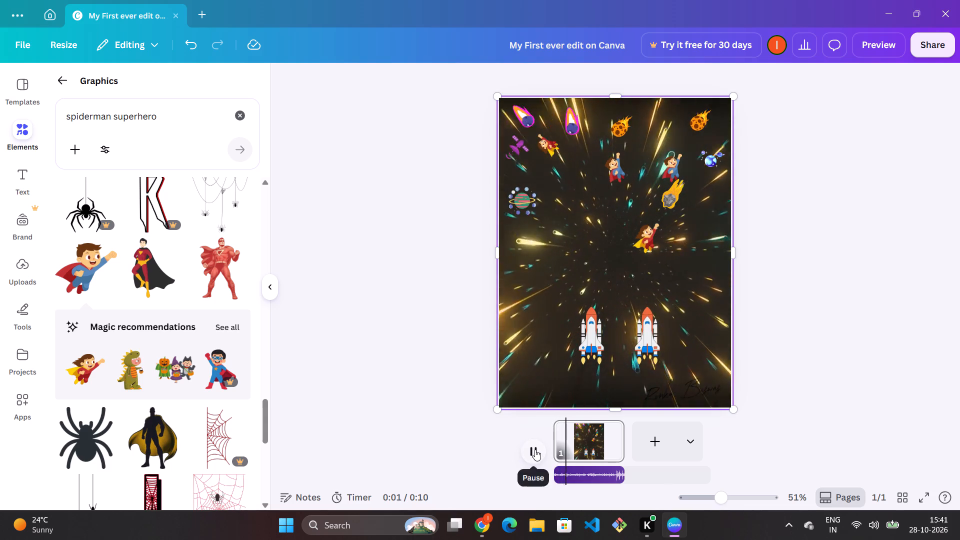
pyautogui.click(535, 449)
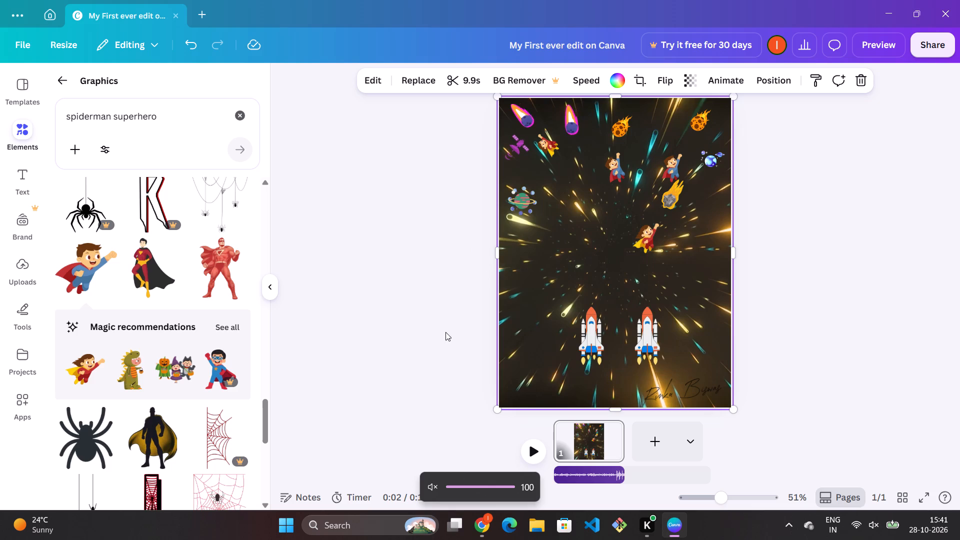
pyautogui.click(449, 484)
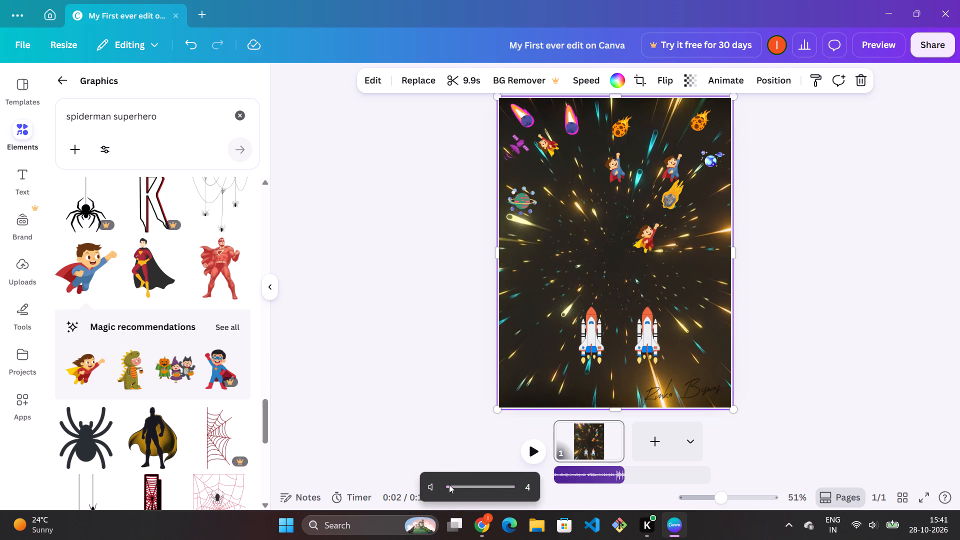
pyautogui.click(527, 452)
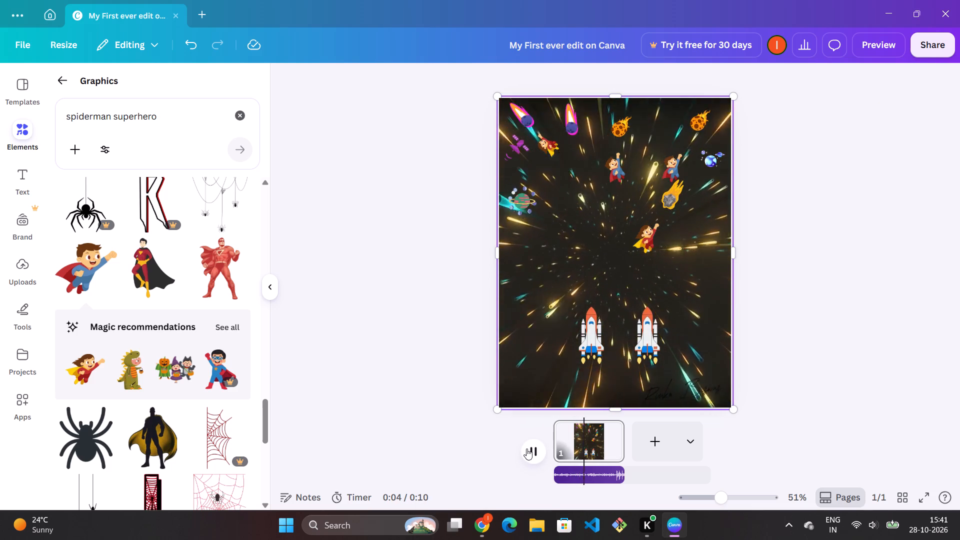
pyautogui.click(530, 454)
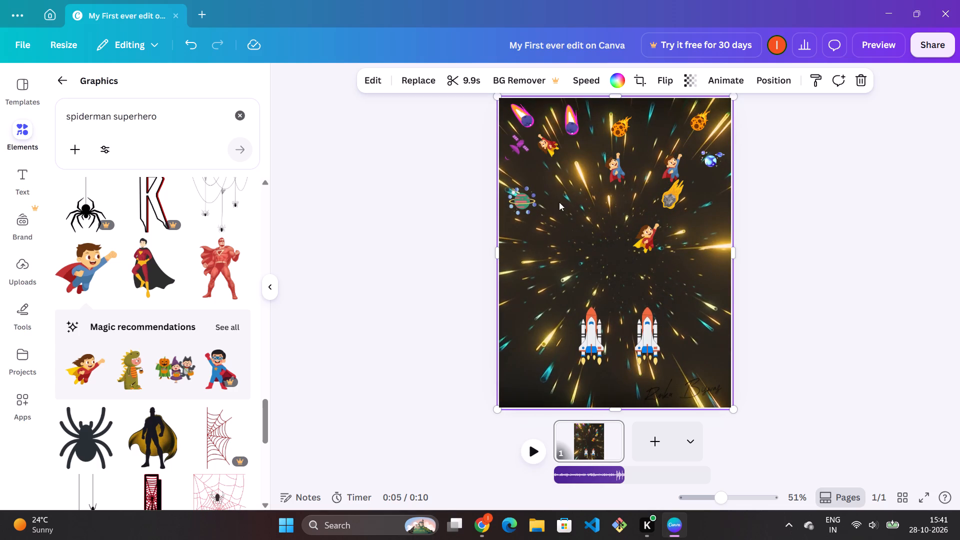
# Rotate the first flying girl beside the purple satellite to about -96°.
pyautogui.click(549, 148)
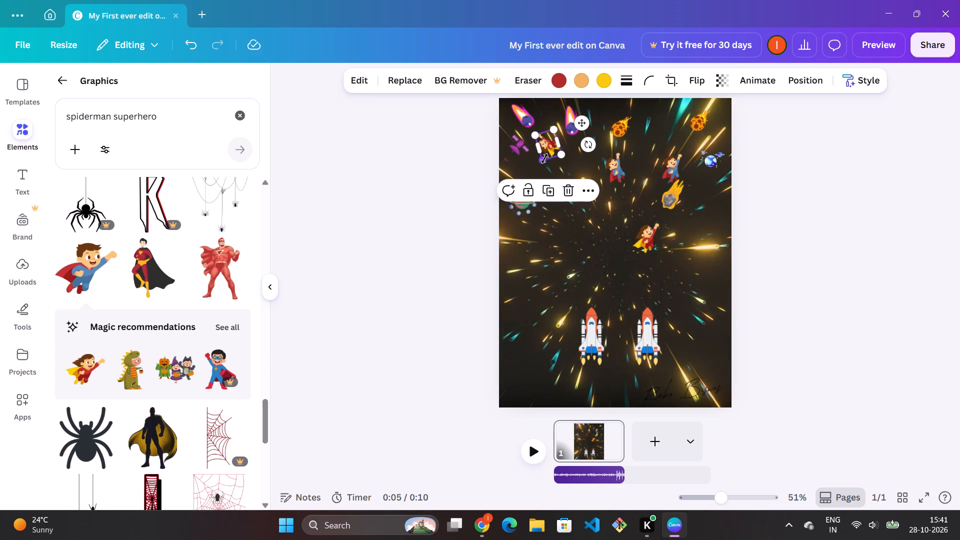
pyautogui.moveTo(589, 146); pyautogui.dragTo(588, 149)
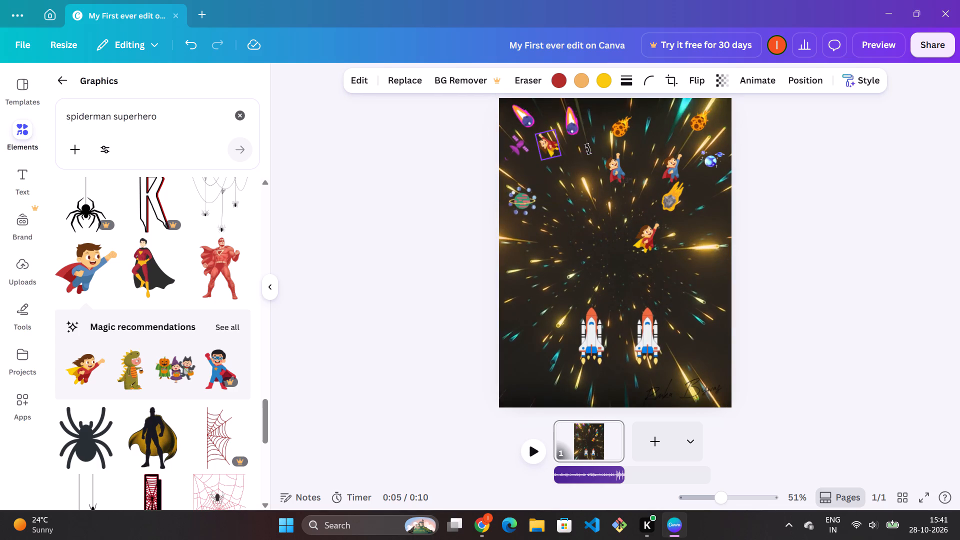
pyautogui.moveTo(588, 149); pyautogui.dragTo(587, 151)
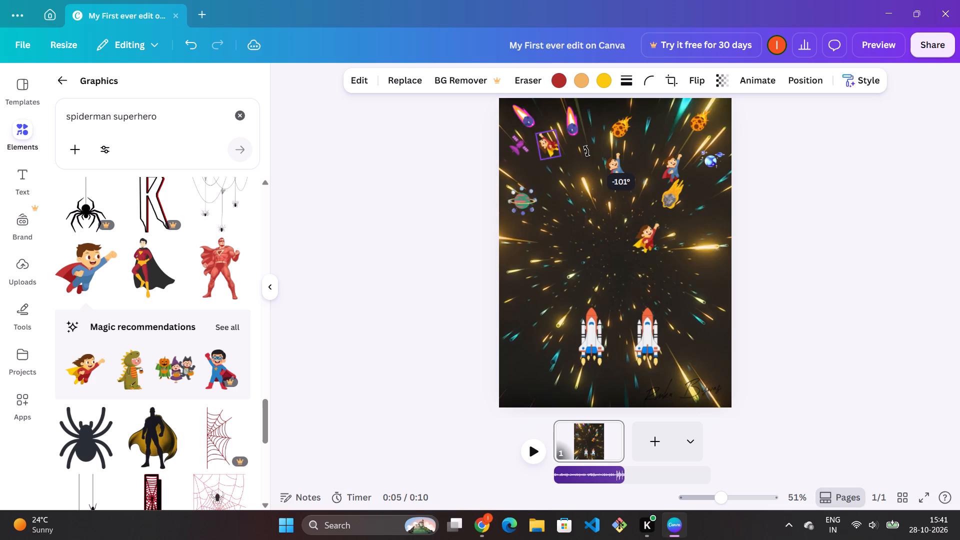
pyautogui.moveTo(587, 151); pyautogui.dragTo(586, 154)
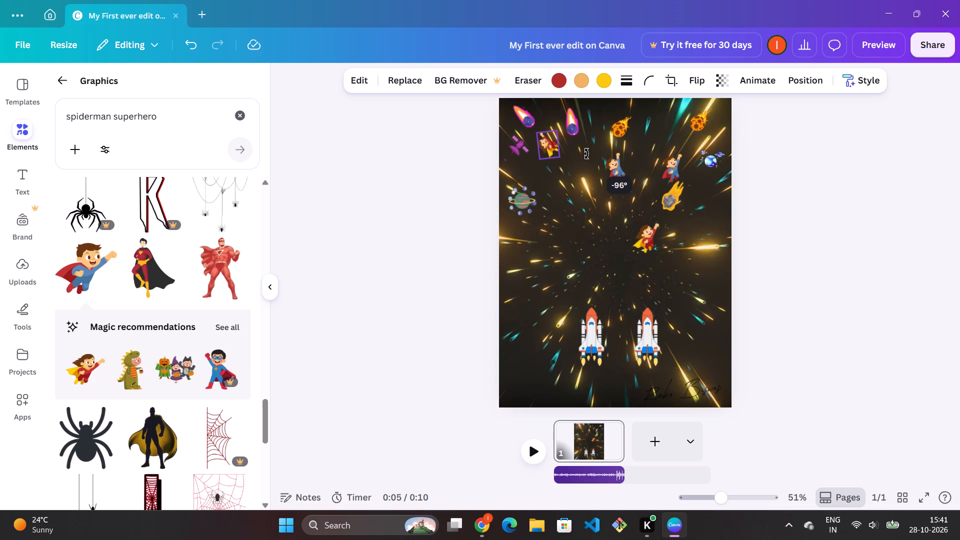
pyautogui.moveTo(586, 154); pyautogui.dragTo(586, 154)
pyautogui.click(429, 225)
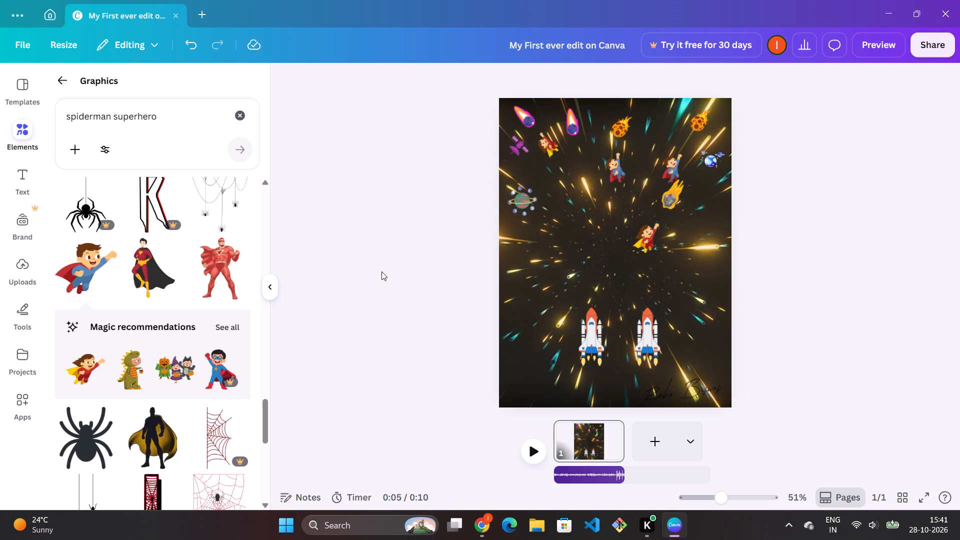
# Add a third flying boy in the blue suit and rotate him steeply upward, past -67°.
pyautogui.click(101, 270)
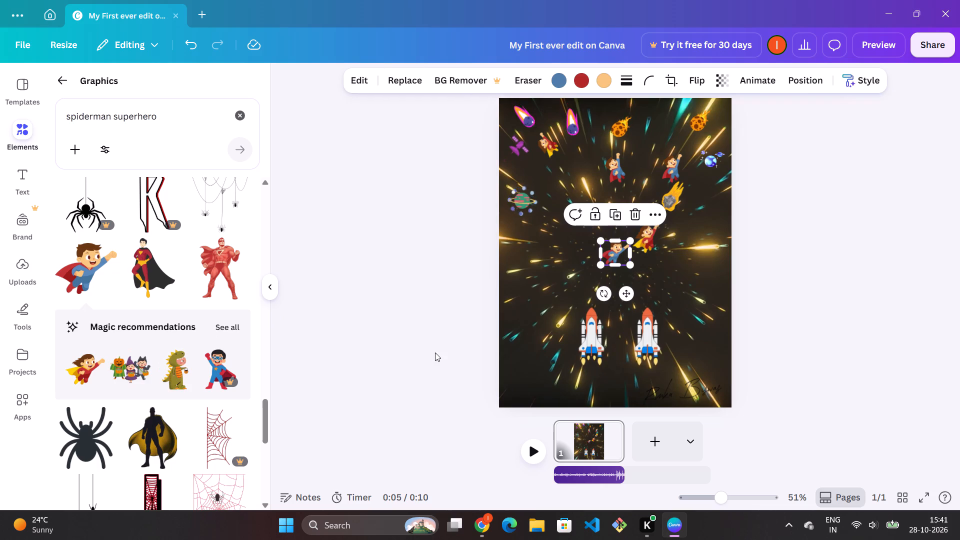
pyautogui.click(602, 267)
pyautogui.moveTo(608, 294); pyautogui.dragTo(653, 287)
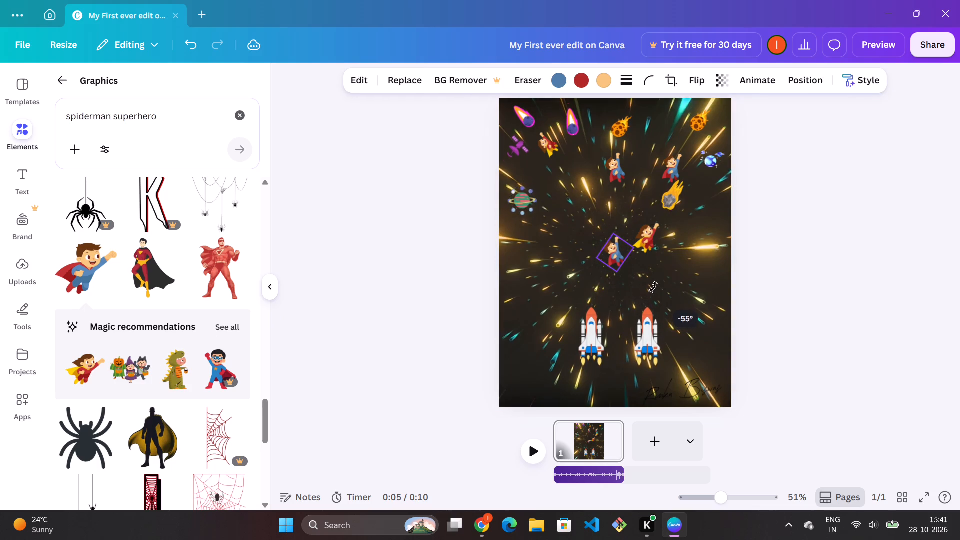
pyautogui.moveTo(653, 287); pyautogui.dragTo(657, 278)
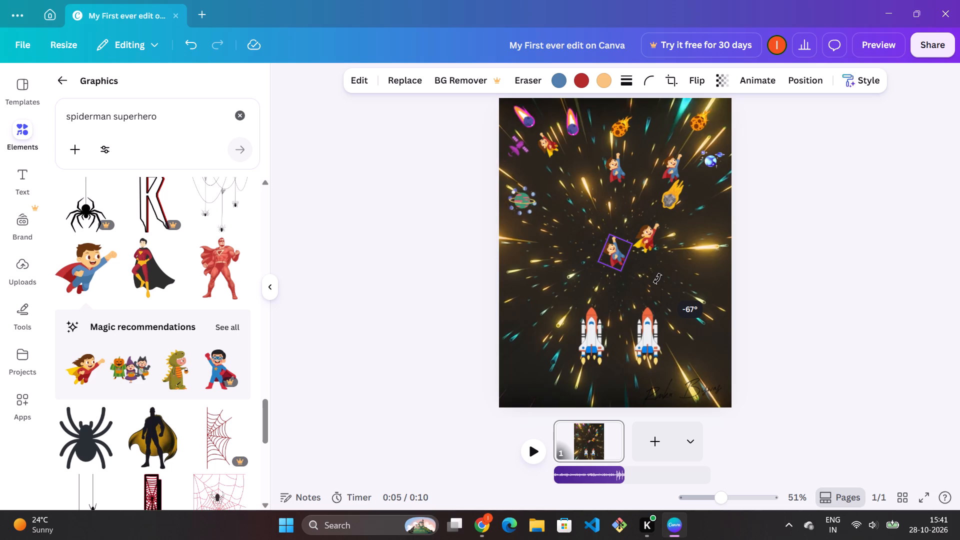
pyautogui.moveTo(657, 278); pyautogui.dragTo(658, 274)
# Place the new flying boy between the flying girl near the purple satellite and the middle flying boy, level with him.
pyautogui.moveTo(620, 257); pyautogui.dragTo(594, 174)
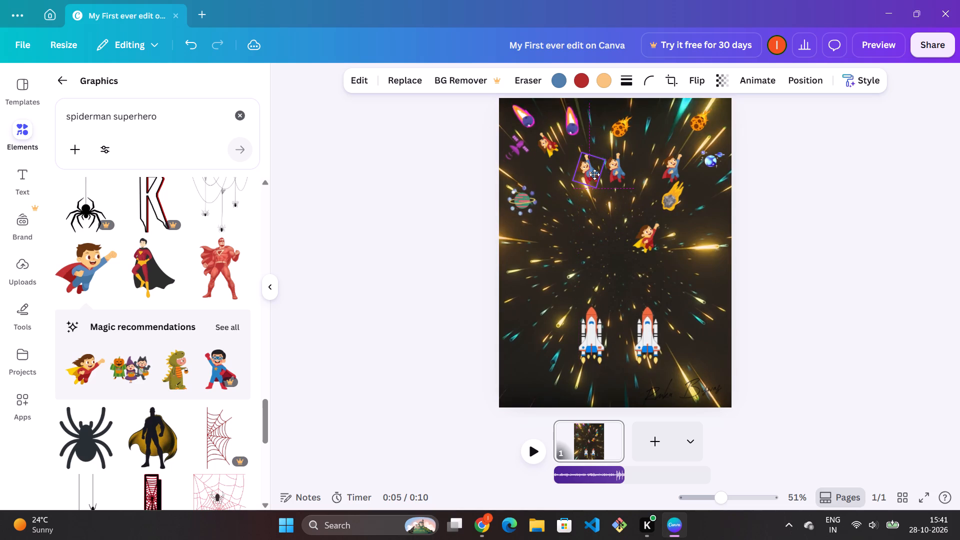
pyautogui.moveTo(594, 174); pyautogui.dragTo(588, 176)
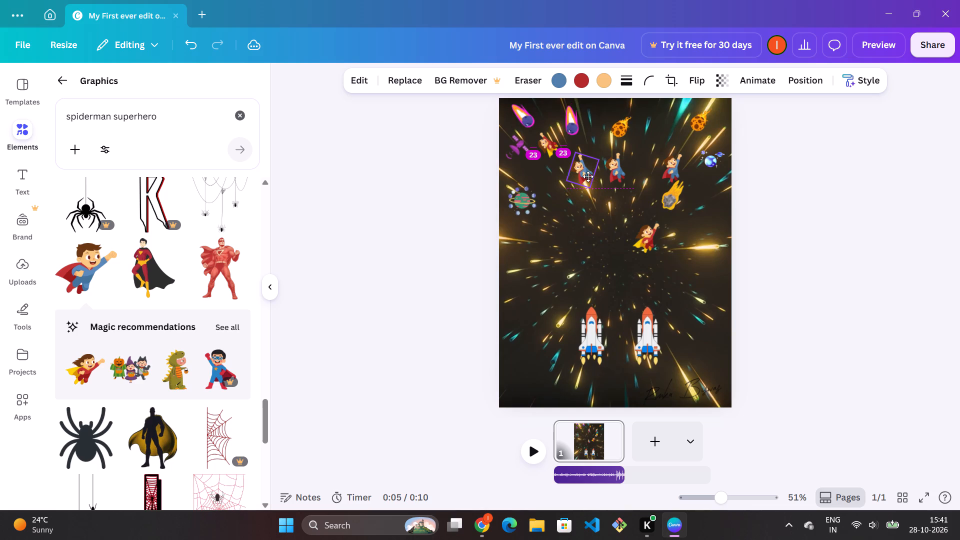
pyautogui.moveTo(588, 176); pyautogui.dragTo(588, 178)
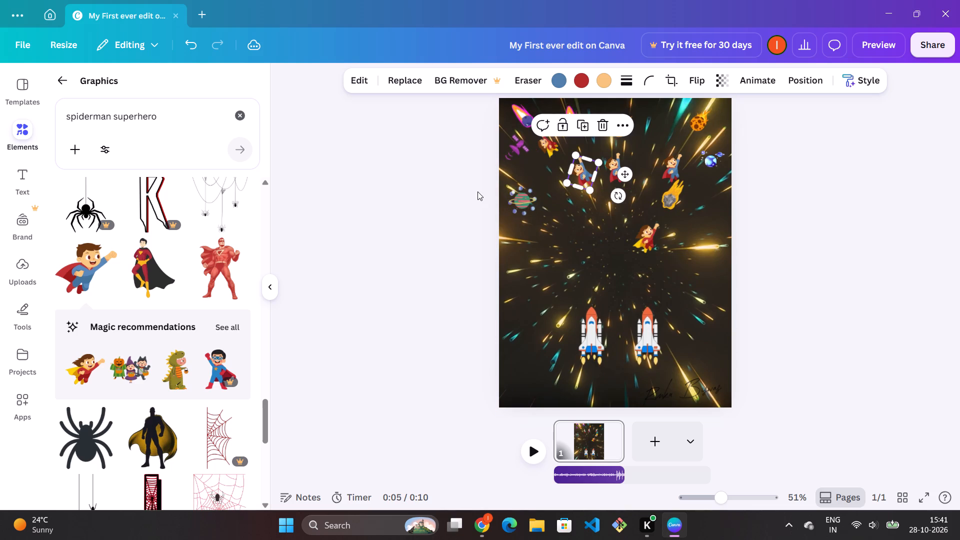
pyautogui.click(458, 208)
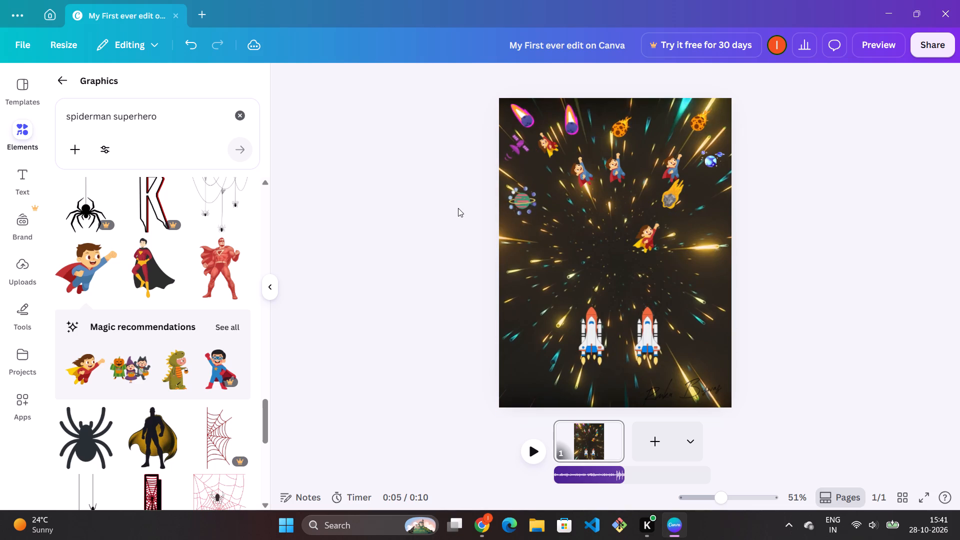
pyautogui.moveTo(584, 181); pyautogui.dragTo(583, 175)
pyautogui.click(408, 232)
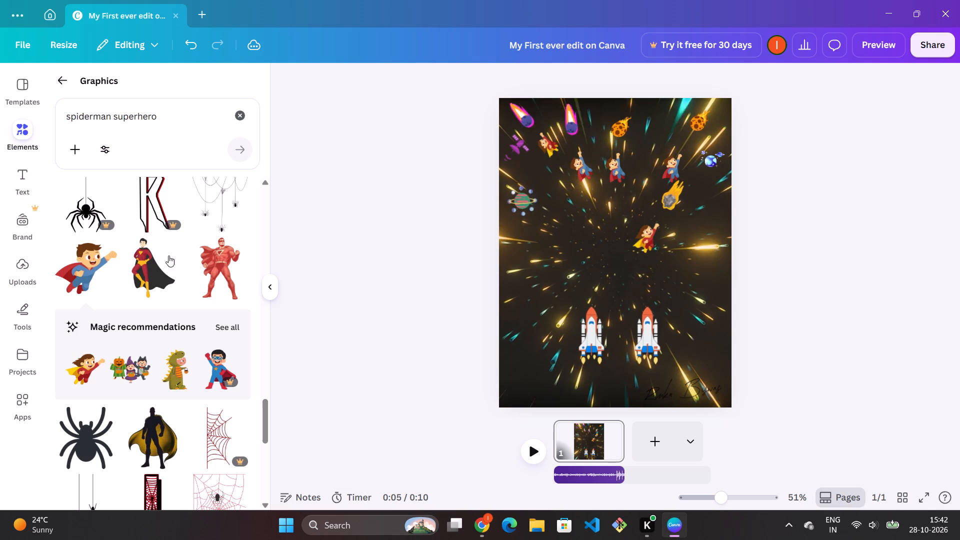
# Search the graphics library for "background" and browse the designs on offer.
pyautogui.scroll(5, 103, 297)
pyautogui.click(20, 139)
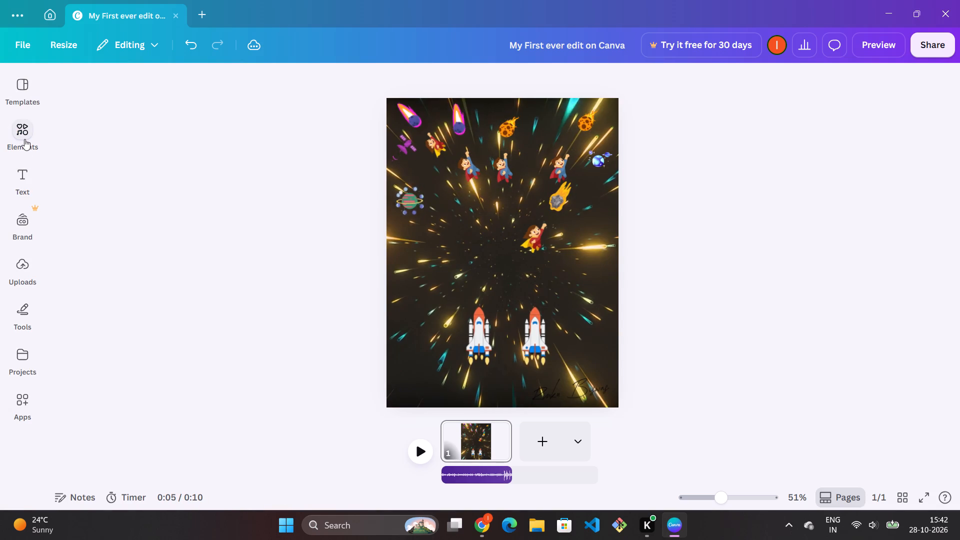
pyautogui.click(24, 139)
pyautogui.click(26, 96)
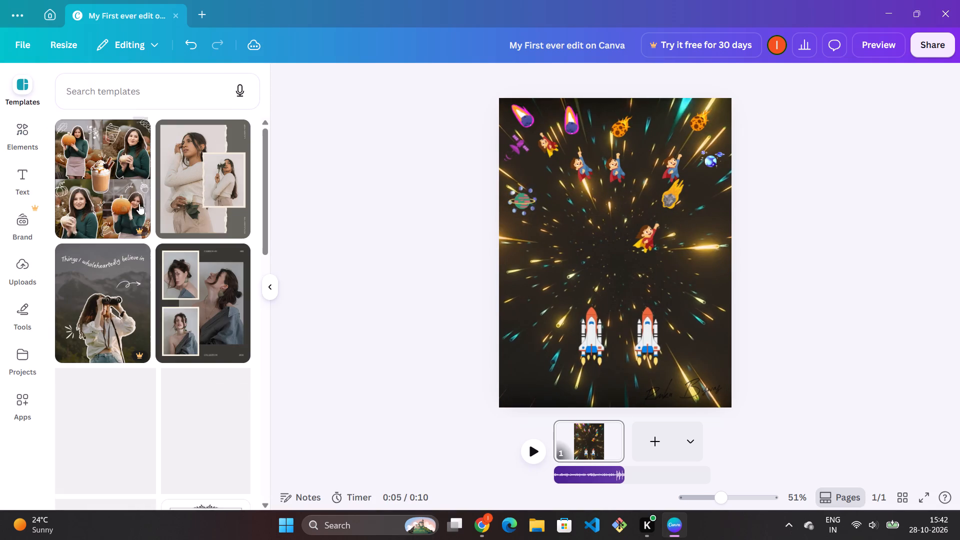
pyautogui.click(23, 138)
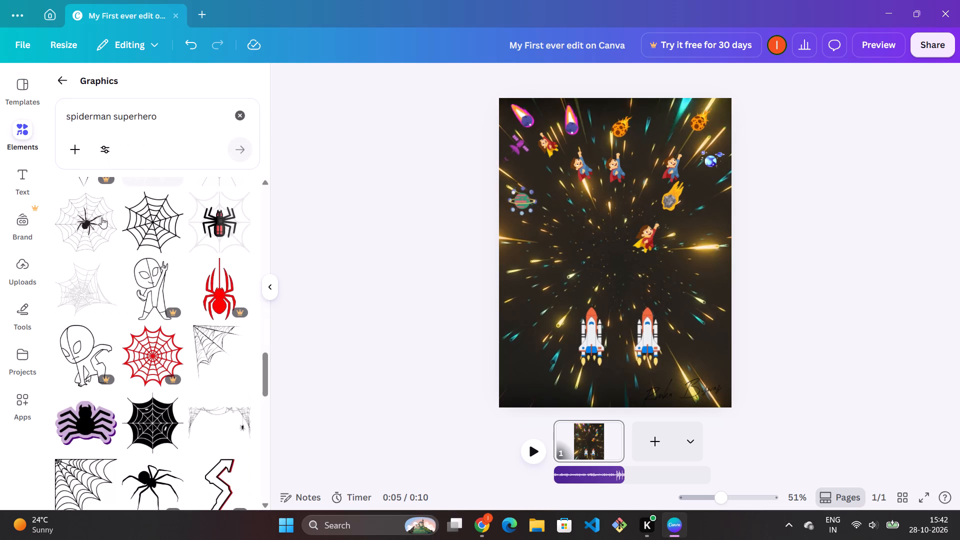
pyautogui.click(239, 121)
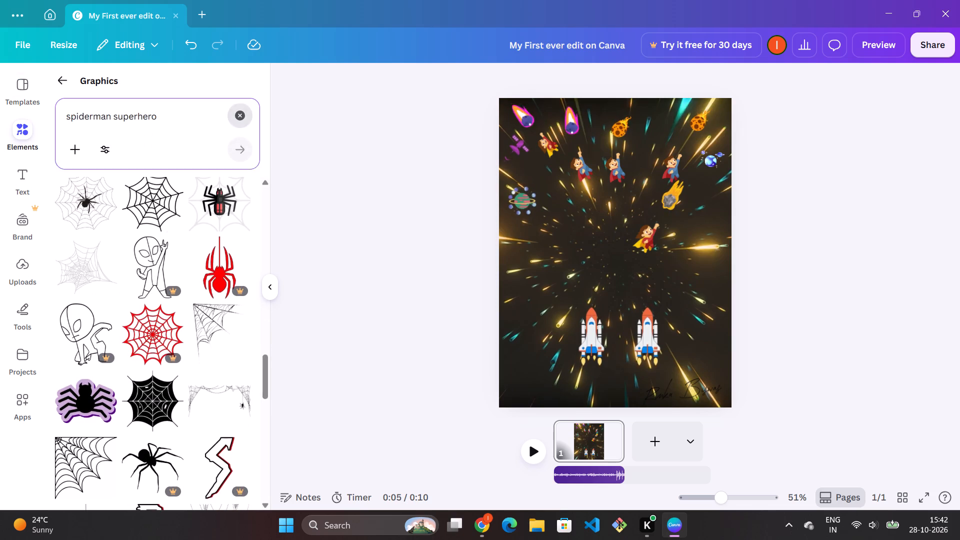
pyautogui.press('e')
pyautogui.press('BackSpace')
pyautogui.write('background')
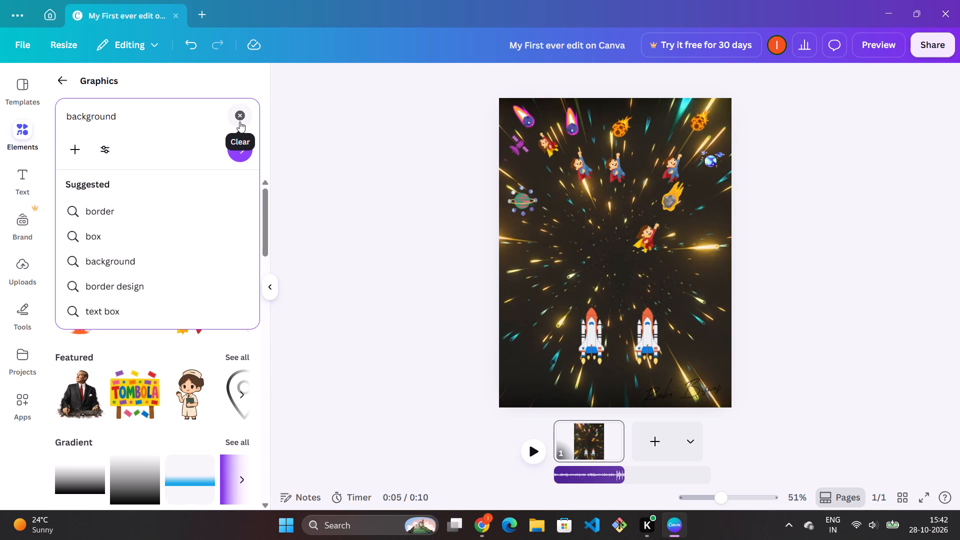
pyautogui.press('Return')
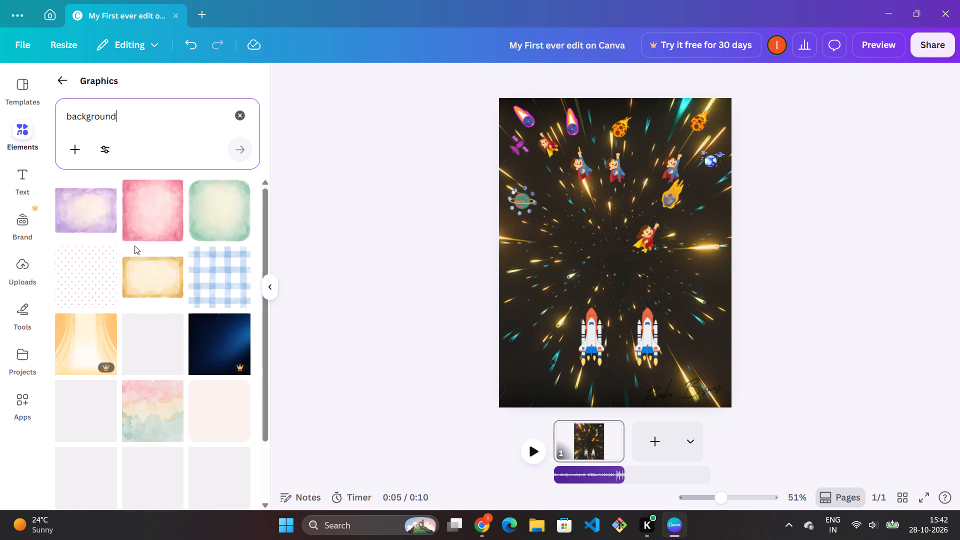
pyautogui.scroll(-6, 134, 245)
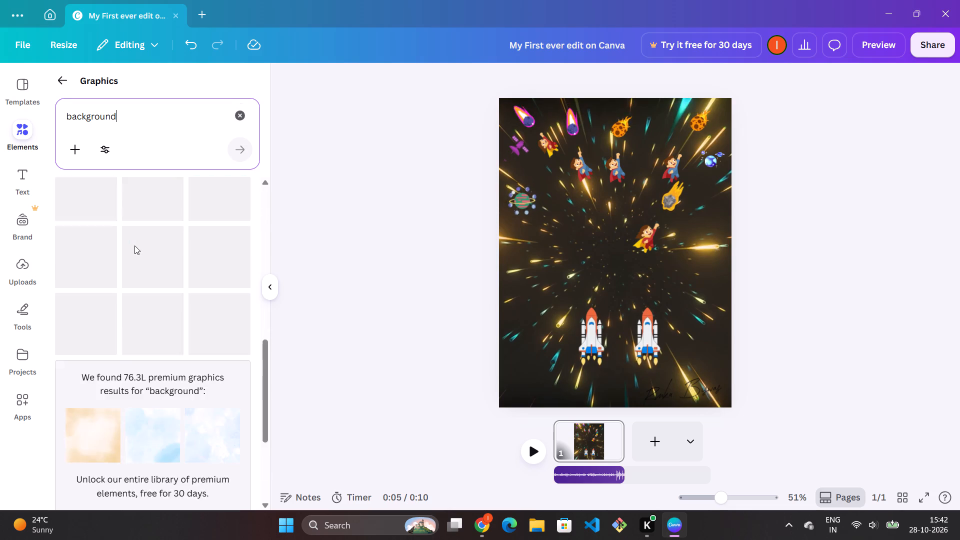
# Search the graphics library for "space background" and look through the starry and galaxy images.
pyautogui.click(236, 113)
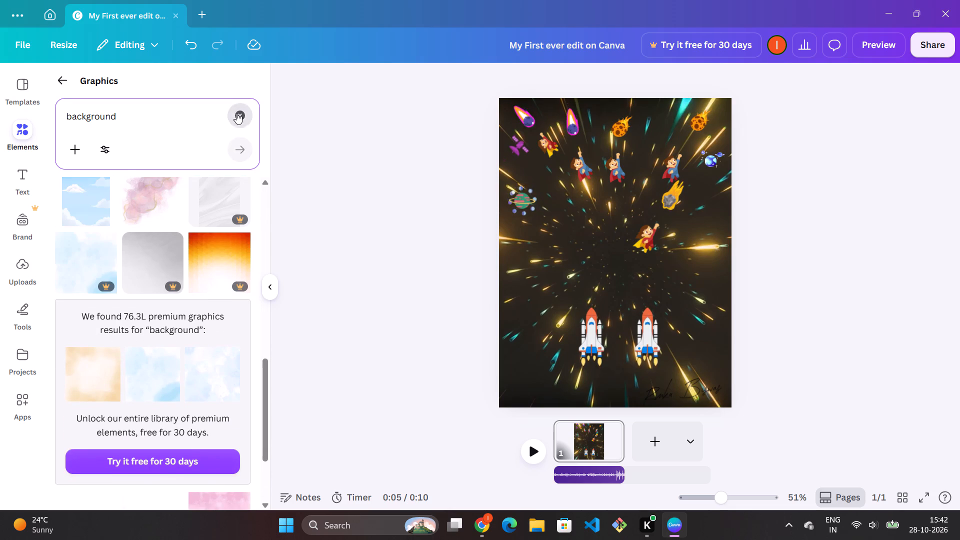
pyautogui.write('space background')
pyautogui.press('Return')
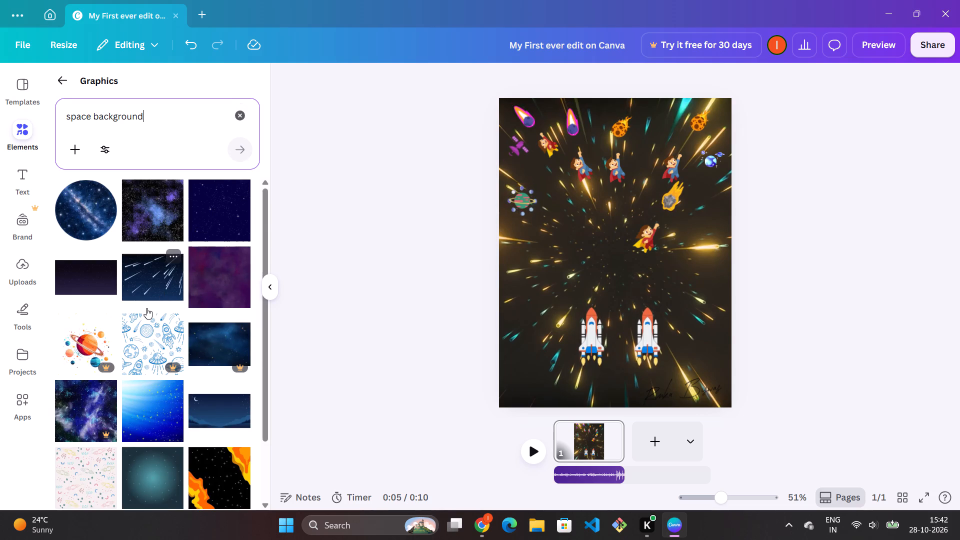
pyautogui.scroll(-6, 146, 308)
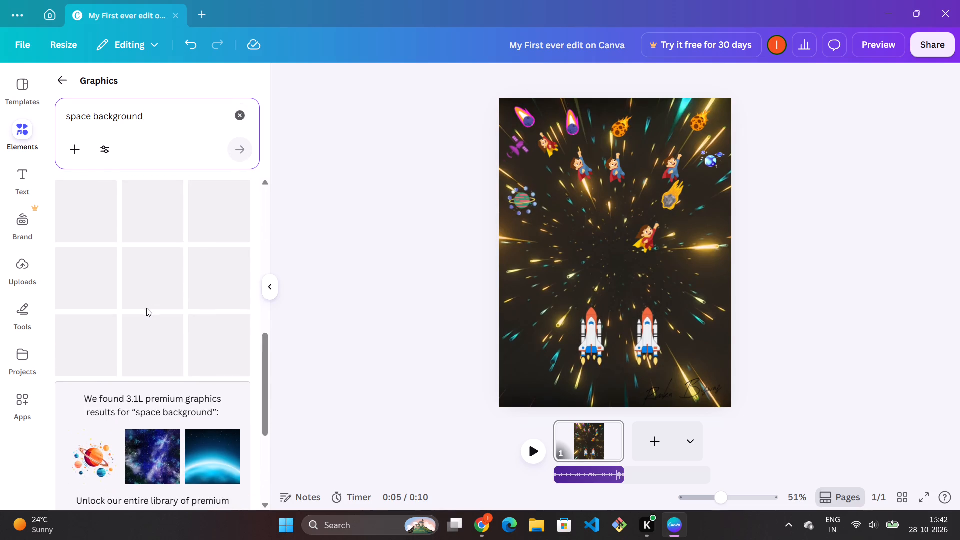
pyautogui.scroll(-2, 146, 308)
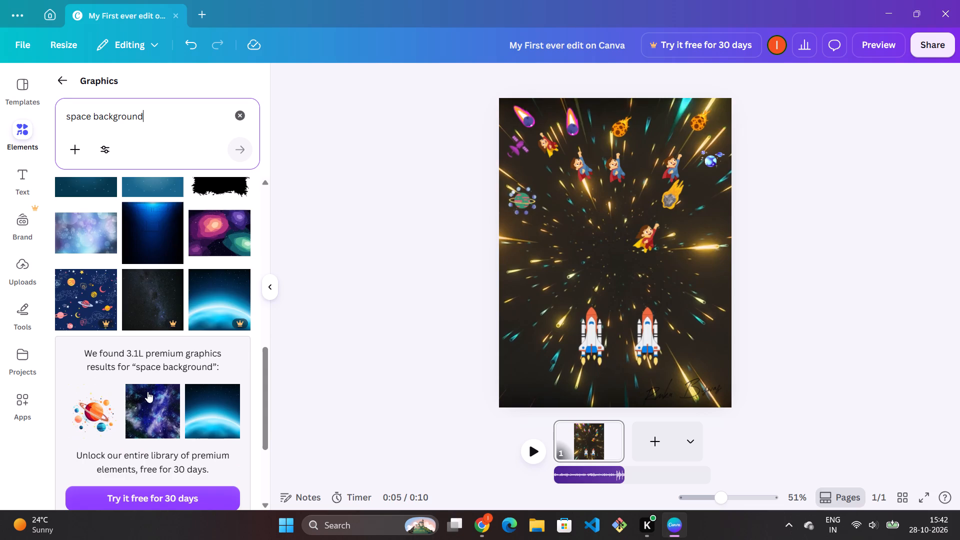
pyautogui.scroll(1, 147, 391)
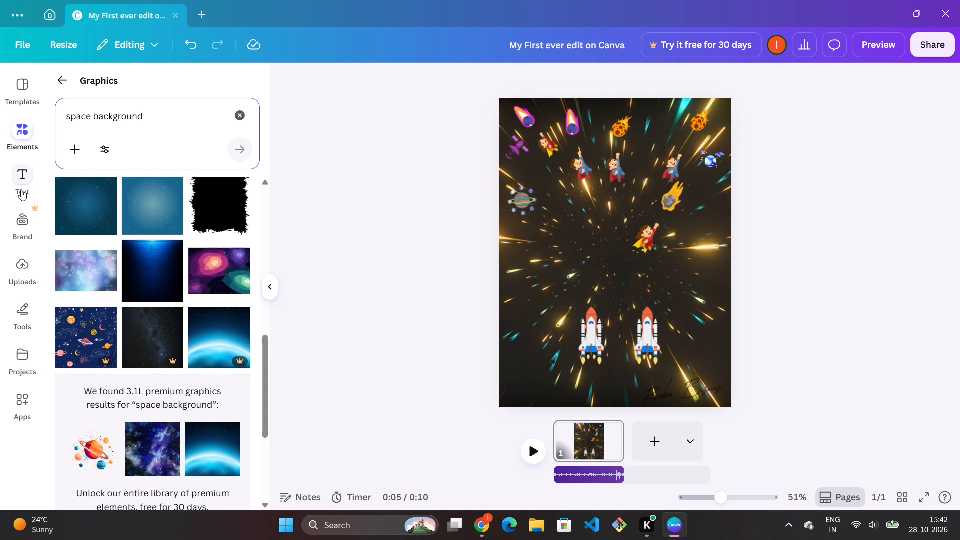
# Search the templates for "space background" and look through the space-themed layouts for a suitable background.
pyautogui.click(18, 142)
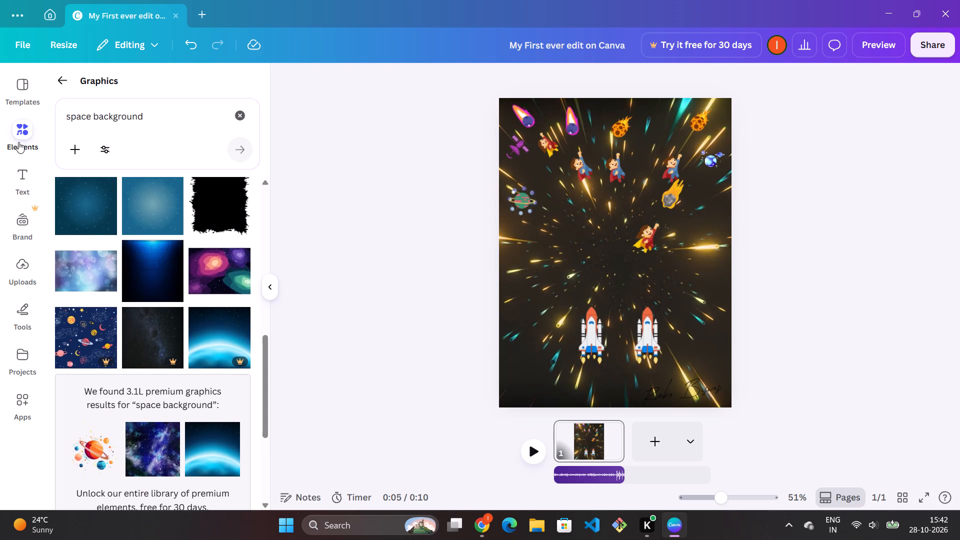
pyautogui.click(23, 106)
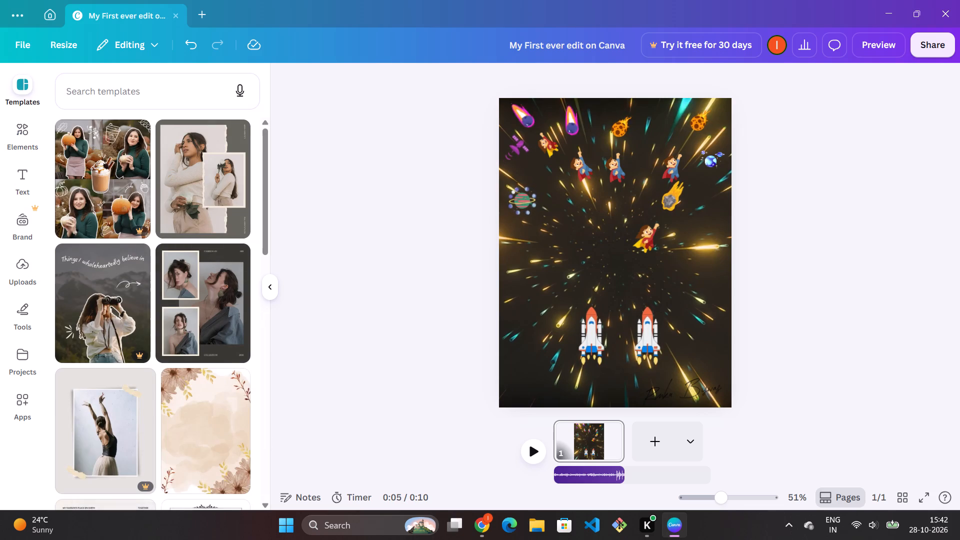
pyautogui.click(157, 84)
pyautogui.write('space')
pyautogui.press('space')
pyautogui.write('back')
pyautogui.write('ground')
pyautogui.press('Return')
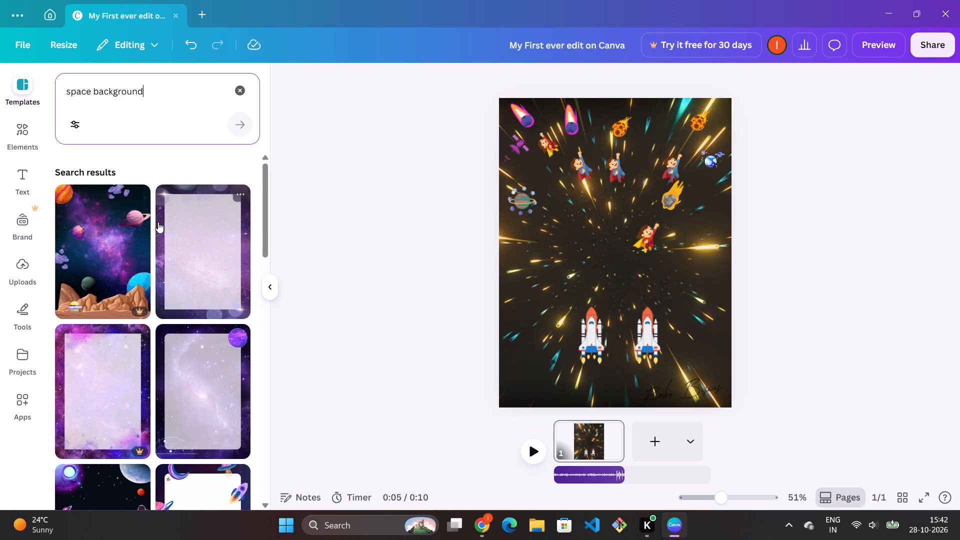
pyautogui.scroll(-4, 158, 222)
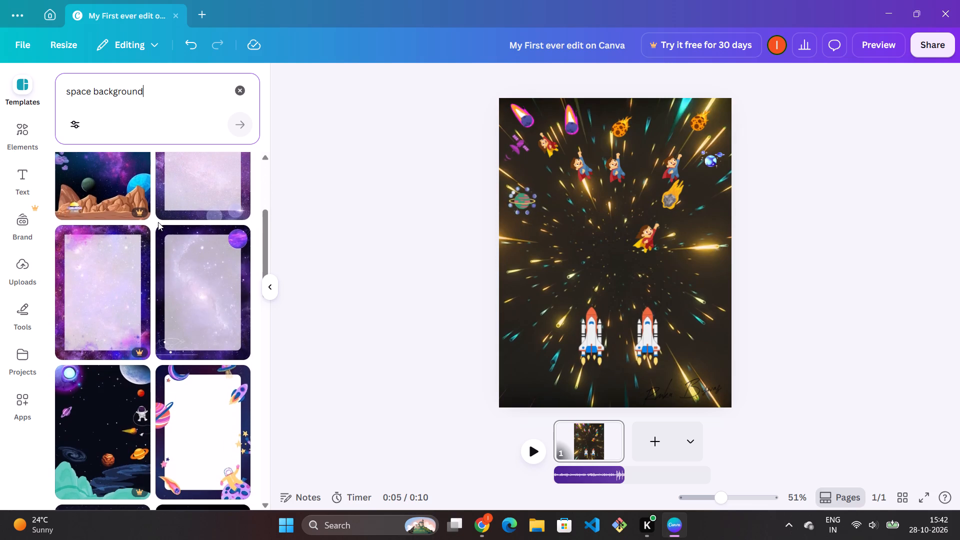
pyautogui.scroll(-5, 158, 222)
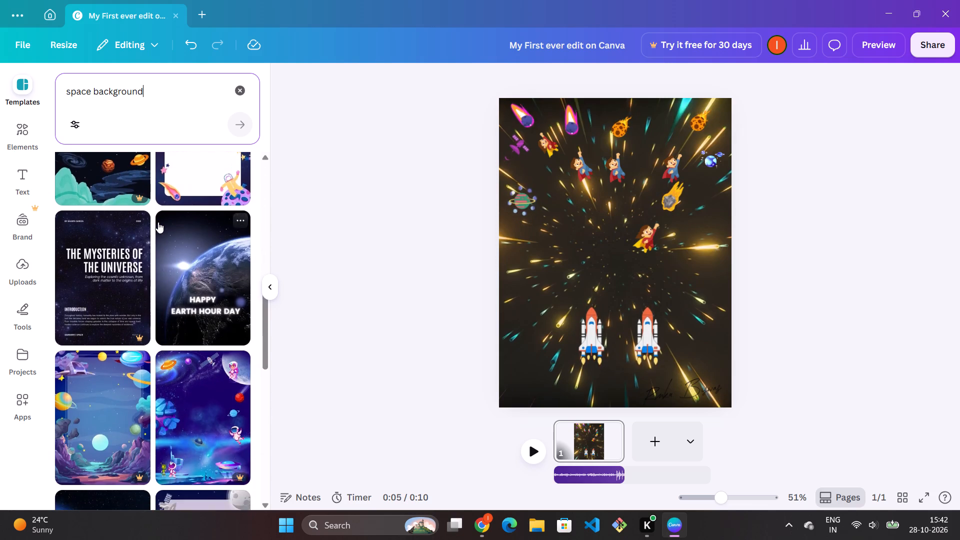
pyautogui.scroll(-4, 158, 222)
pyautogui.scroll(1, 158, 222)
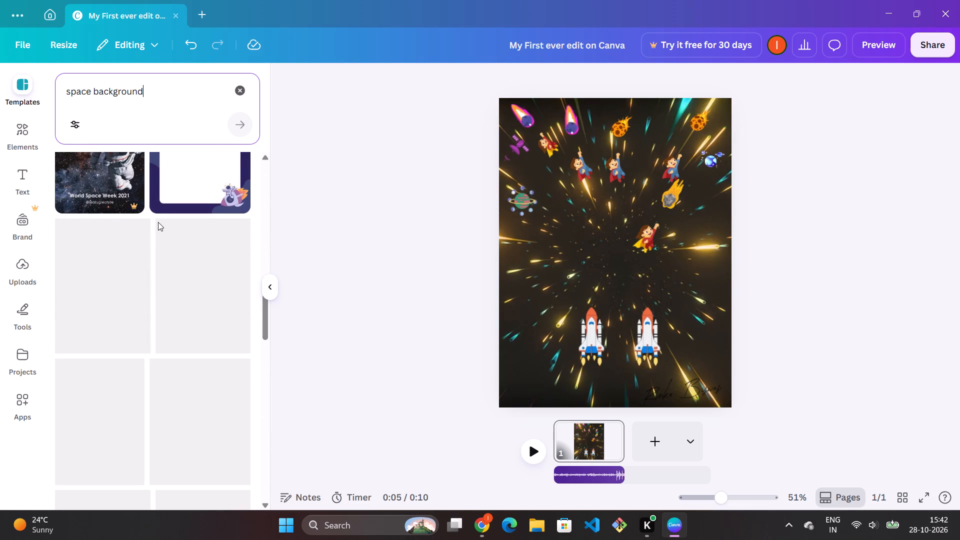
pyautogui.scroll(-3, 158, 222)
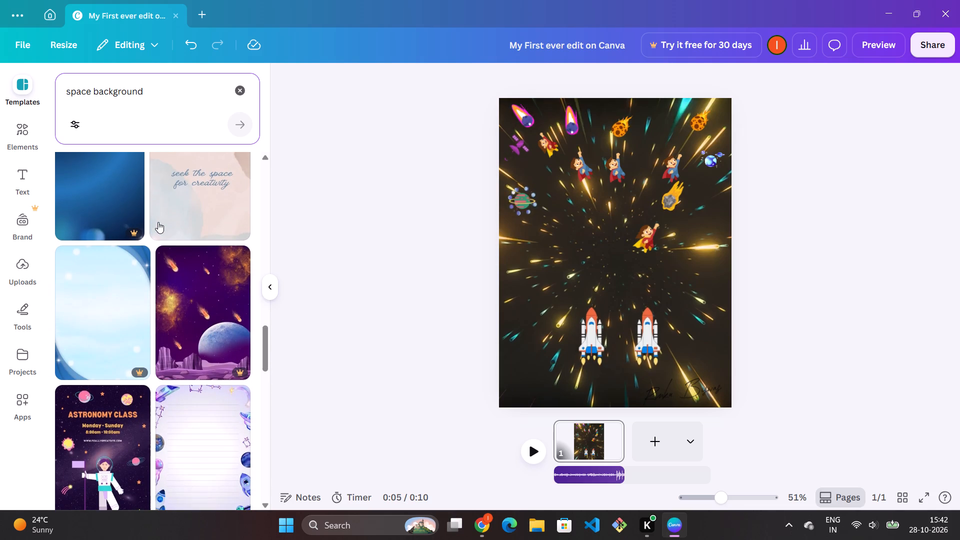
pyautogui.scroll(-1, 158, 222)
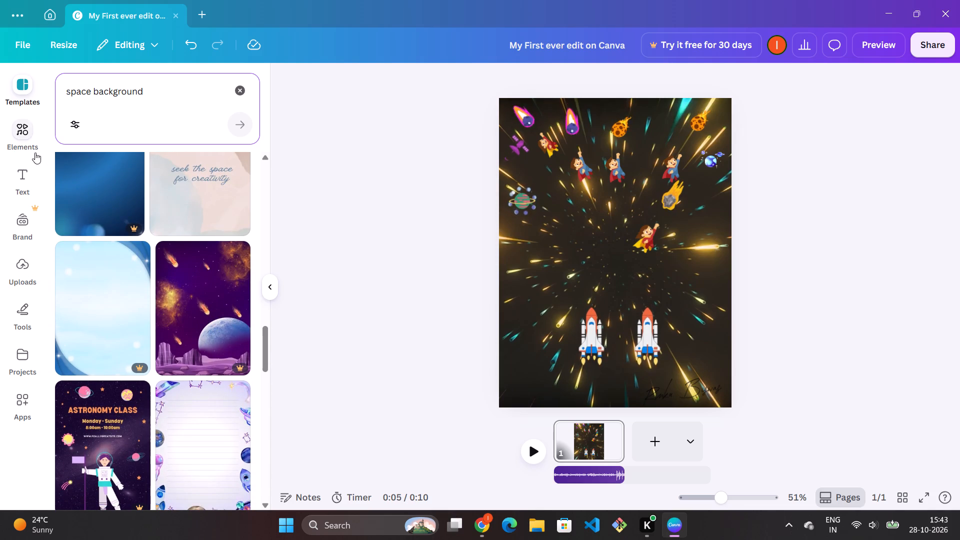
# Search the animations category for "space background", clear the search and return to the elements overview.
pyautogui.click(22, 140)
pyautogui.scroll(2, 79, 240)
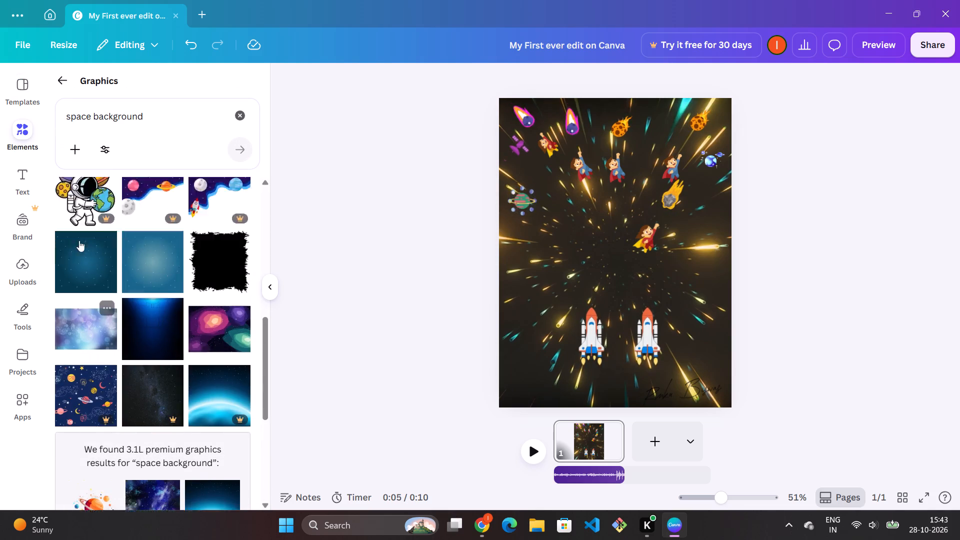
pyautogui.scroll(1, 79, 240)
pyautogui.click(58, 88)
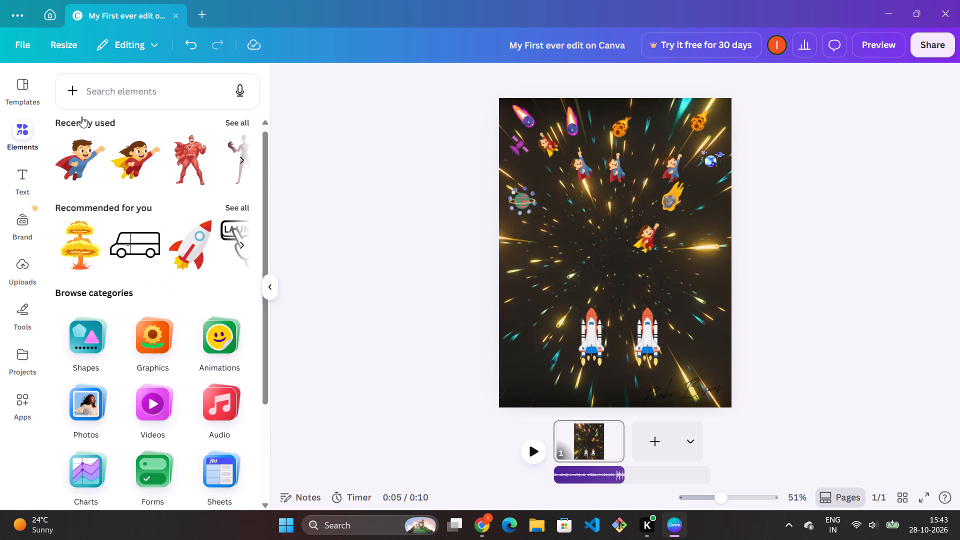
pyautogui.click(215, 350)
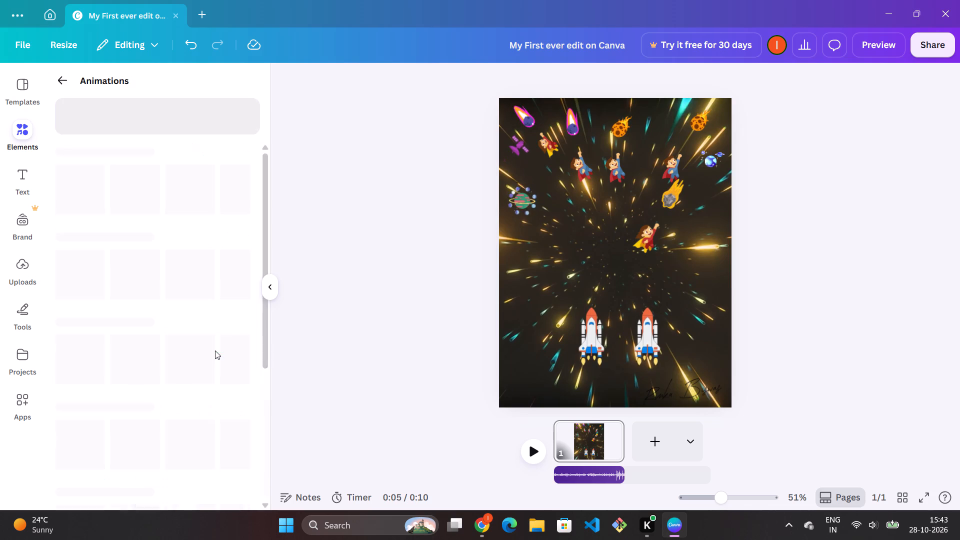
pyautogui.click(170, 119)
pyautogui.write('space b')
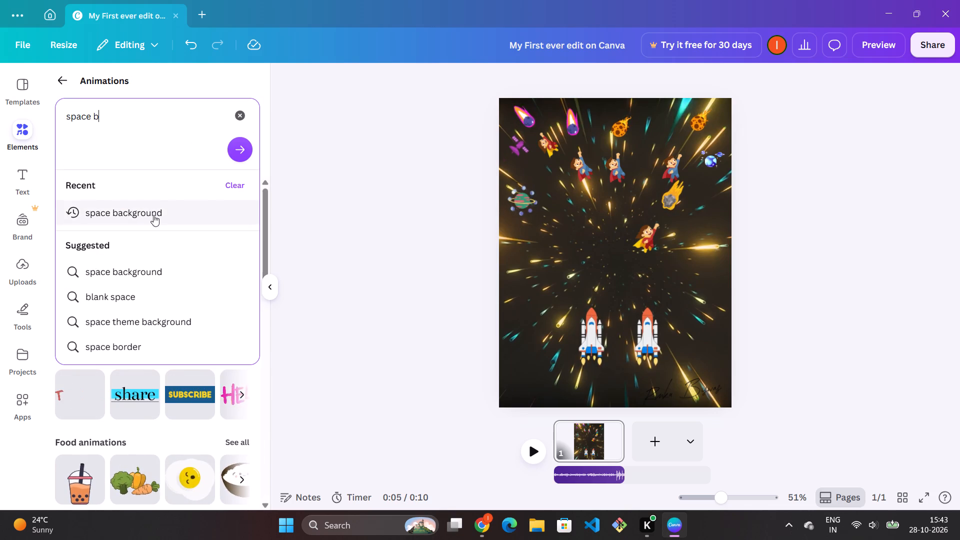
pyautogui.click(153, 215)
pyautogui.press('Return')
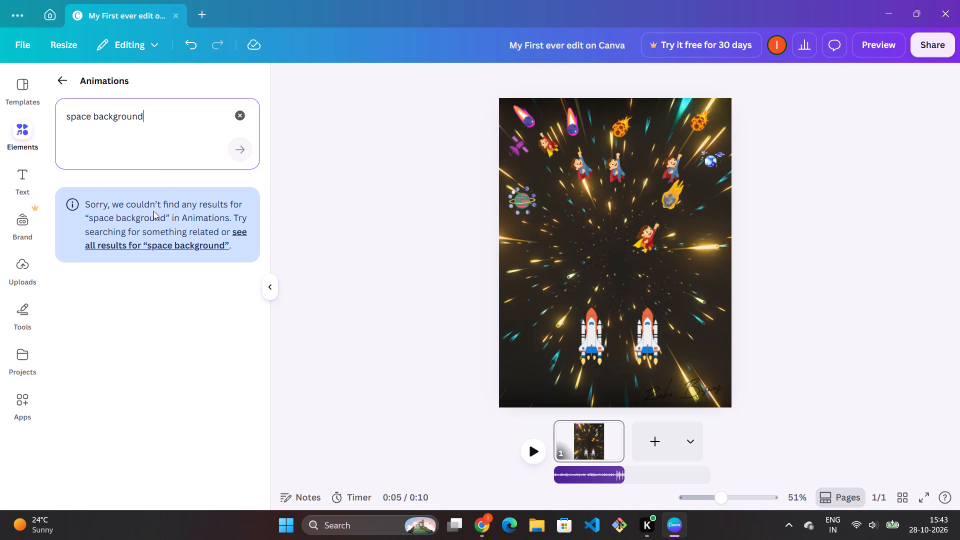
pyautogui.click(241, 118)
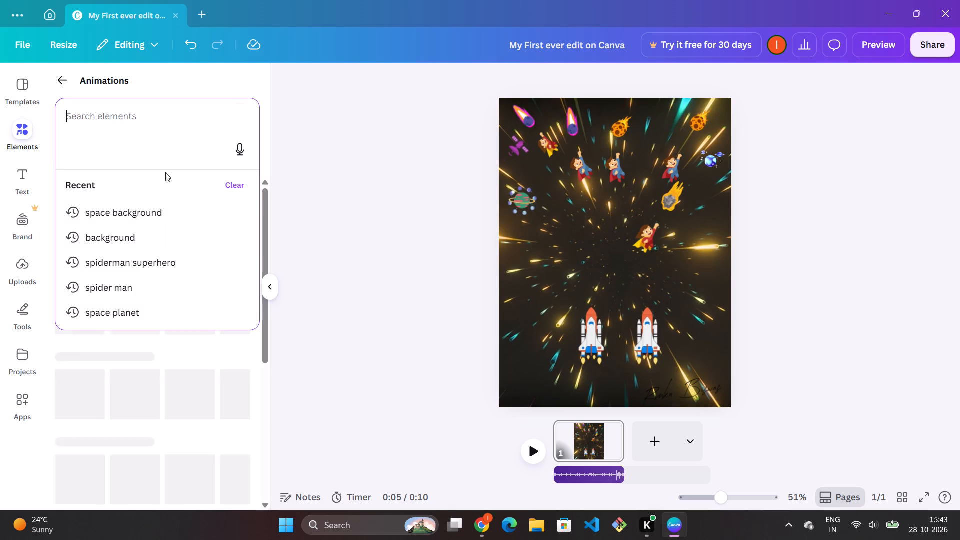
pyautogui.click(60, 92)
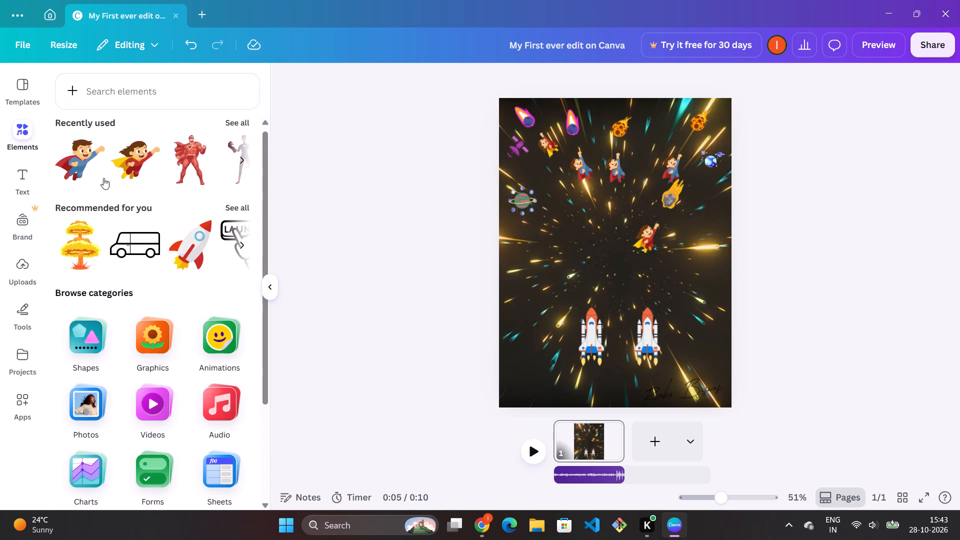
# Search the animations category of the elements library for "space background".
pyautogui.scroll(-3, 133, 287)
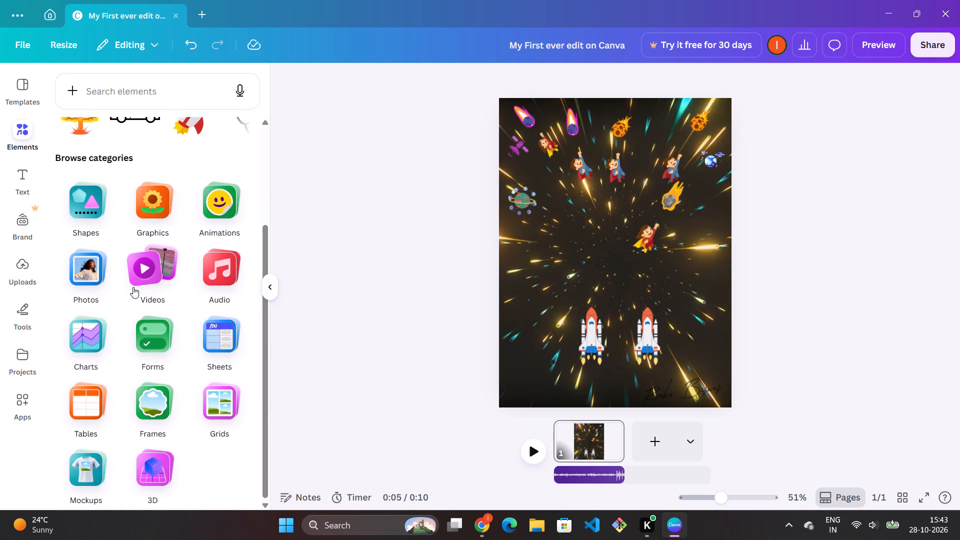
pyautogui.scroll(1, 133, 287)
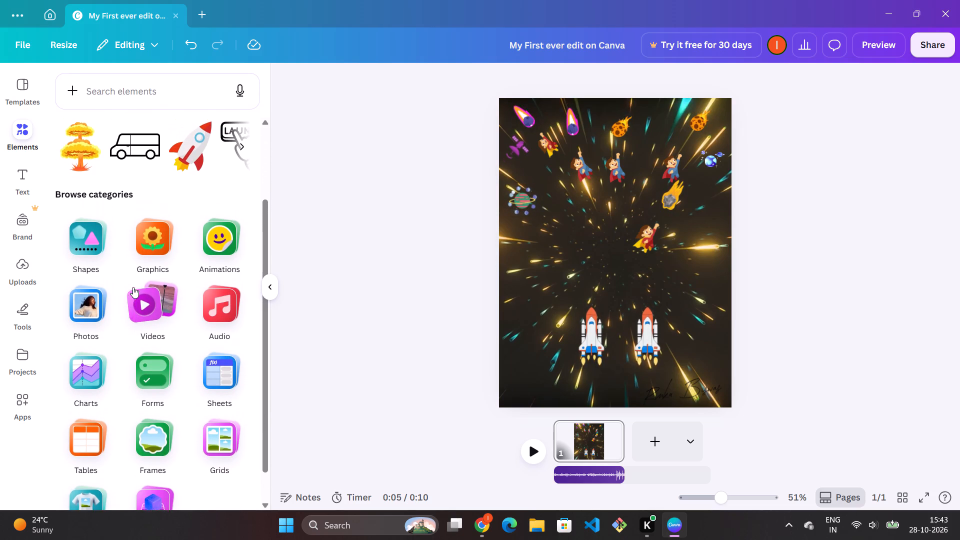
pyautogui.scroll(1, 133, 287)
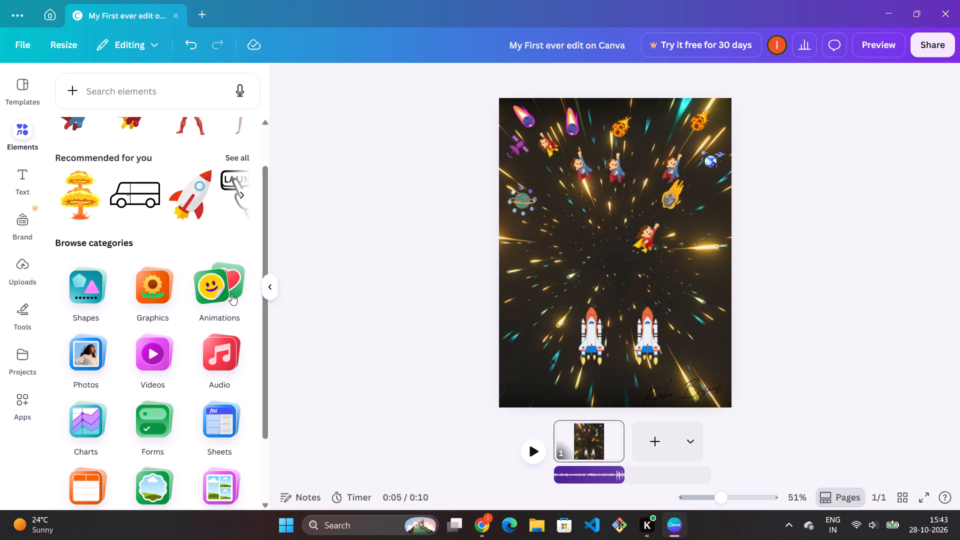
pyautogui.click(231, 294)
pyautogui.click(143, 116)
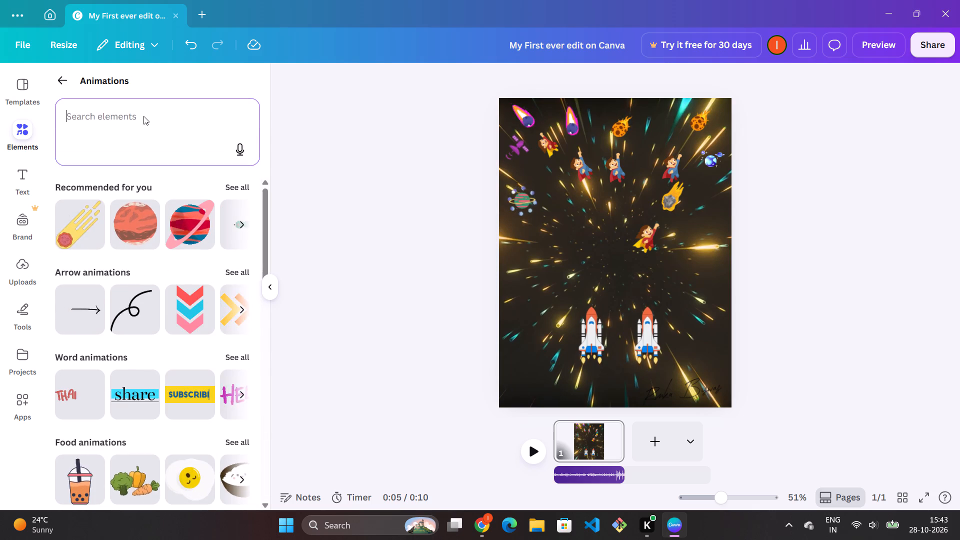
pyautogui.write('sp')
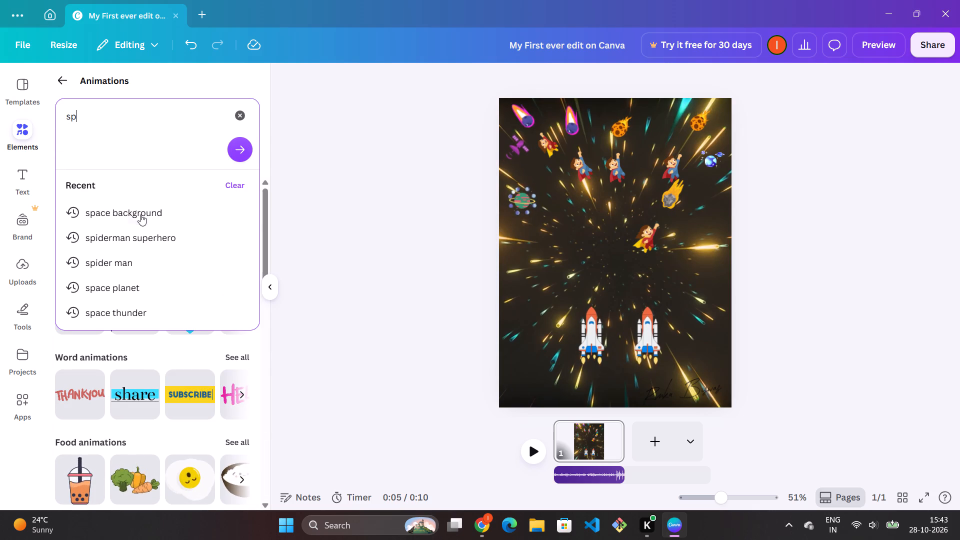
pyautogui.click(140, 214)
pyautogui.press('Return')
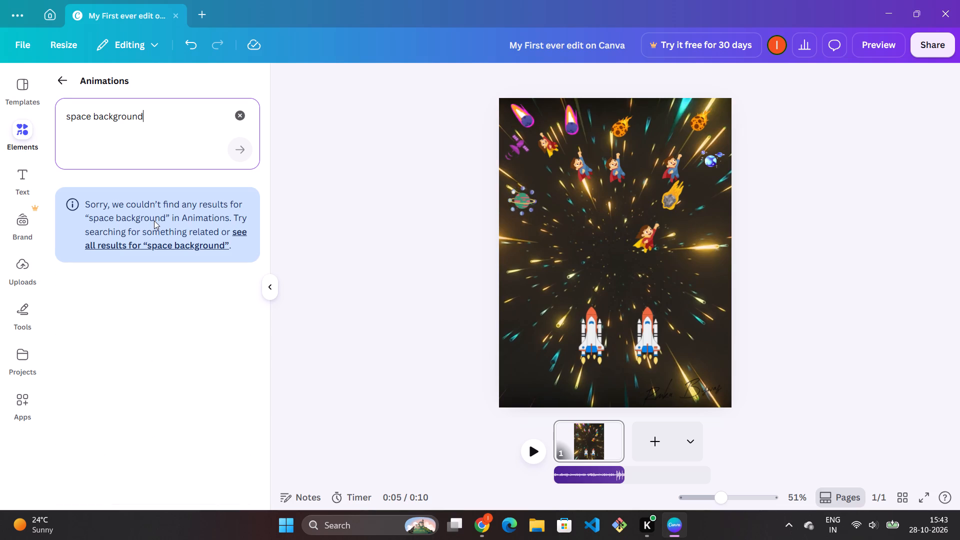
# Return to the graphics category, search it for "space background" and look through the starry and galaxy images.
pyautogui.click(60, 86)
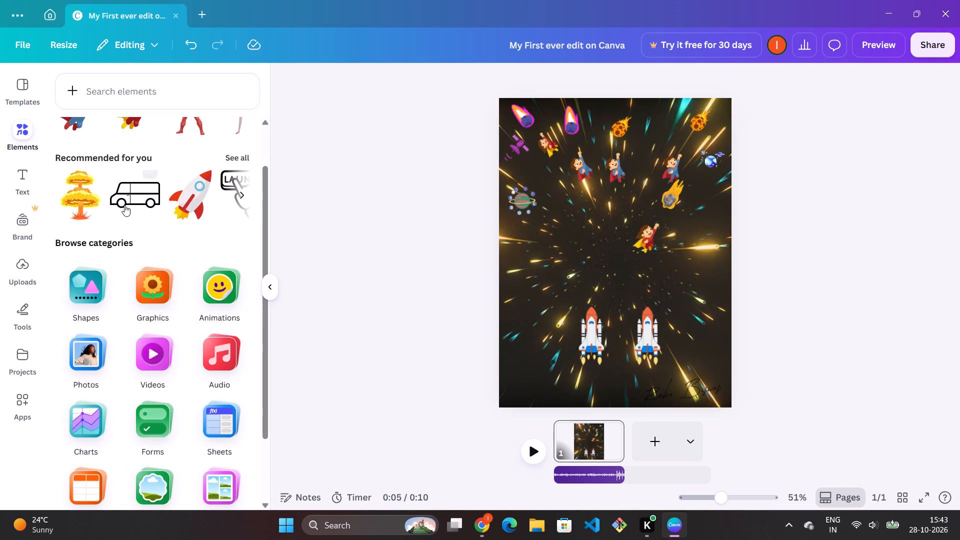
pyautogui.click(151, 293)
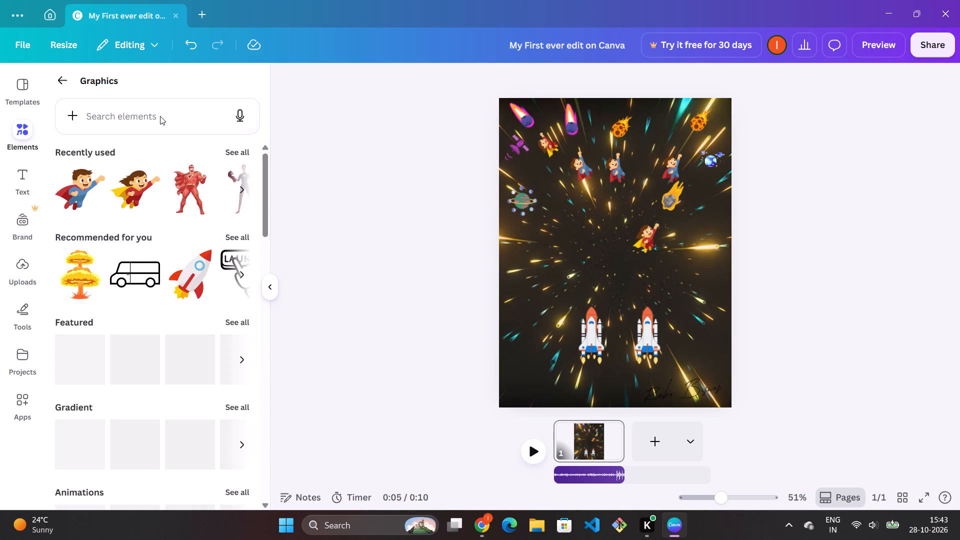
pyautogui.click(160, 116)
pyautogui.write('sp')
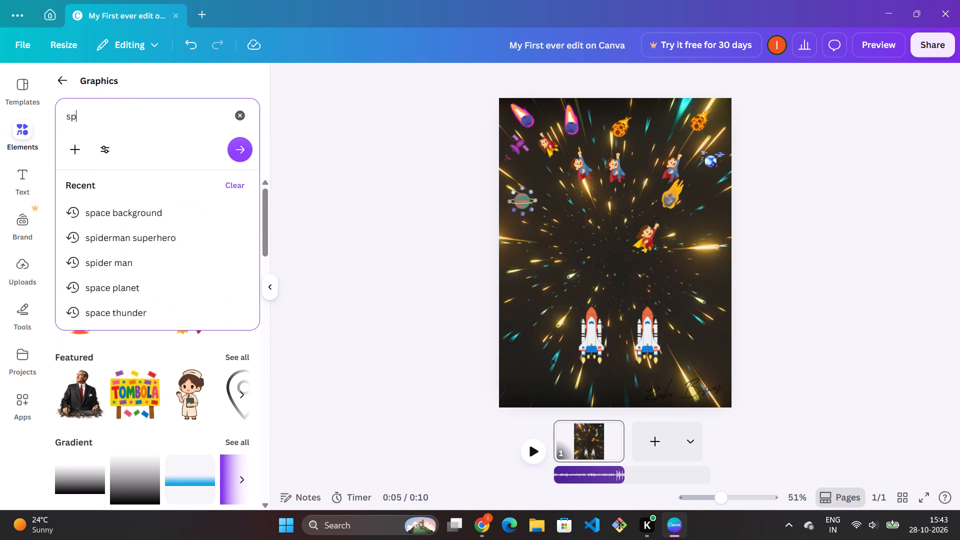
pyautogui.click(140, 206)
pyautogui.press('Return')
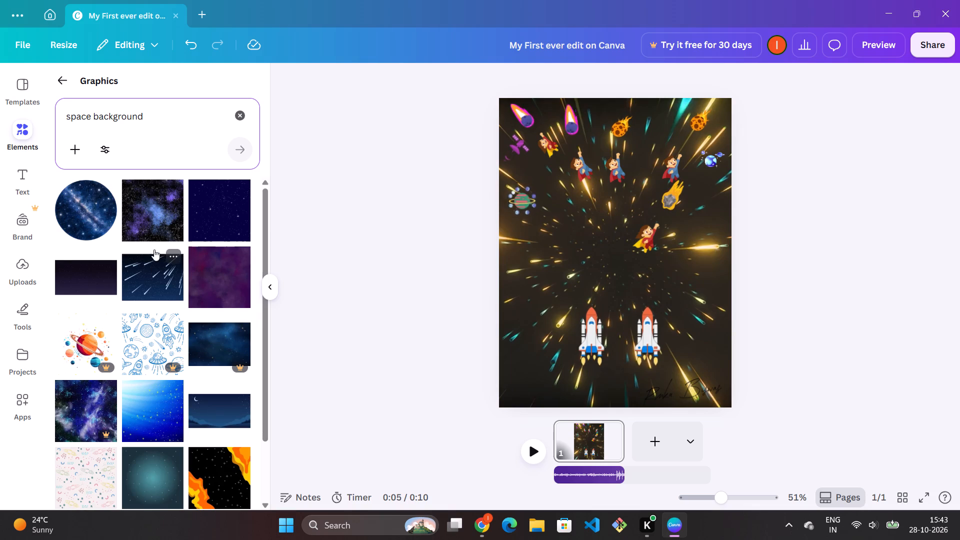
pyautogui.scroll(-4, 155, 253)
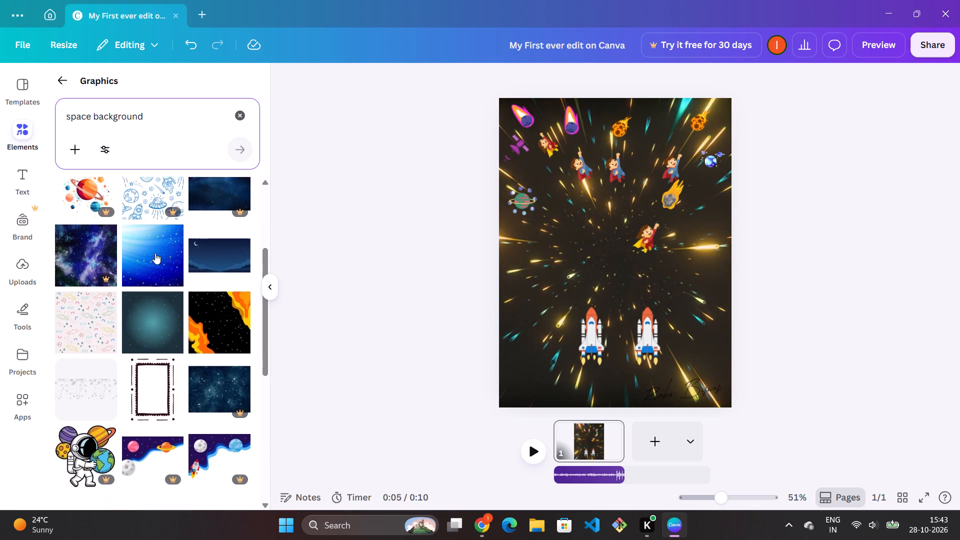
pyautogui.scroll(-1, 155, 253)
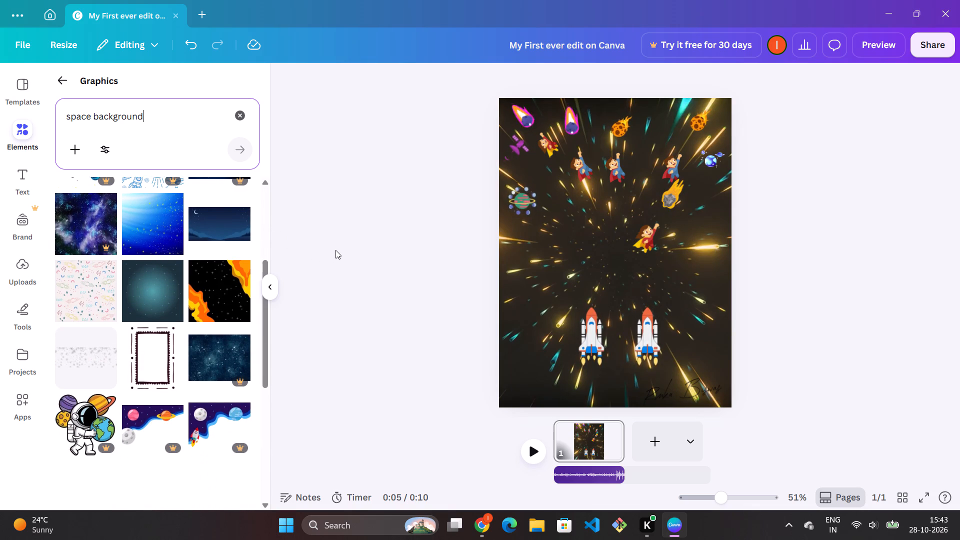
pyautogui.click(335, 250)
pyautogui.scroll(5, 221, 244)
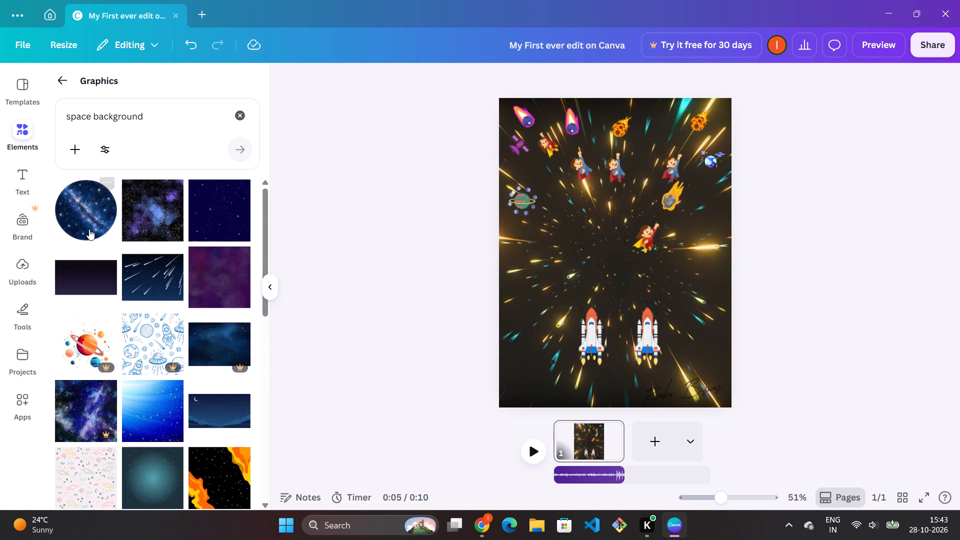
# Search the templates for "space background animation" and look through the space-themed layouts for a suitable animated background.
pyautogui.click(17, 186)
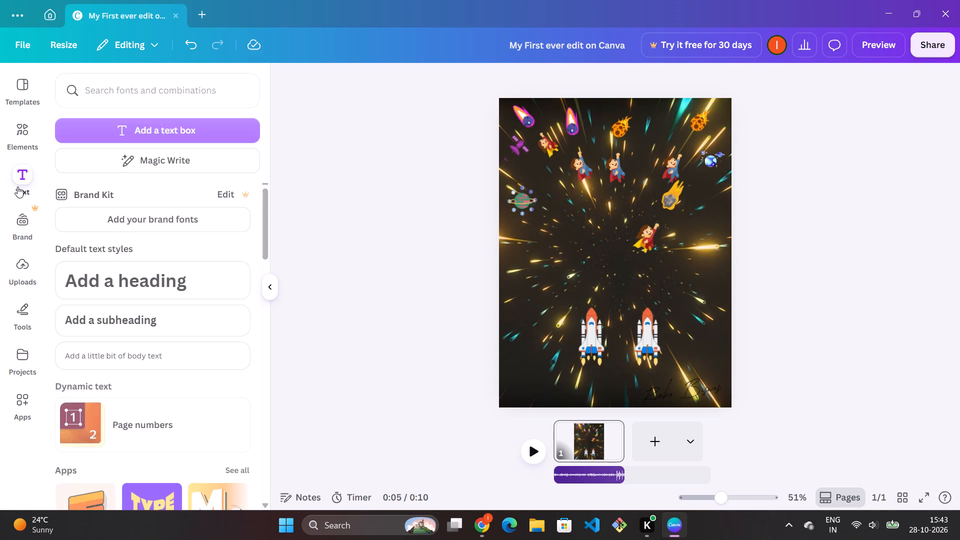
pyautogui.click(6, 146)
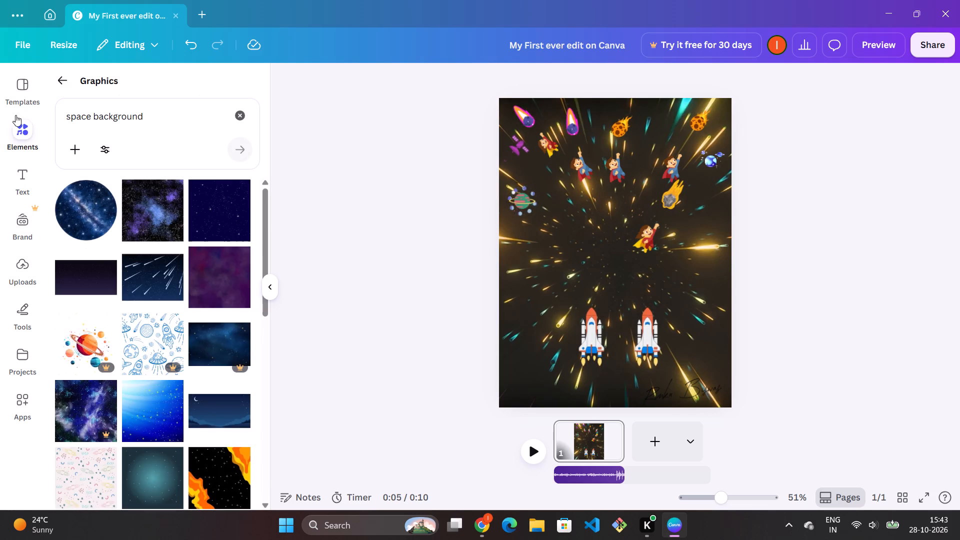
pyautogui.click(19, 100)
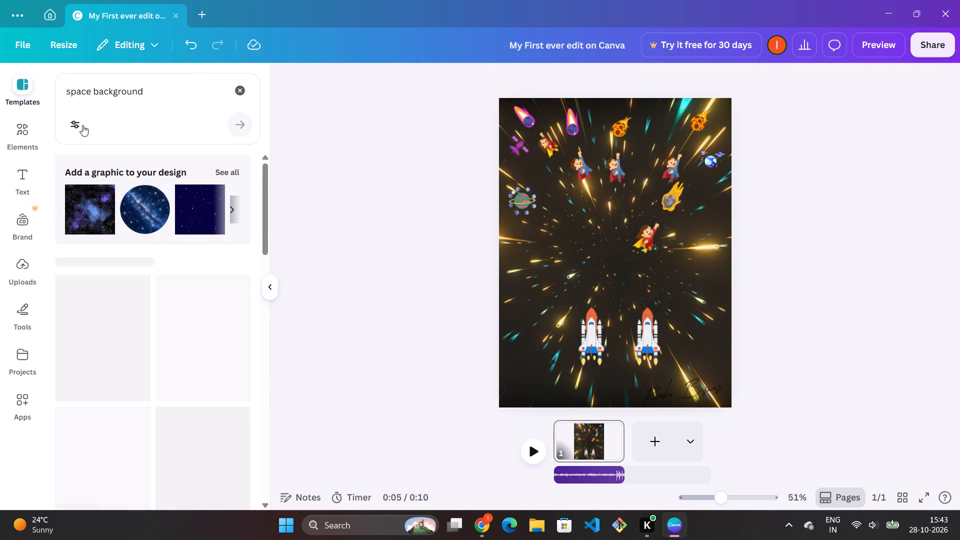
pyautogui.click(173, 97)
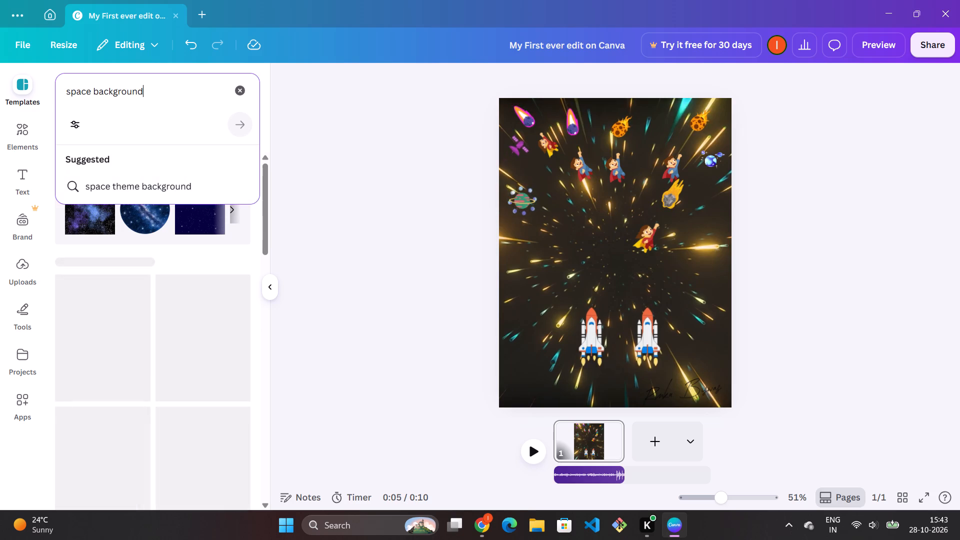
pyautogui.press('space')
pyautogui.write('animation')
pyautogui.press('Return')
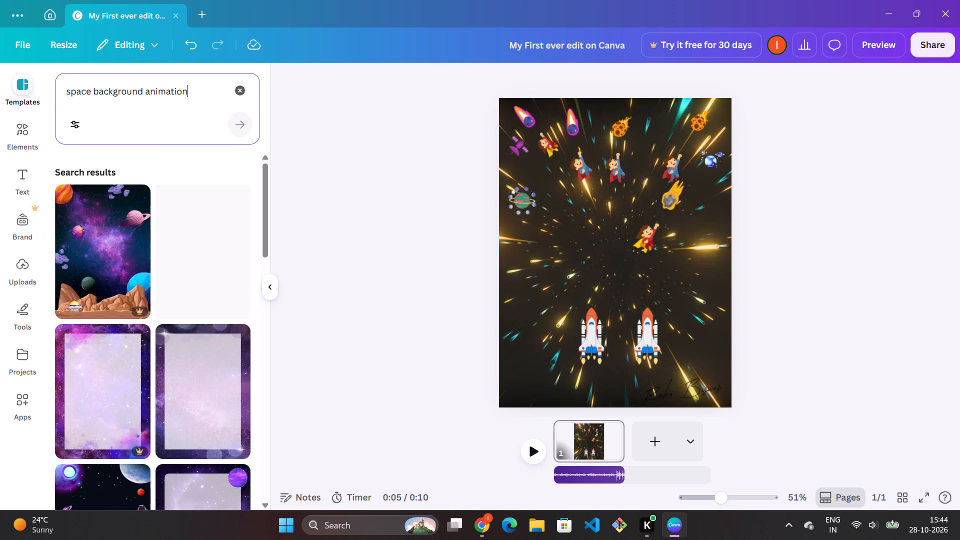
pyautogui.scroll(-5, 155, 232)
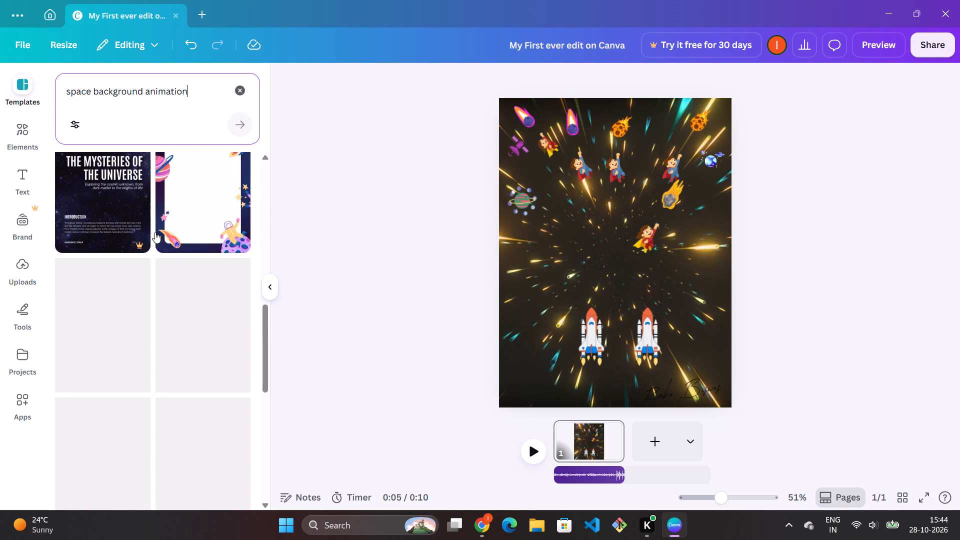
pyautogui.scroll(-2, 155, 232)
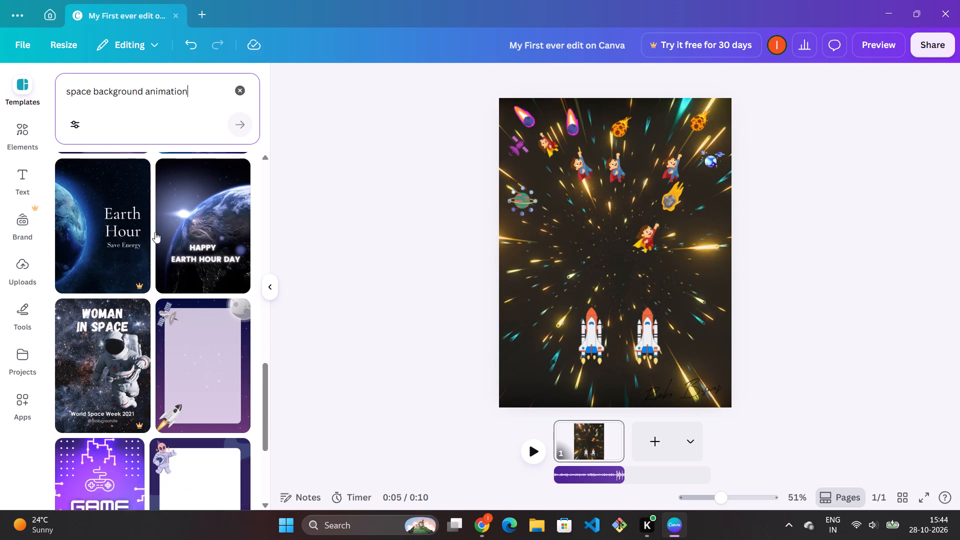
pyautogui.scroll(-8, 155, 232)
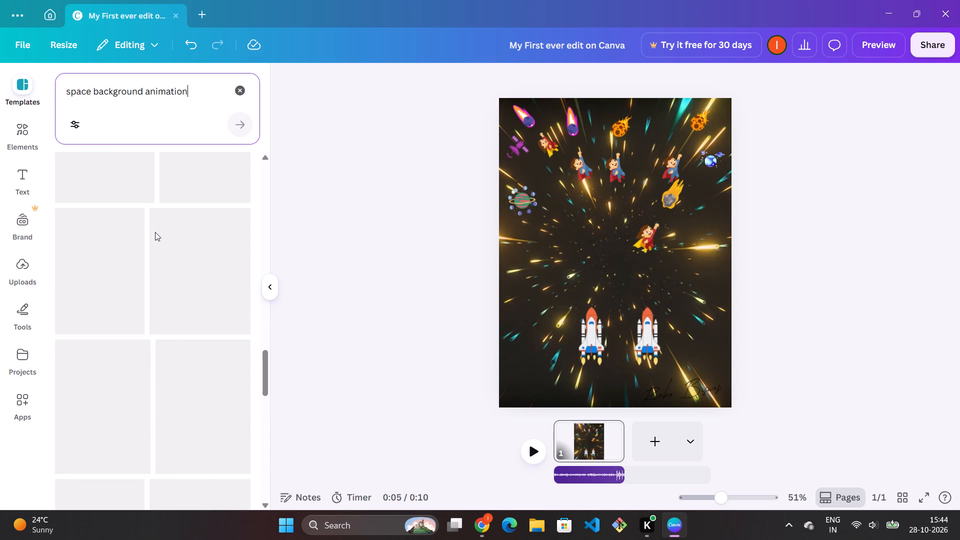
pyautogui.scroll(-5, 155, 232)
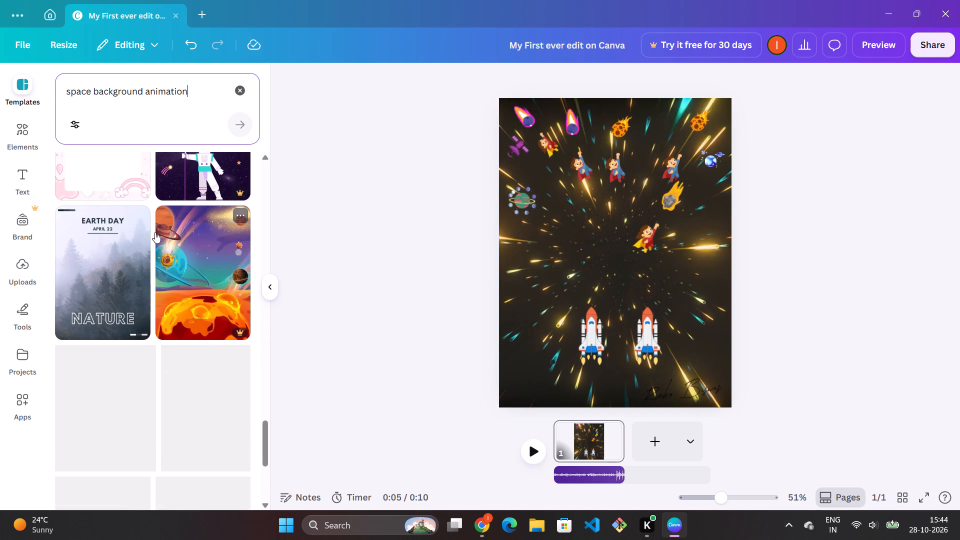
pyautogui.scroll(-4, 155, 232)
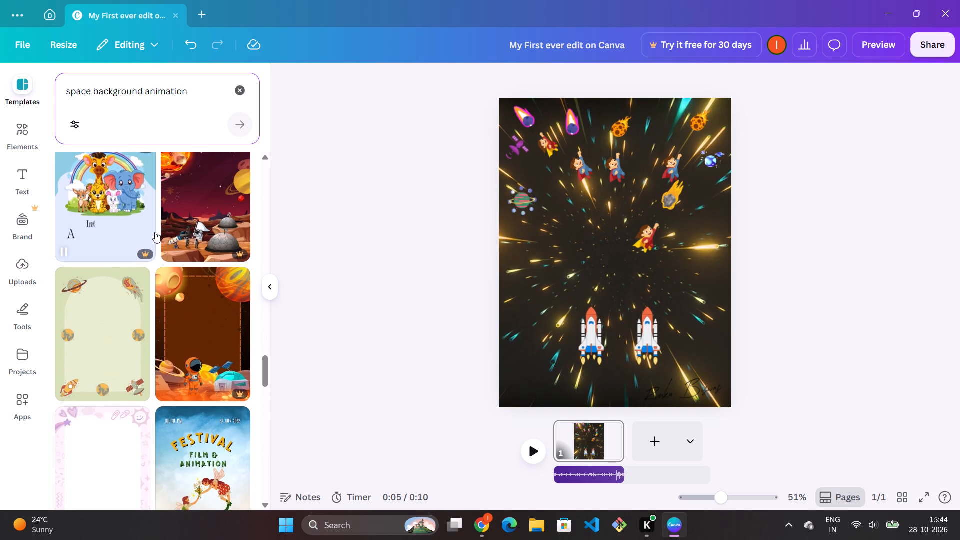
pyautogui.scroll(-5, 155, 232)
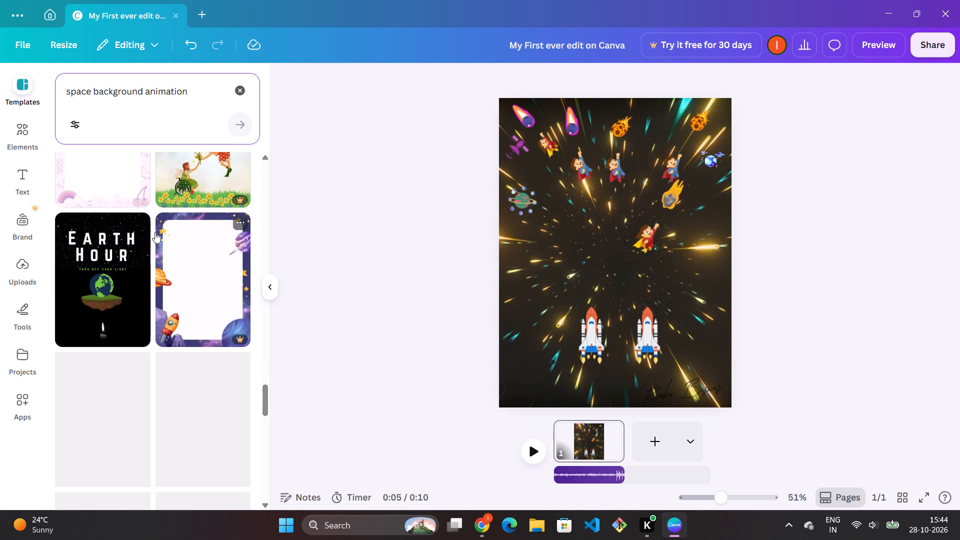
# Search the graphics library for "space background animation" and look through the images for a suitable background.
pyautogui.click(21, 138)
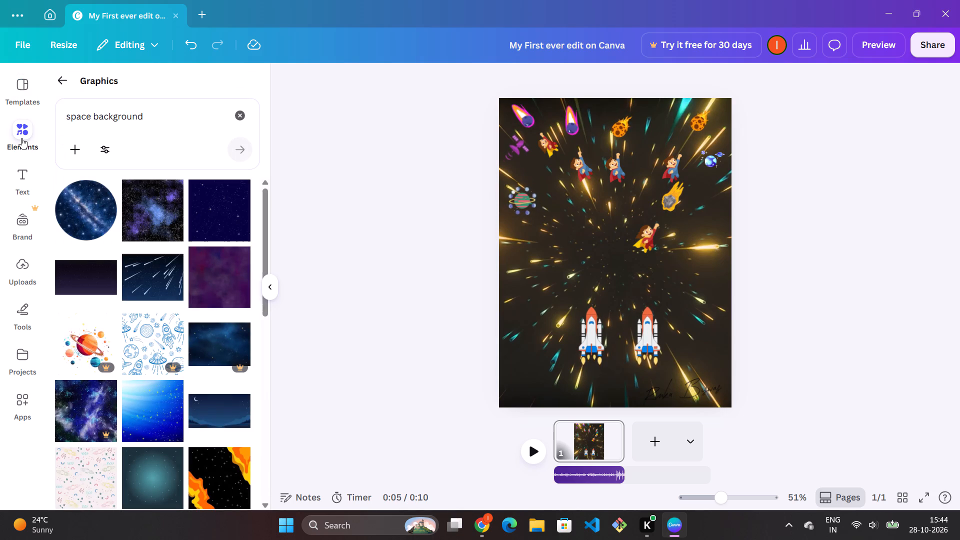
pyautogui.click(154, 117)
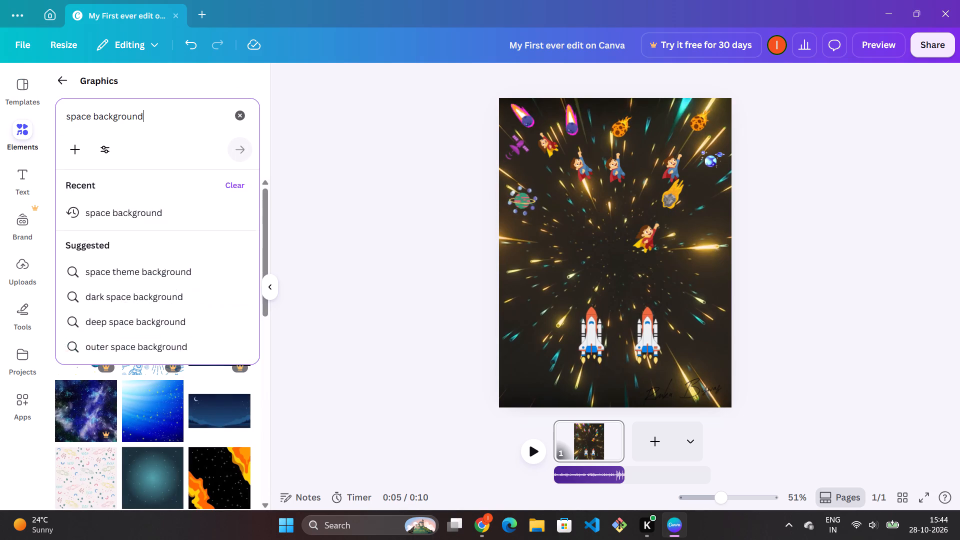
pyautogui.press('space')
pyautogui.write('animation')
pyautogui.press('Return')
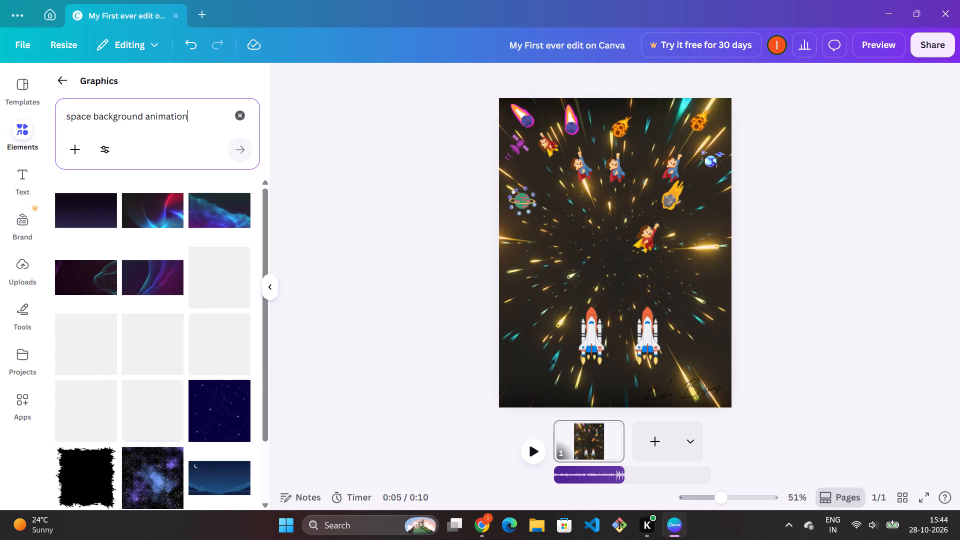
pyautogui.scroll(-2, 181, 273)
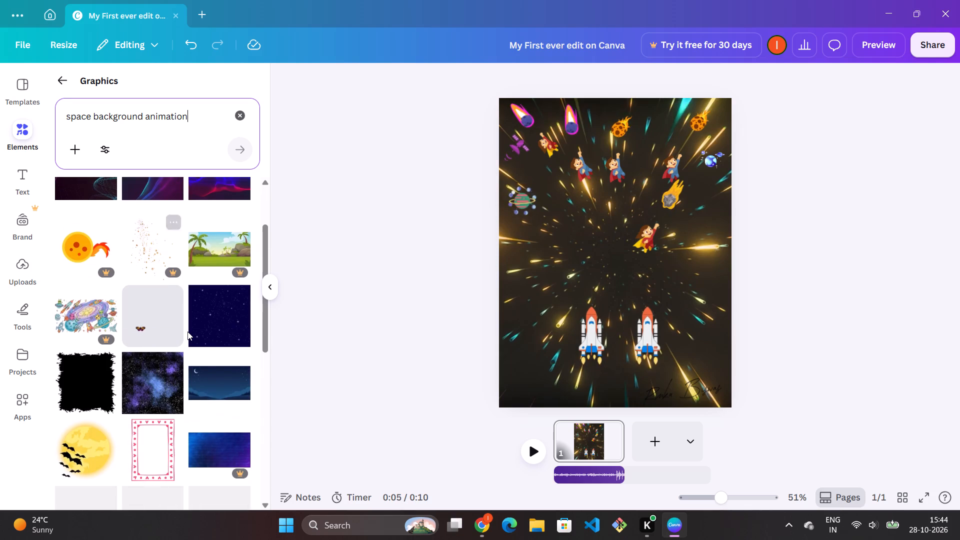
pyautogui.scroll(-3, 187, 331)
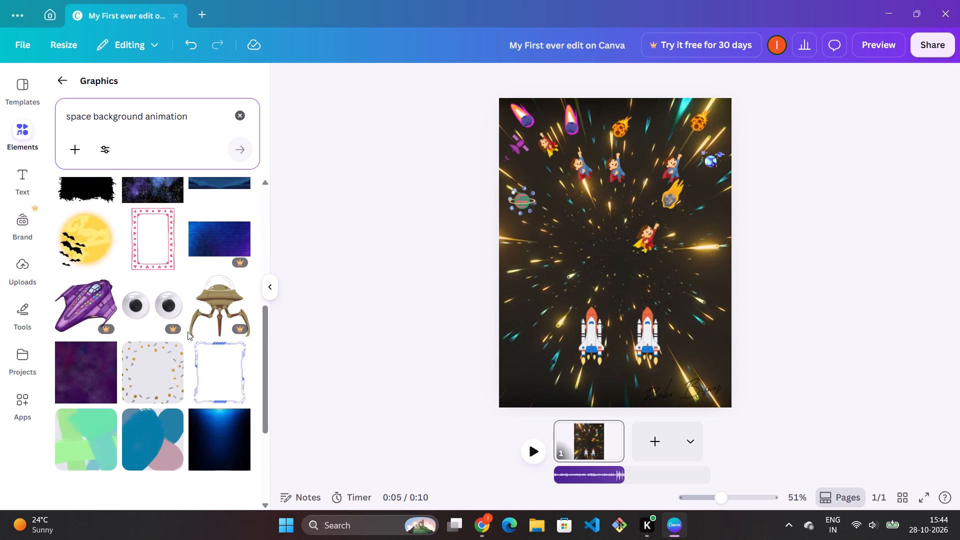
pyautogui.scroll(-7, 187, 331)
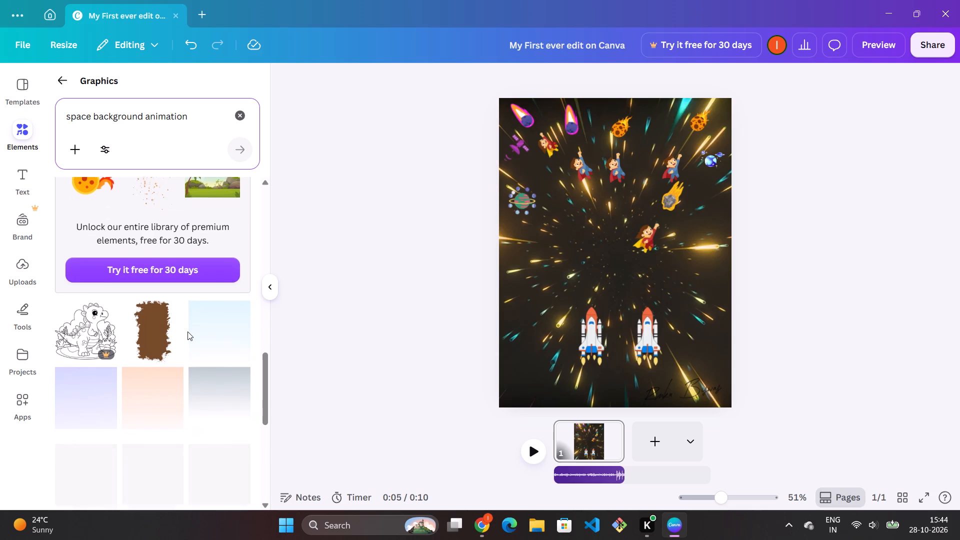
pyautogui.scroll(-6, 187, 331)
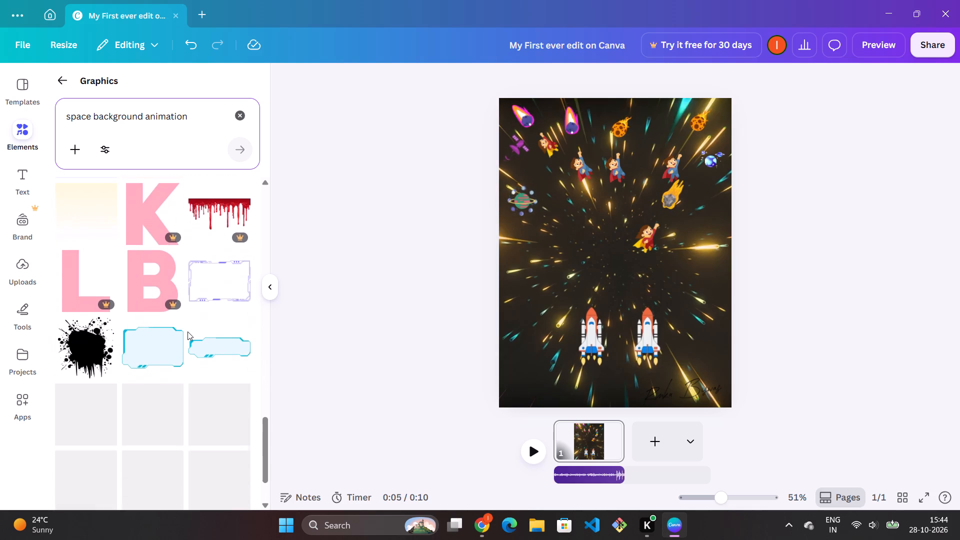
pyautogui.scroll(-4, 187, 331)
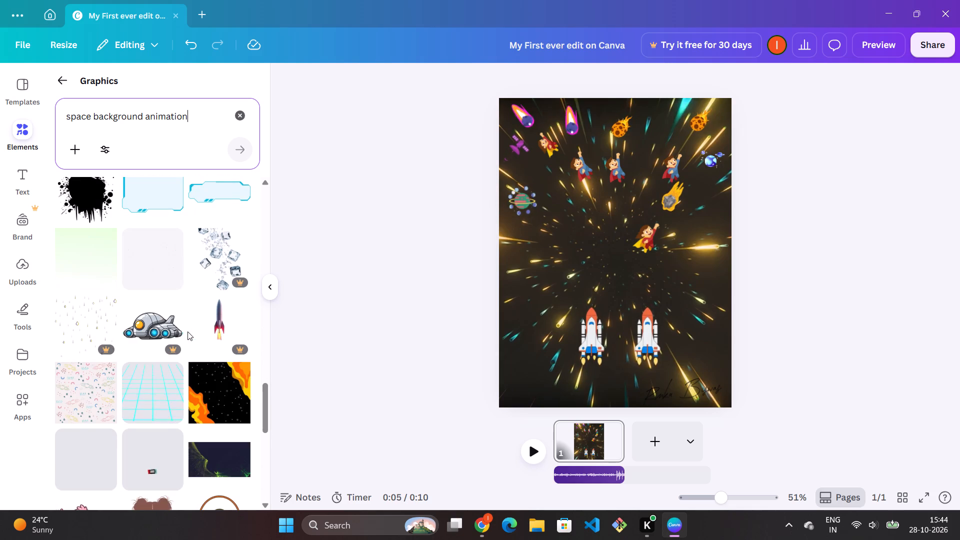
pyautogui.scroll(-5, 187, 331)
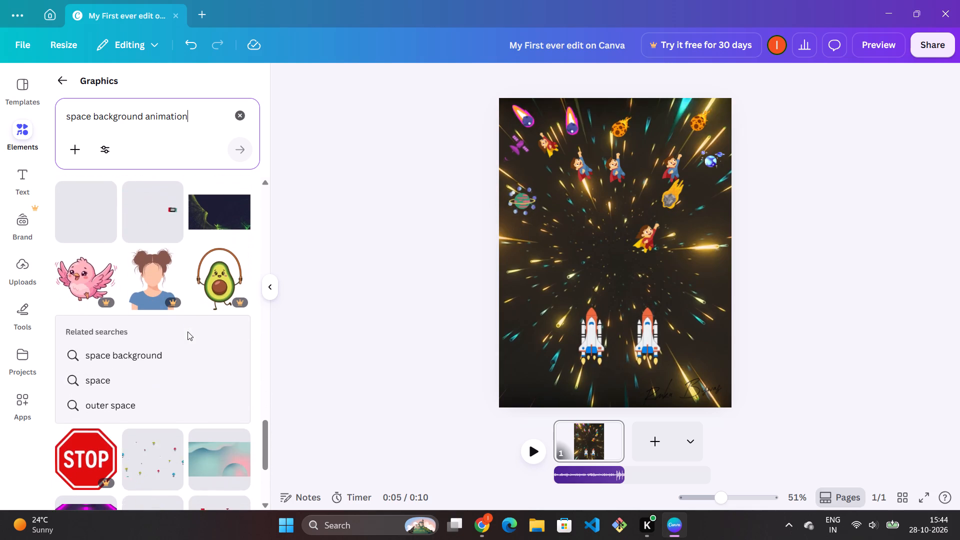
pyautogui.scroll(-1, 187, 331)
# Switch the graphics search to the related term "space background" and look through the images for a suitable background.
pyautogui.click(164, 289)
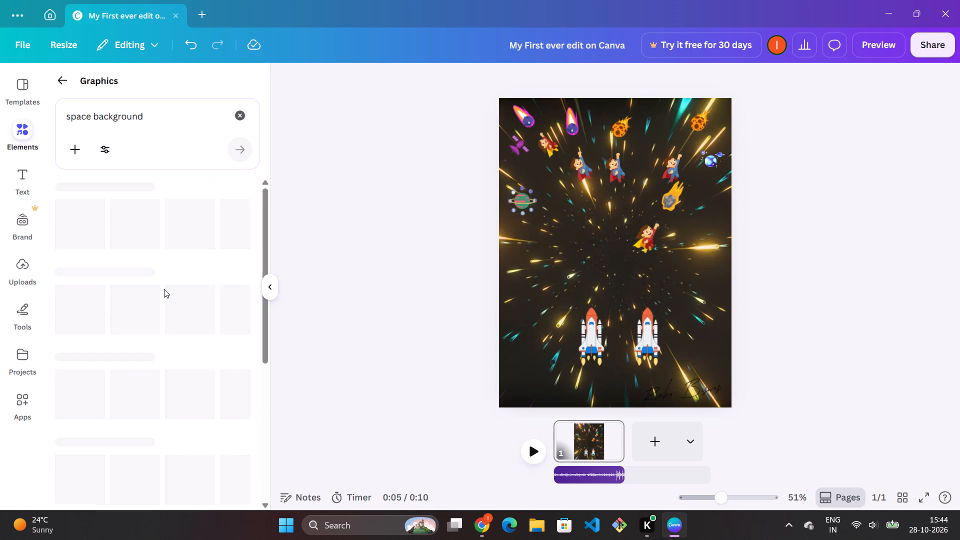
pyautogui.scroll(-3, 164, 289)
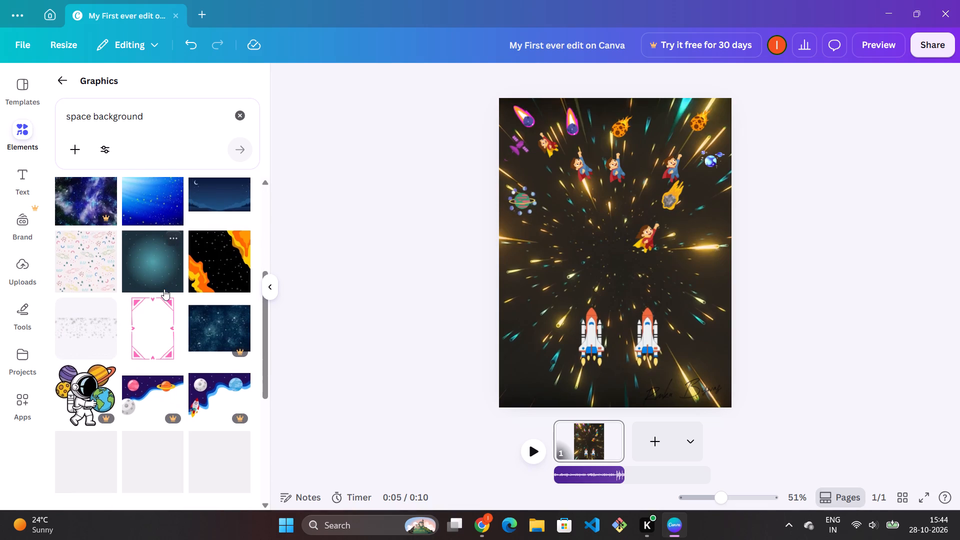
pyautogui.scroll(-4, 164, 289)
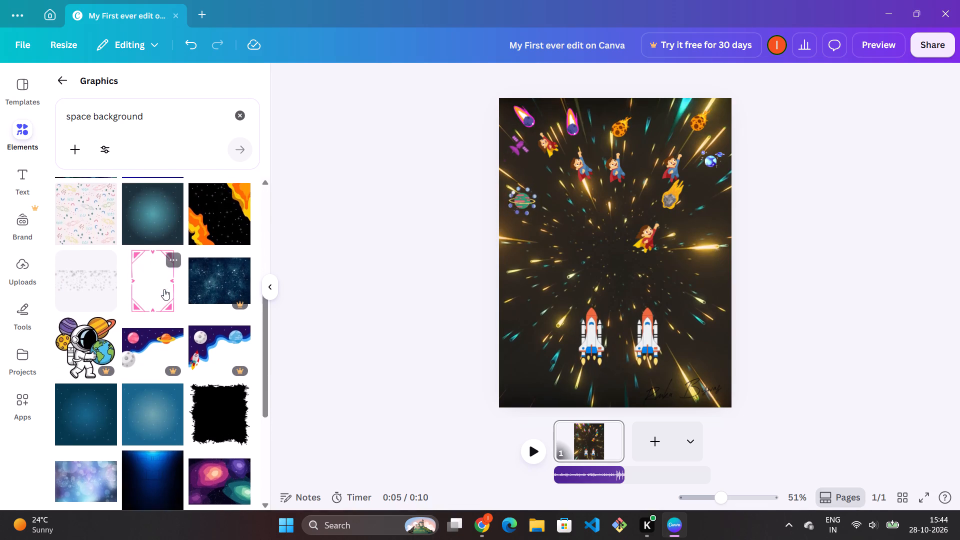
pyautogui.scroll(-1, 164, 289)
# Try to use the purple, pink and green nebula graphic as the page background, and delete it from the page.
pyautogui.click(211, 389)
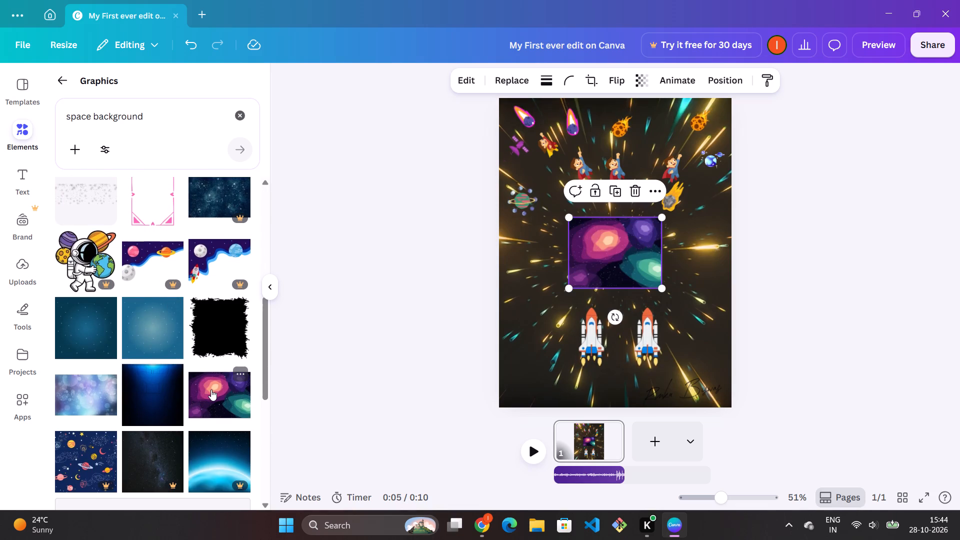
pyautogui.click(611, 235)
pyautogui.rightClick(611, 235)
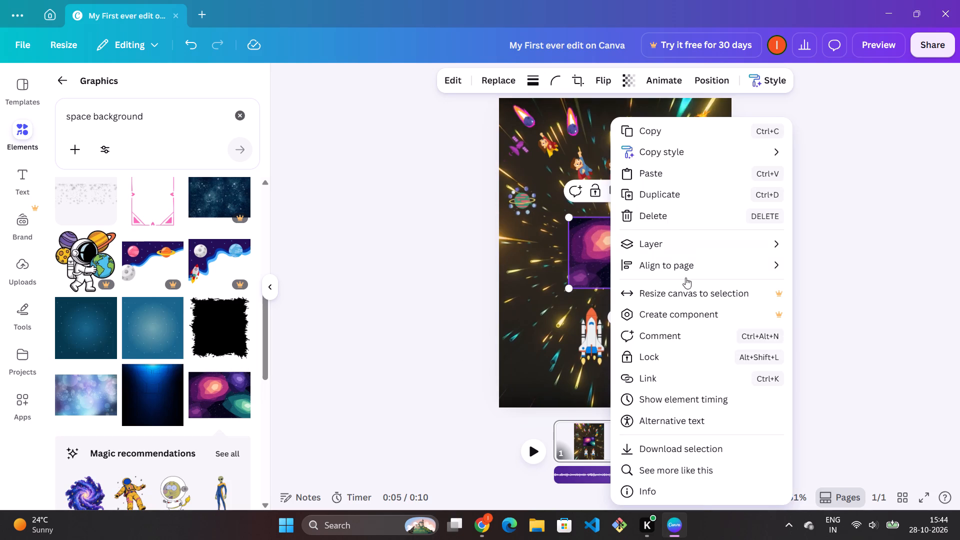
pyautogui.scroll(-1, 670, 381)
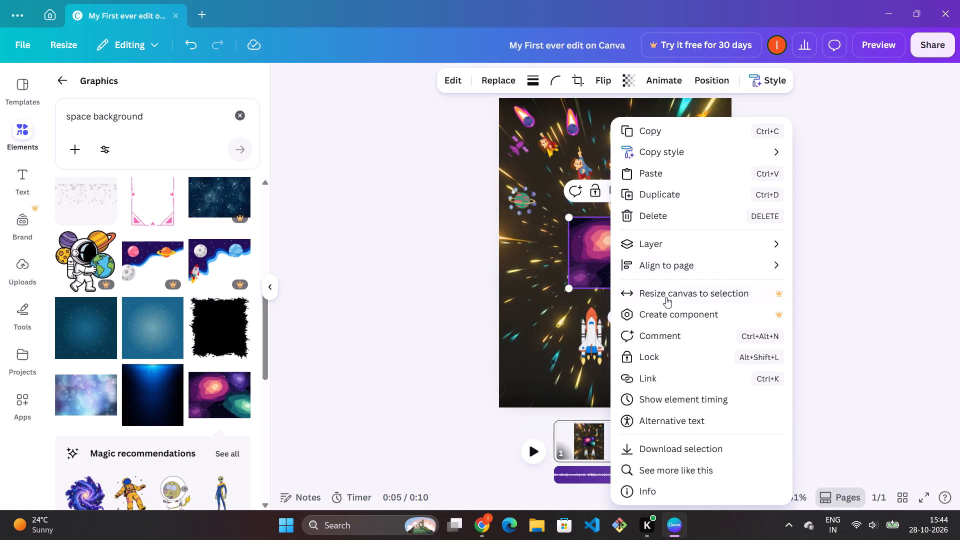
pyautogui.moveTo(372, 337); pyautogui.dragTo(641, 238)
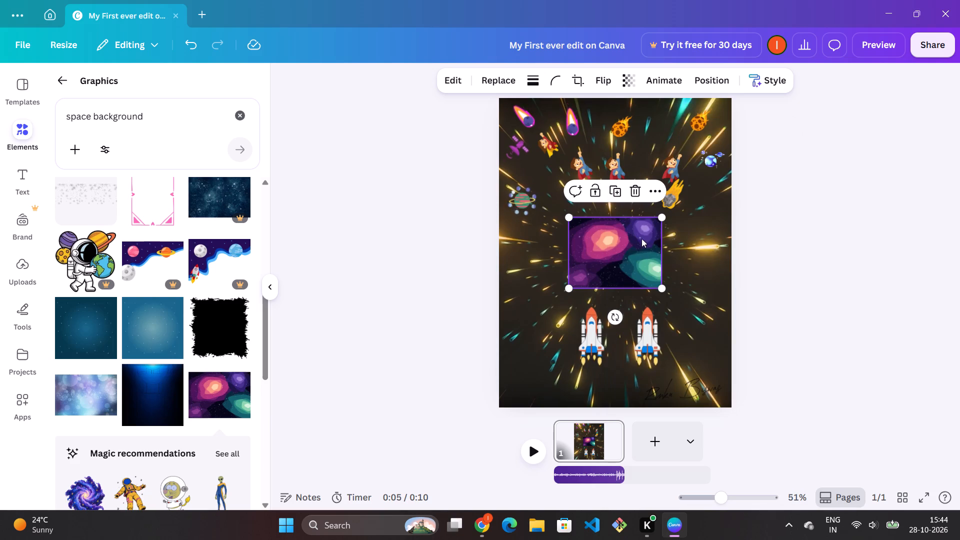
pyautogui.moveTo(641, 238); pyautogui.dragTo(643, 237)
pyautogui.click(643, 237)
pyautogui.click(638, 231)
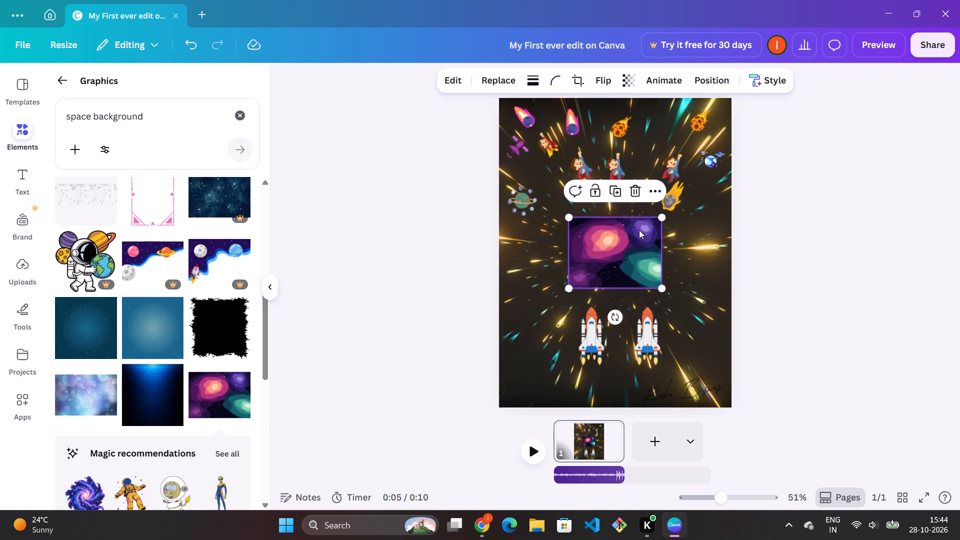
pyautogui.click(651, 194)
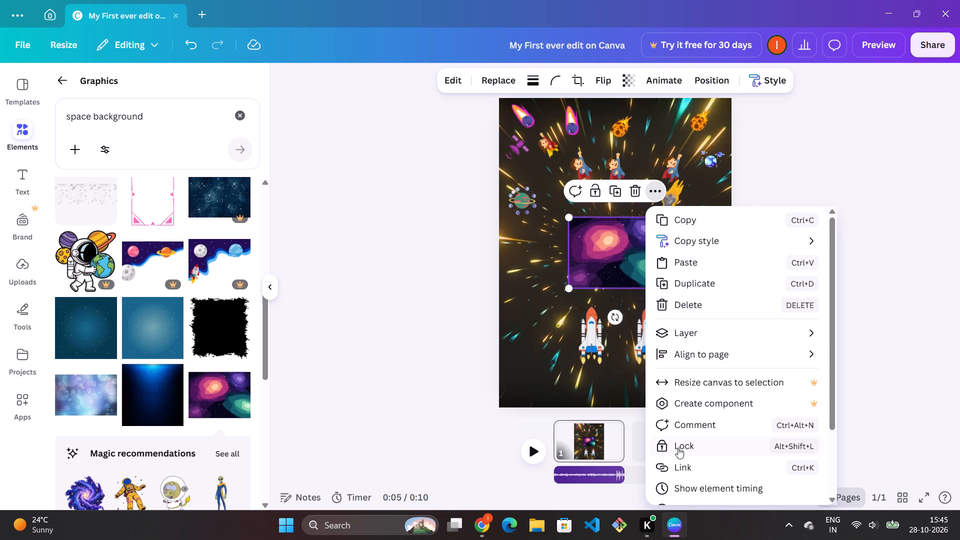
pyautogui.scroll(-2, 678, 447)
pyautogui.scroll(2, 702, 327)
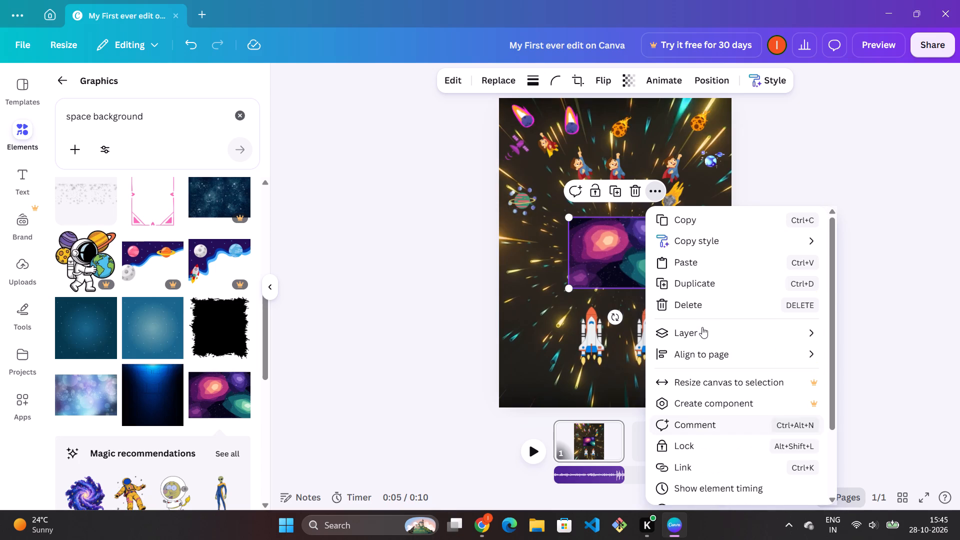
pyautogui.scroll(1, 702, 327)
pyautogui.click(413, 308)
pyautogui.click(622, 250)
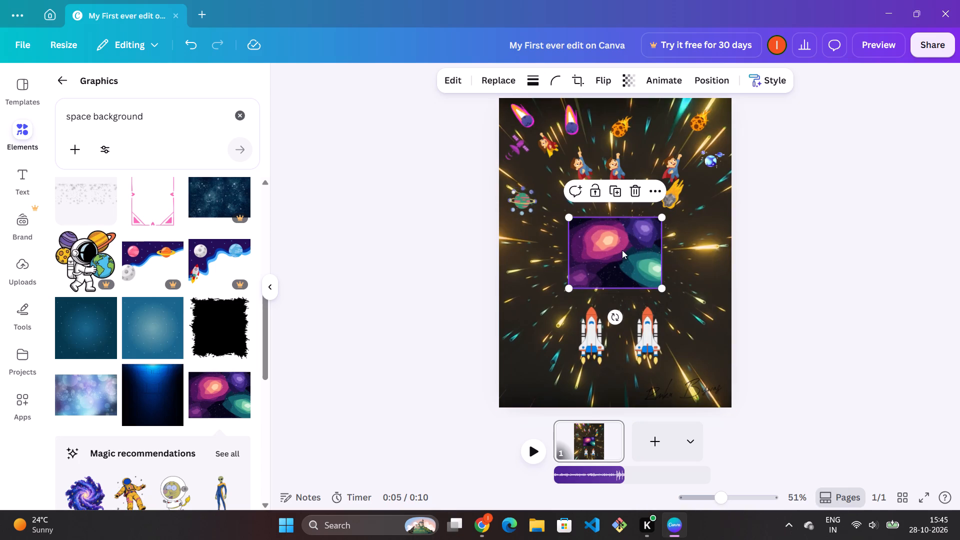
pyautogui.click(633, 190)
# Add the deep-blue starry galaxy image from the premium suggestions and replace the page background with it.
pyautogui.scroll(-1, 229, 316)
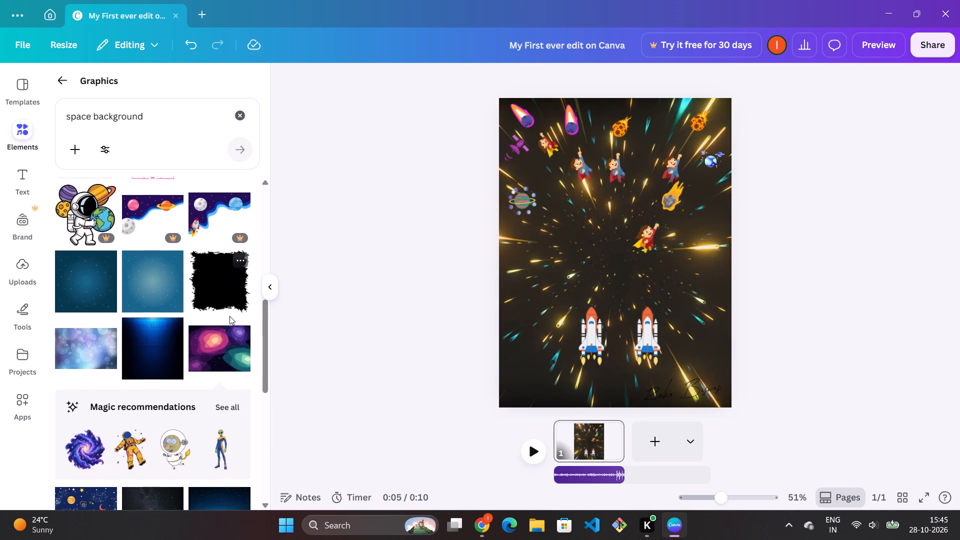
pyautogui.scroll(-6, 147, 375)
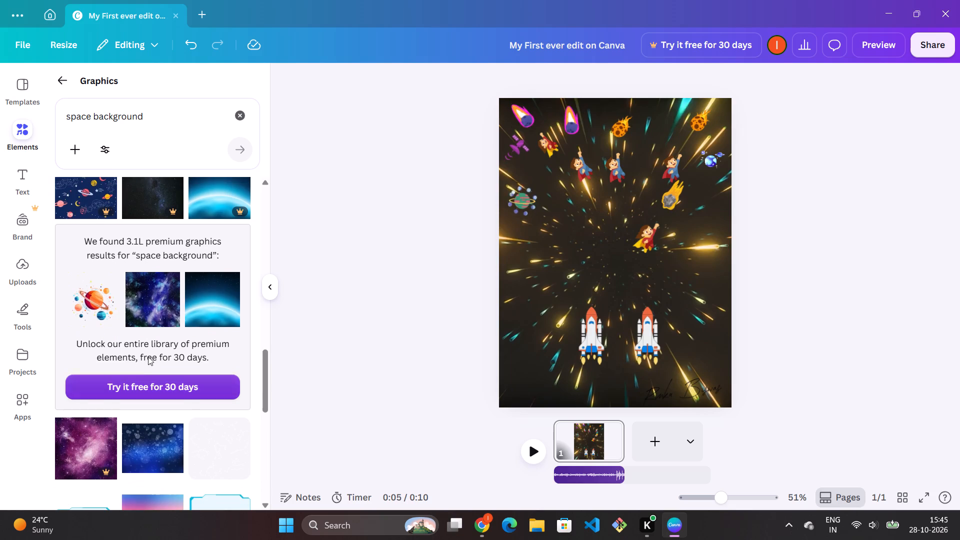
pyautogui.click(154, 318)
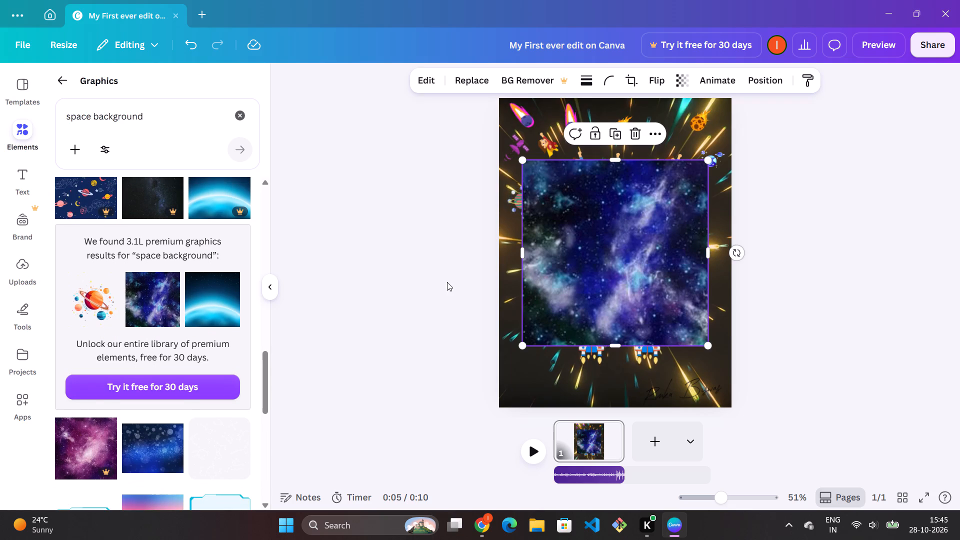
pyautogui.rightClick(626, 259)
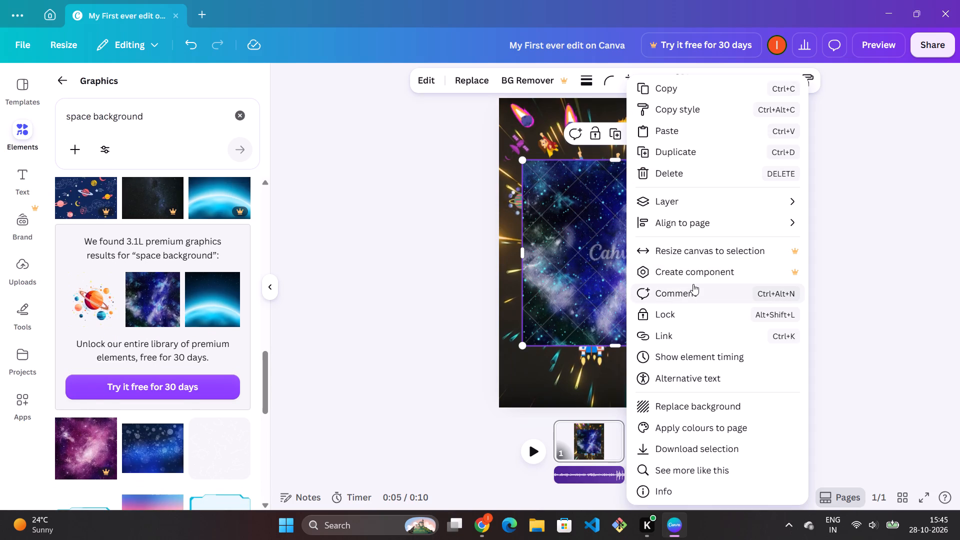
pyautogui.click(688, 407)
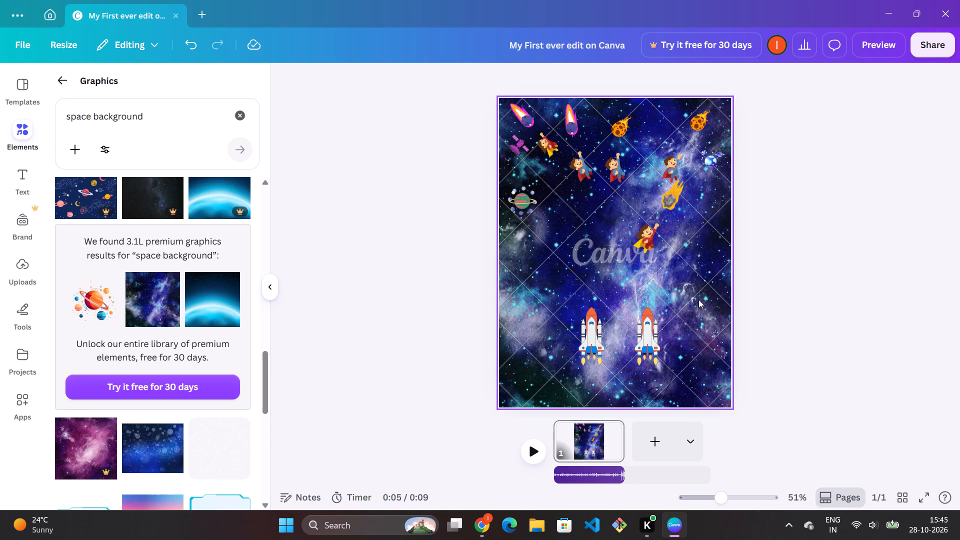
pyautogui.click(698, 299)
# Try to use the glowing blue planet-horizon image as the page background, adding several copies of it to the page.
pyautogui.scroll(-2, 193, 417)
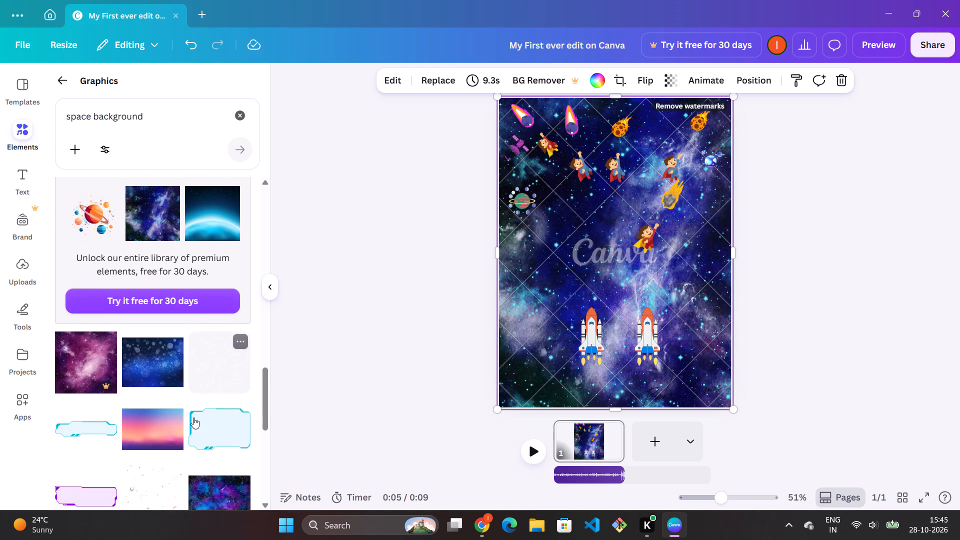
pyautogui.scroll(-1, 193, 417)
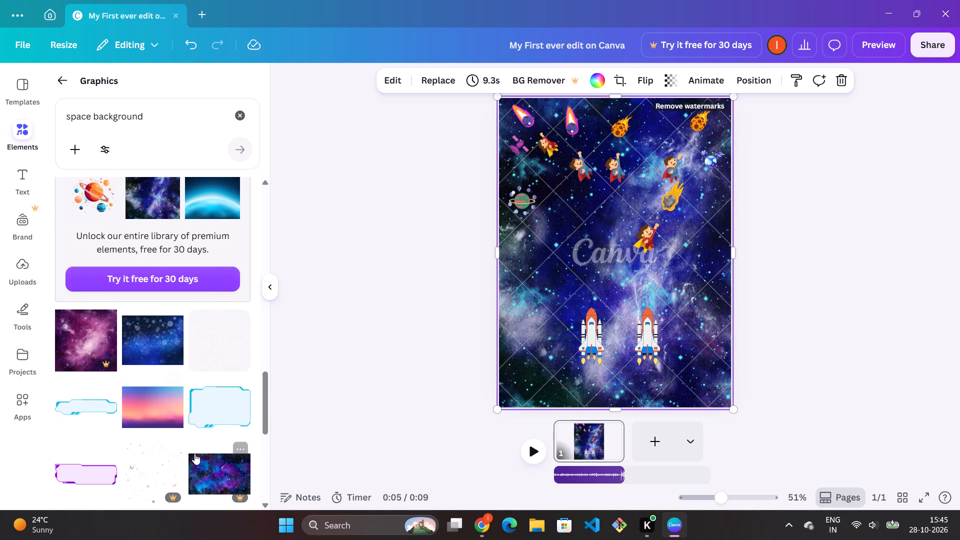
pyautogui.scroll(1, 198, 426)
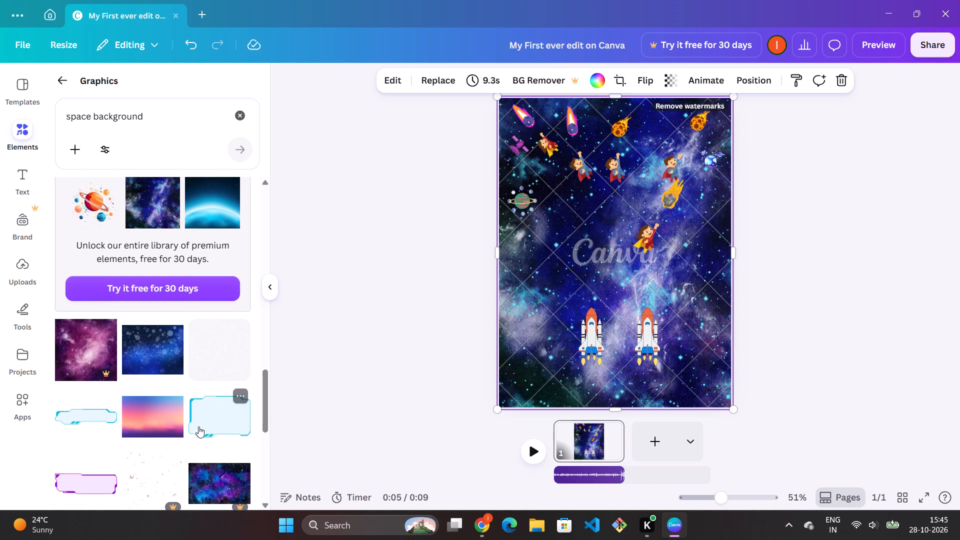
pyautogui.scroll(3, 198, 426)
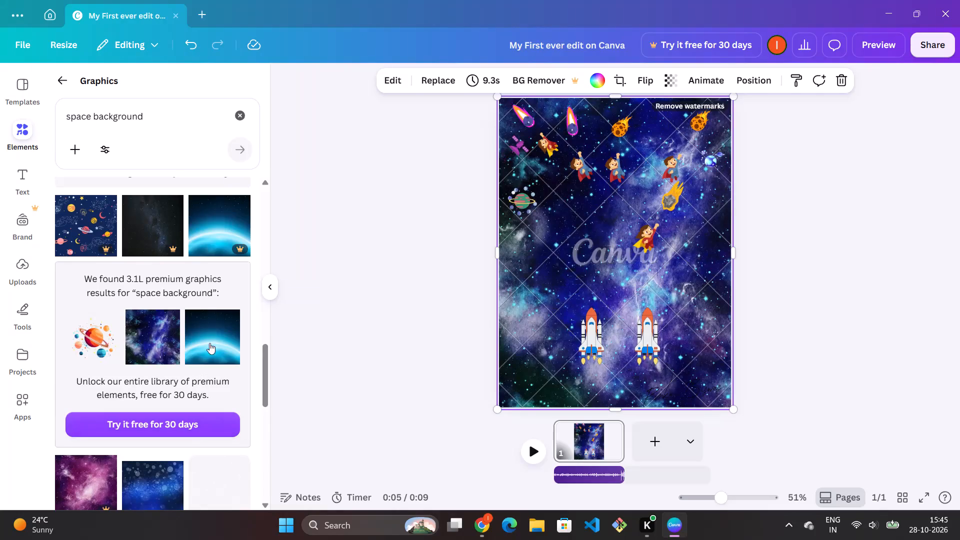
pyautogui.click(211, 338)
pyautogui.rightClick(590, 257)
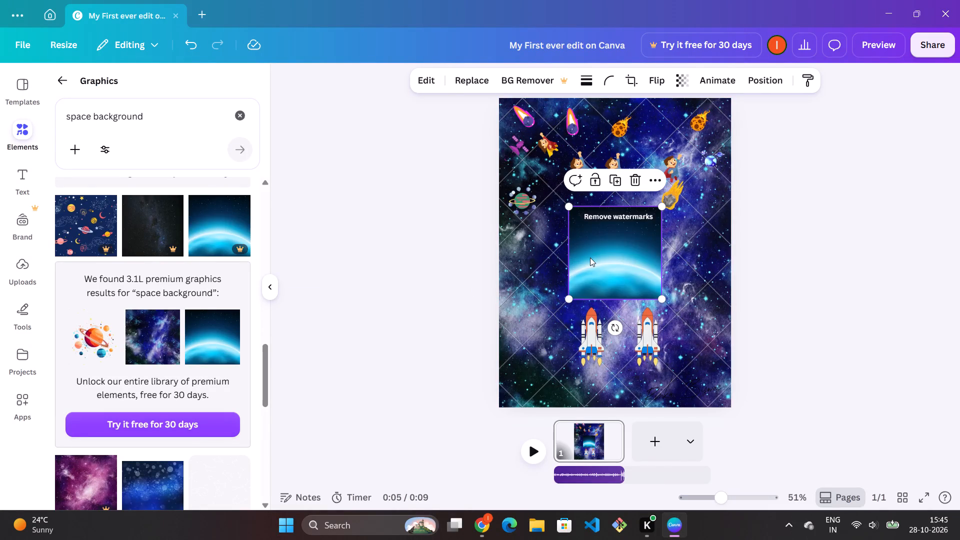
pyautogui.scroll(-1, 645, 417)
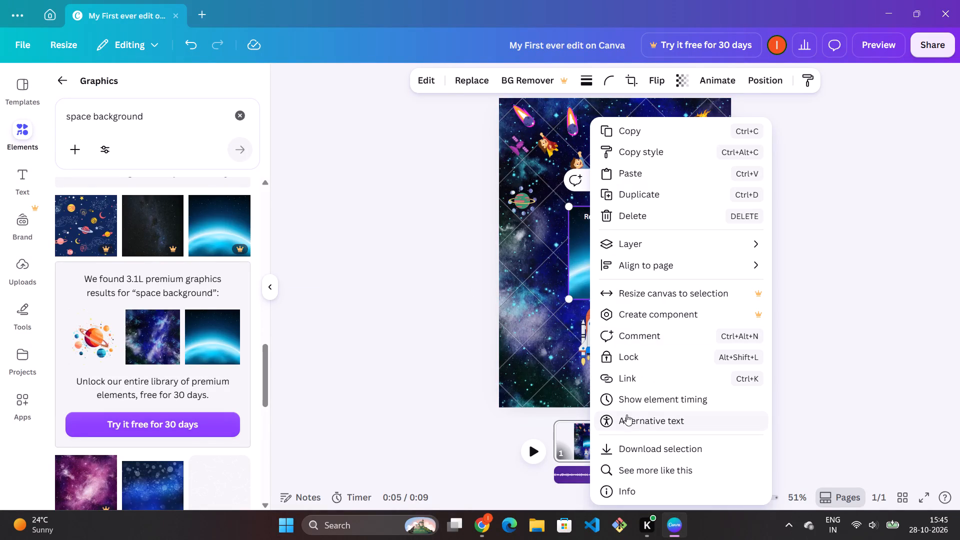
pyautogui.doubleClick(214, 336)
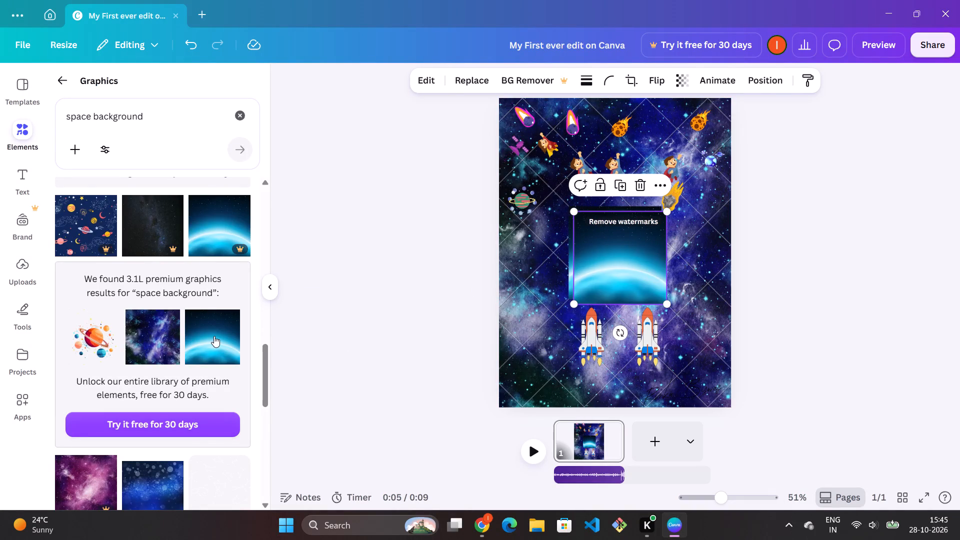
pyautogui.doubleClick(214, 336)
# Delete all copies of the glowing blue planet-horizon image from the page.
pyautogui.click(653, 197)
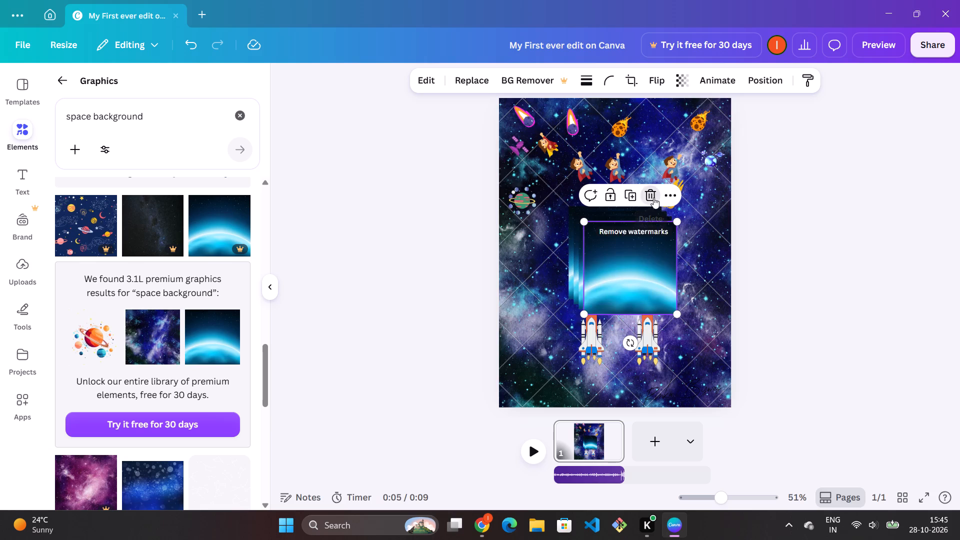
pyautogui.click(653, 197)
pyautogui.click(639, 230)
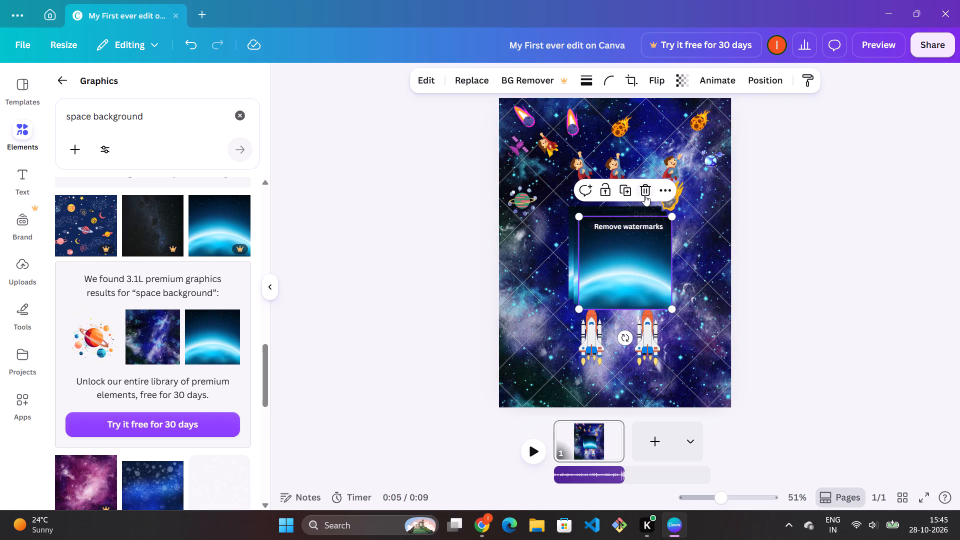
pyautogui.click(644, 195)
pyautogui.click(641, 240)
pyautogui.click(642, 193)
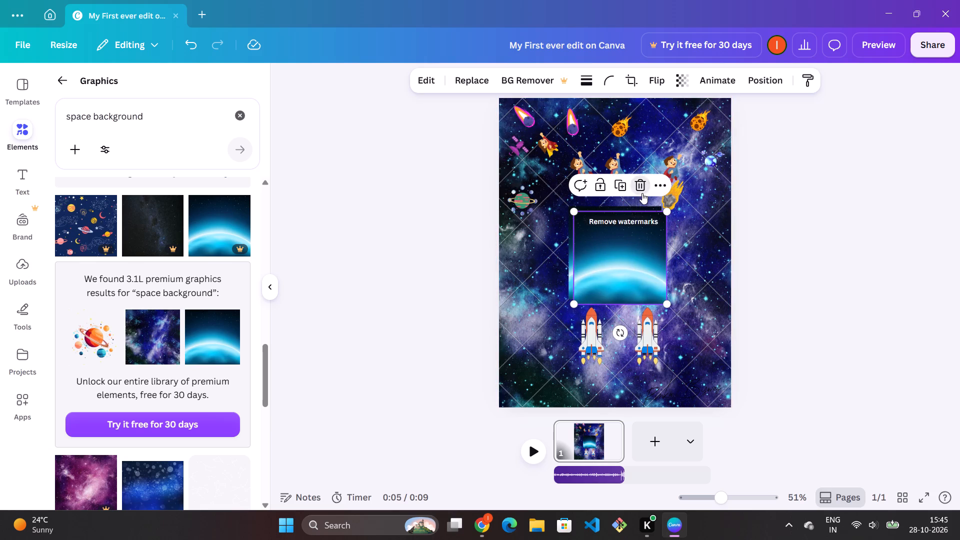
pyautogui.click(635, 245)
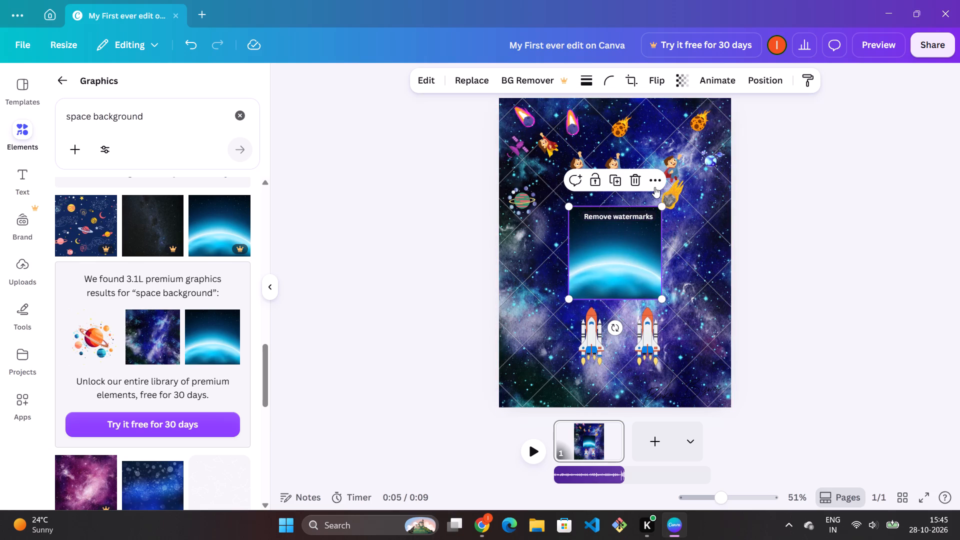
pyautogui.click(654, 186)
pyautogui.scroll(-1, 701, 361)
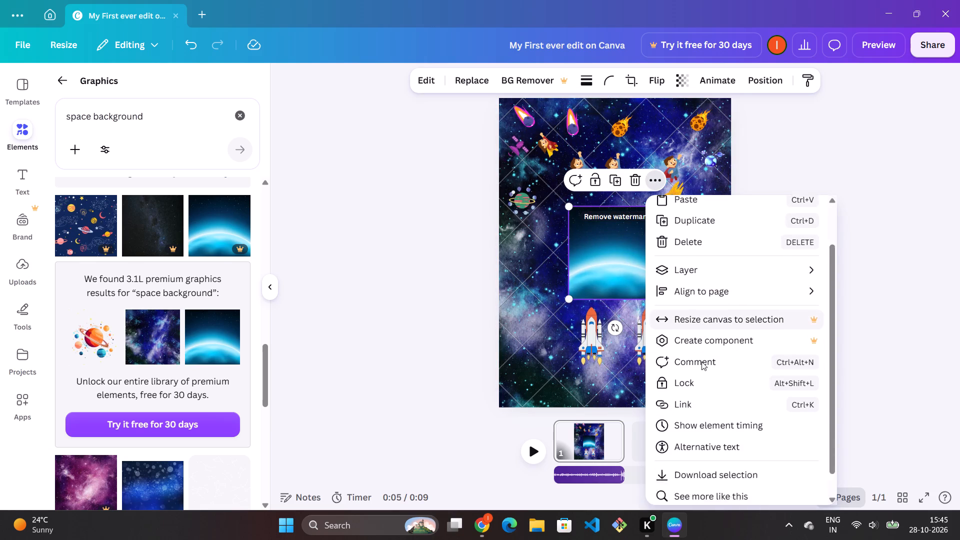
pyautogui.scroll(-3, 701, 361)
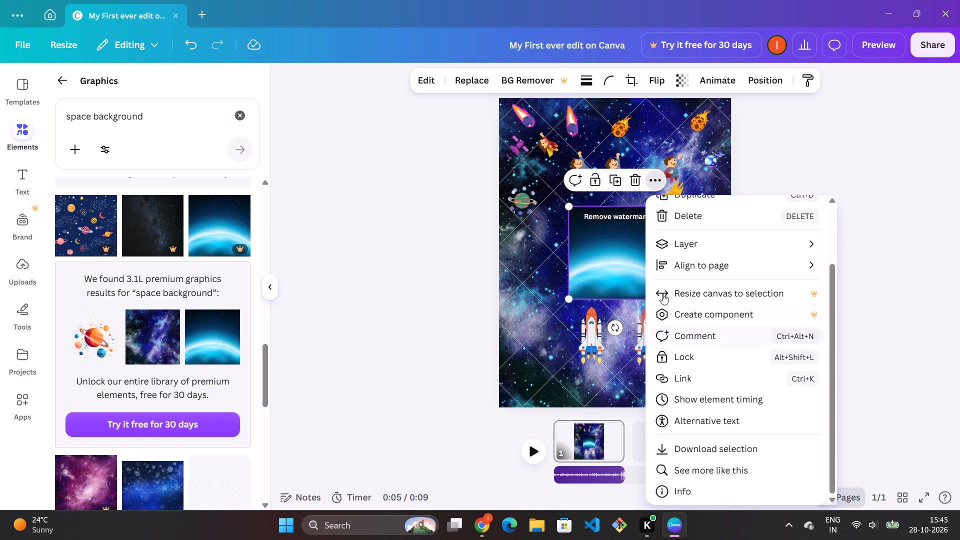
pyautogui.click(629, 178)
# Add the pink, blue and purple sunset sky graphic and replace the page background with it.
pyautogui.scroll(-1, 192, 290)
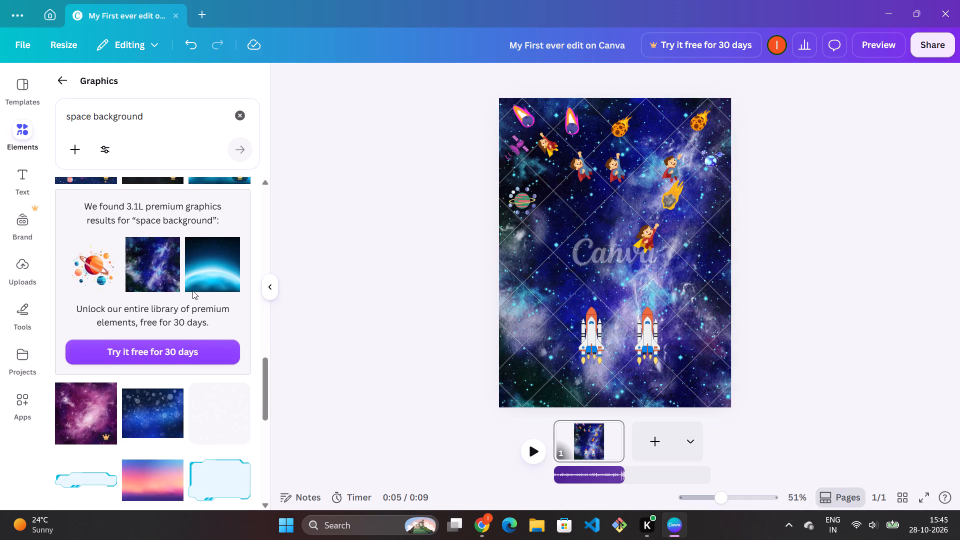
pyautogui.scroll(-2, 192, 290)
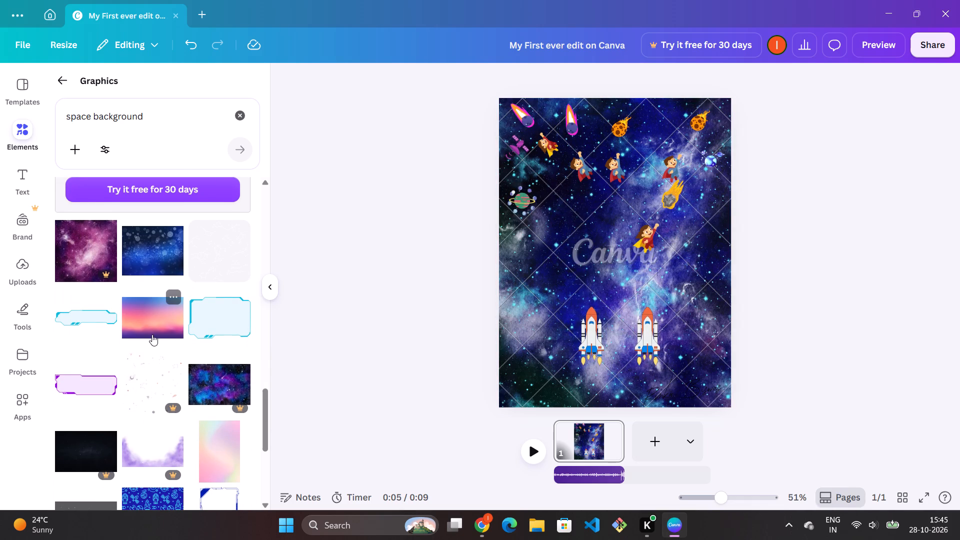
pyautogui.click(152, 334)
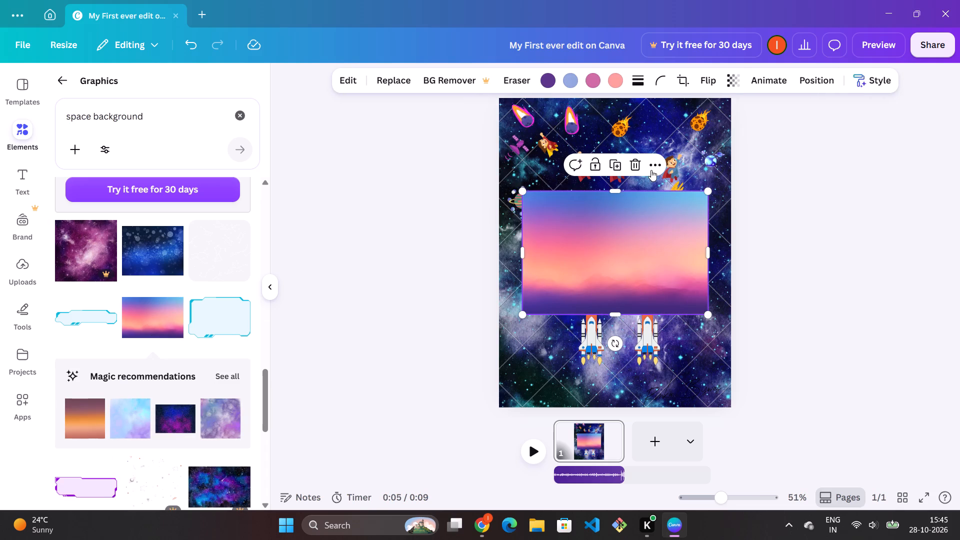
pyautogui.click(653, 166)
pyautogui.scroll(-2, 673, 428)
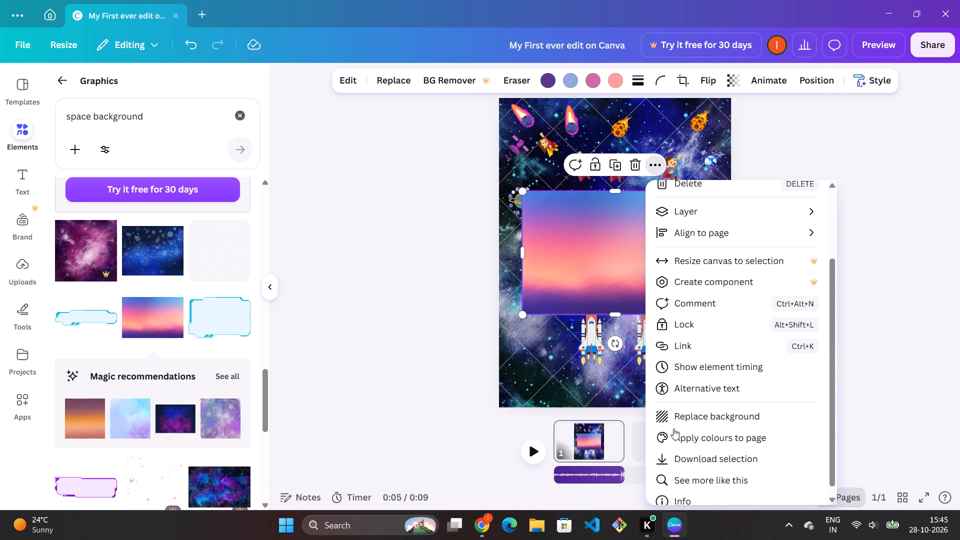
pyautogui.scroll(-1, 673, 428)
pyautogui.click(703, 405)
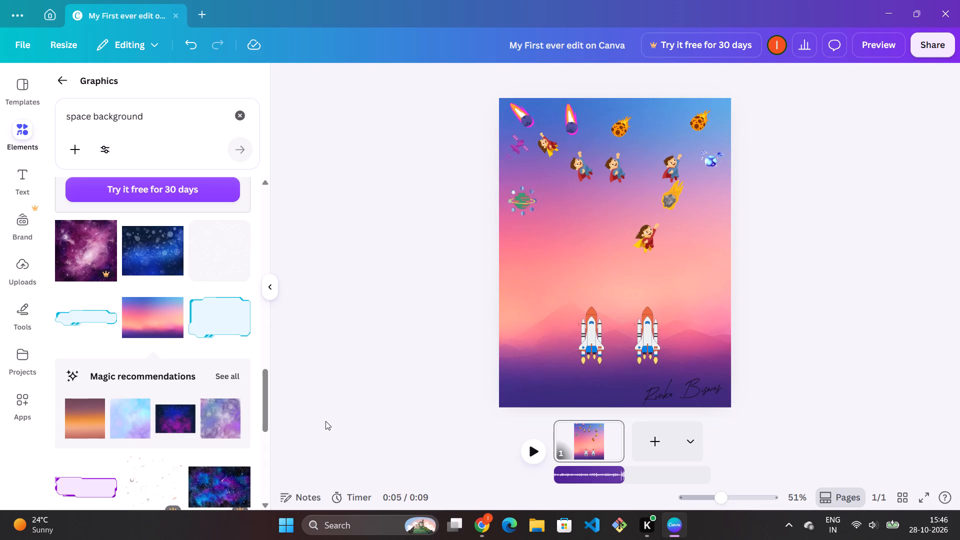
# Look through the space background graphics for another image suited to the page background.
pyautogui.scroll(-6, 179, 411)
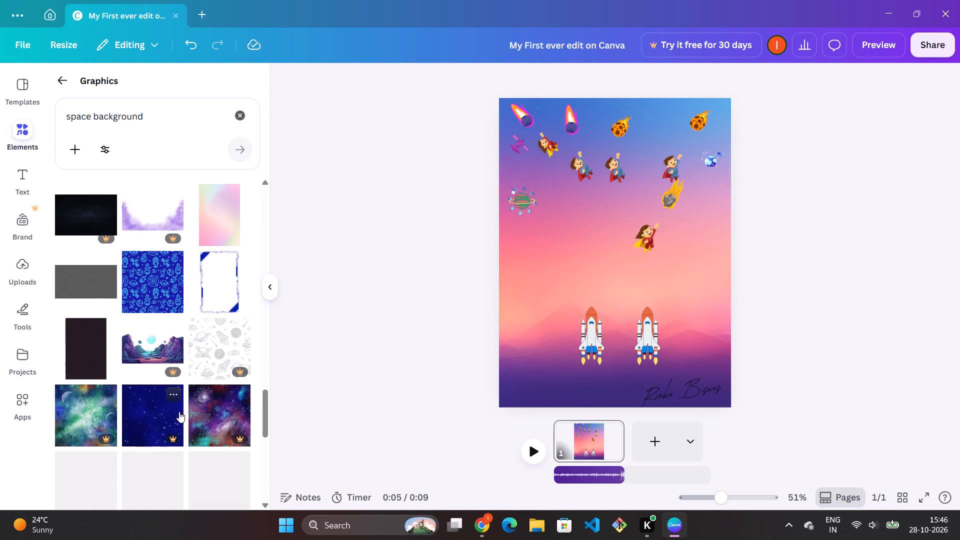
pyautogui.scroll(-3, 179, 411)
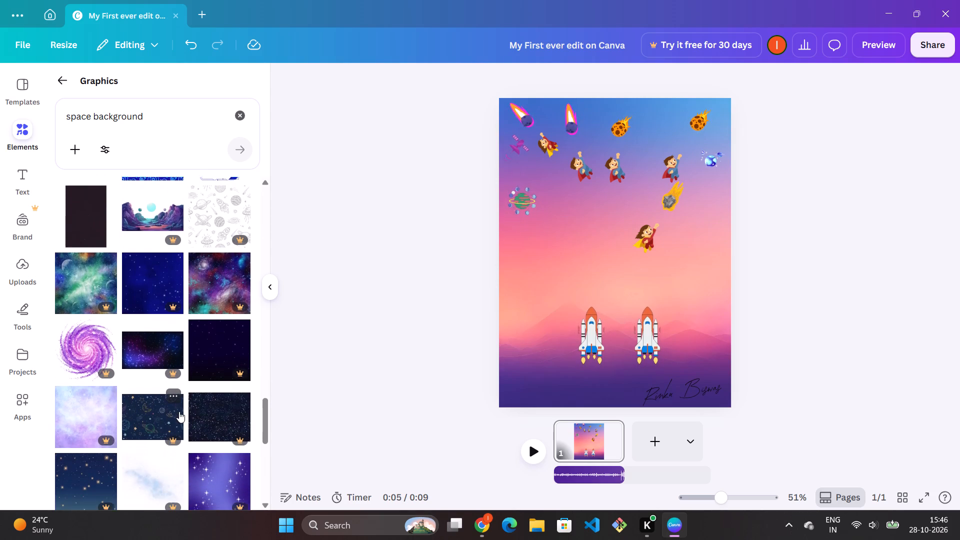
pyautogui.scroll(-2, 179, 411)
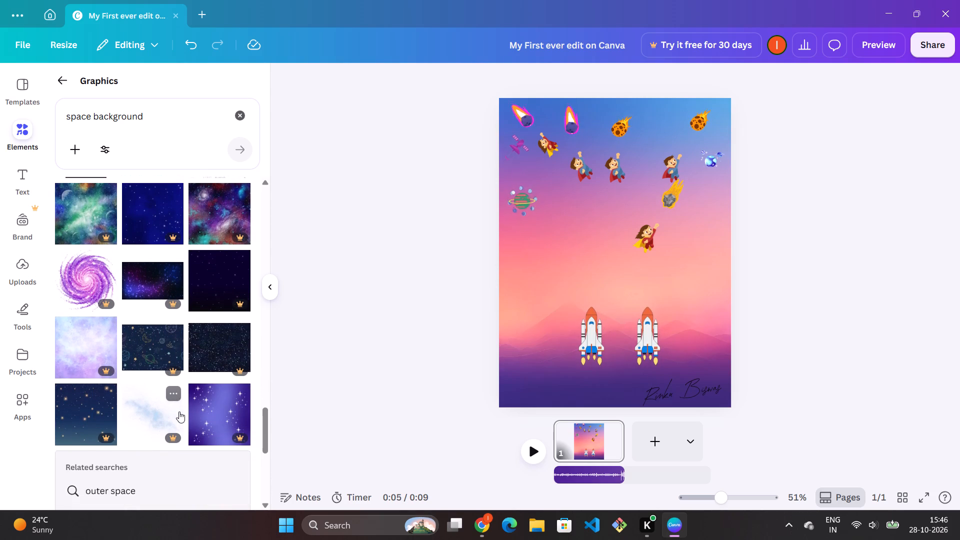
pyautogui.scroll(-3, 179, 411)
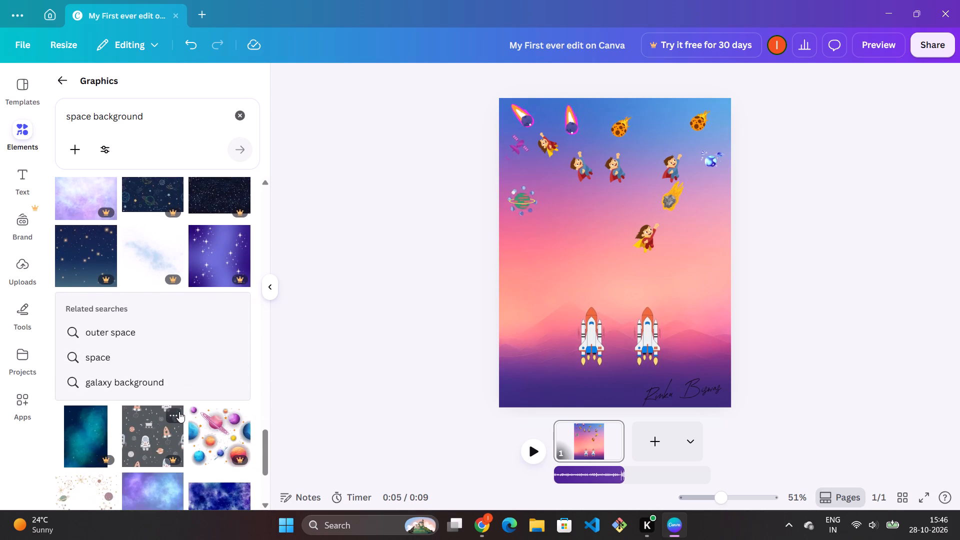
pyautogui.scroll(-5, 179, 411)
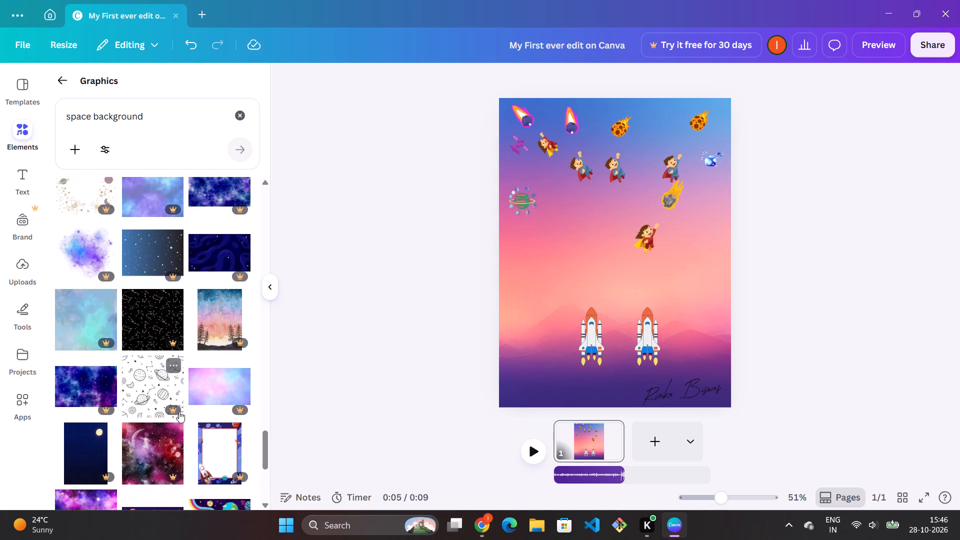
pyautogui.scroll(-5, 179, 411)
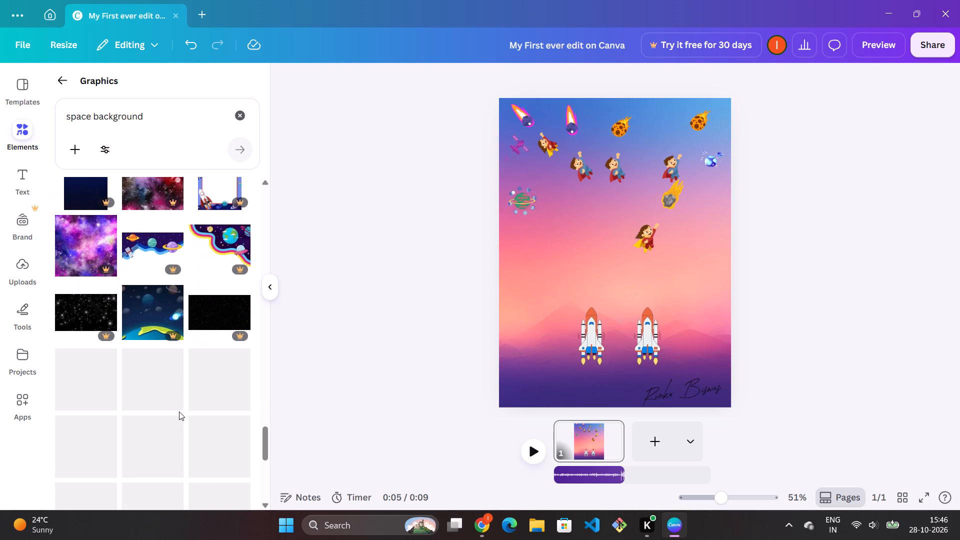
pyautogui.scroll(-2, 179, 411)
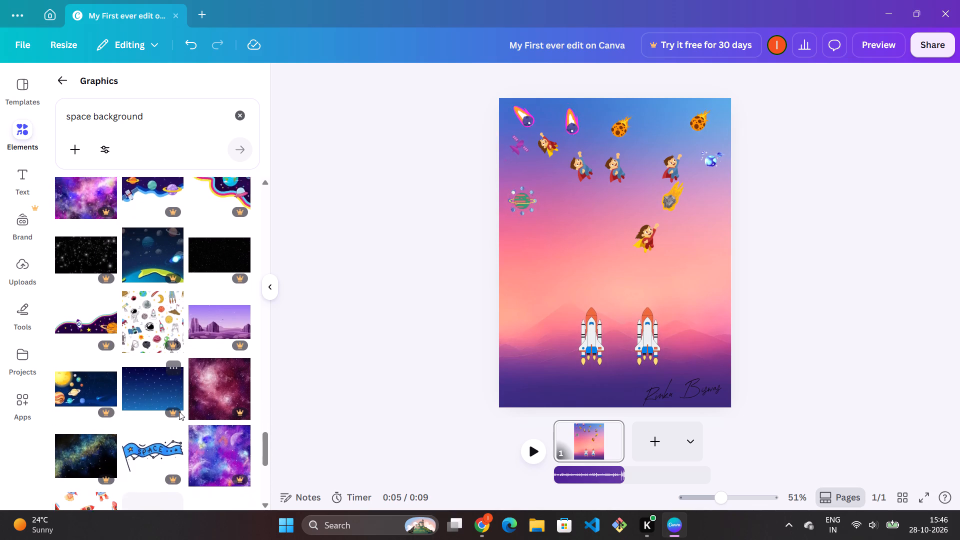
pyautogui.scroll(-5, 179, 411)
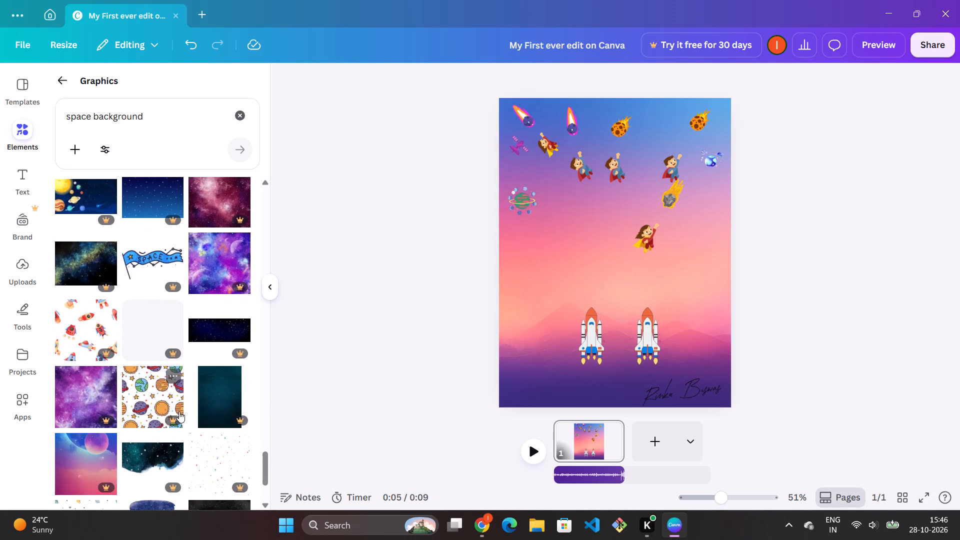
pyautogui.scroll(-2, 179, 411)
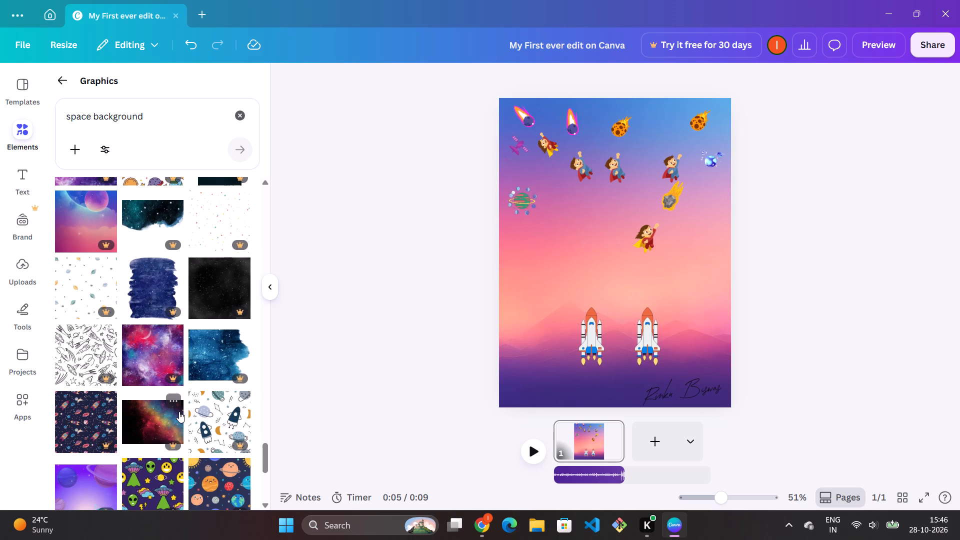
pyautogui.scroll(-4, 179, 411)
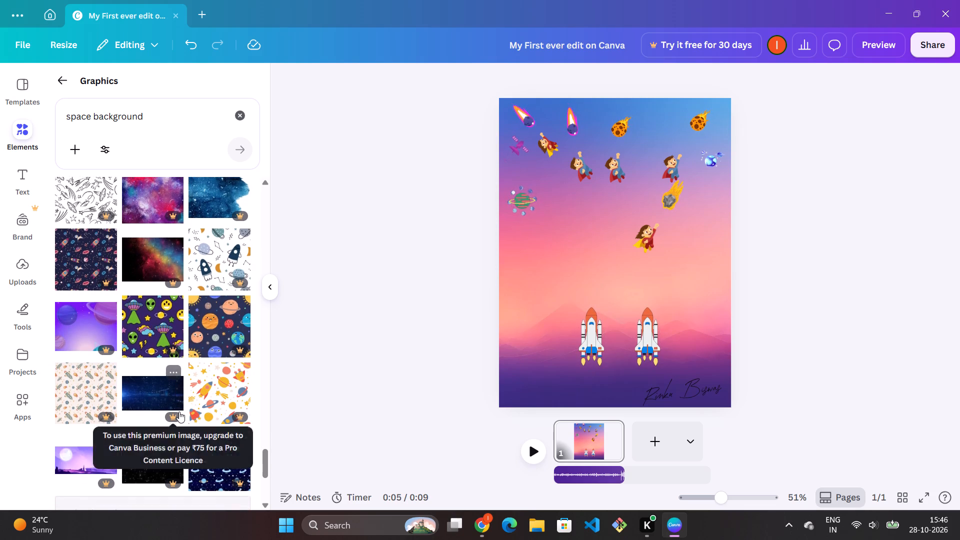
pyautogui.scroll(-5, 179, 411)
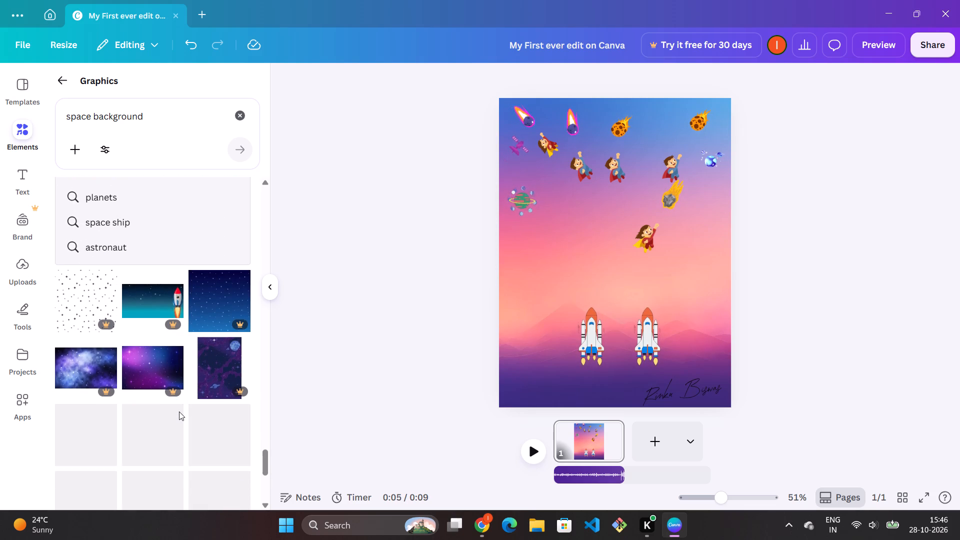
pyautogui.scroll(-4, 179, 411)
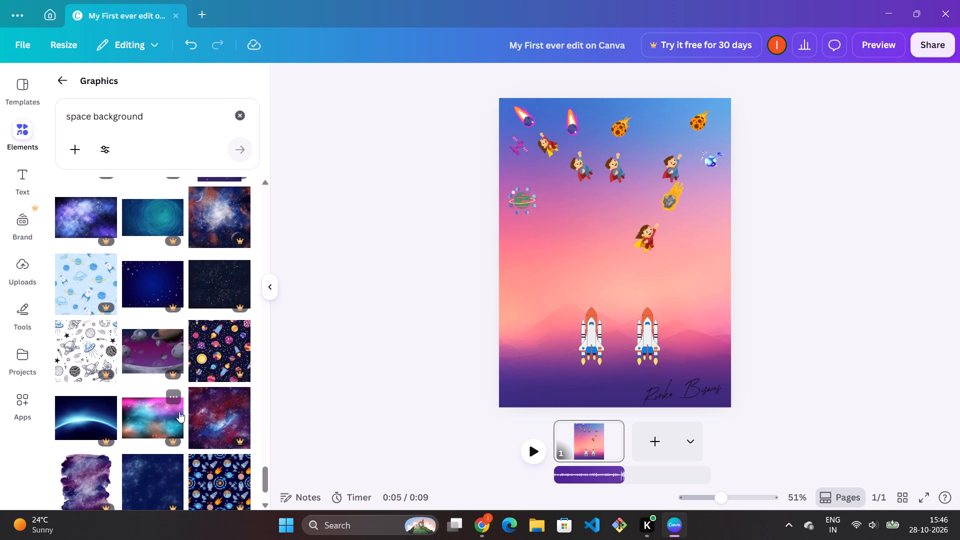
pyautogui.scroll(-10, 179, 411)
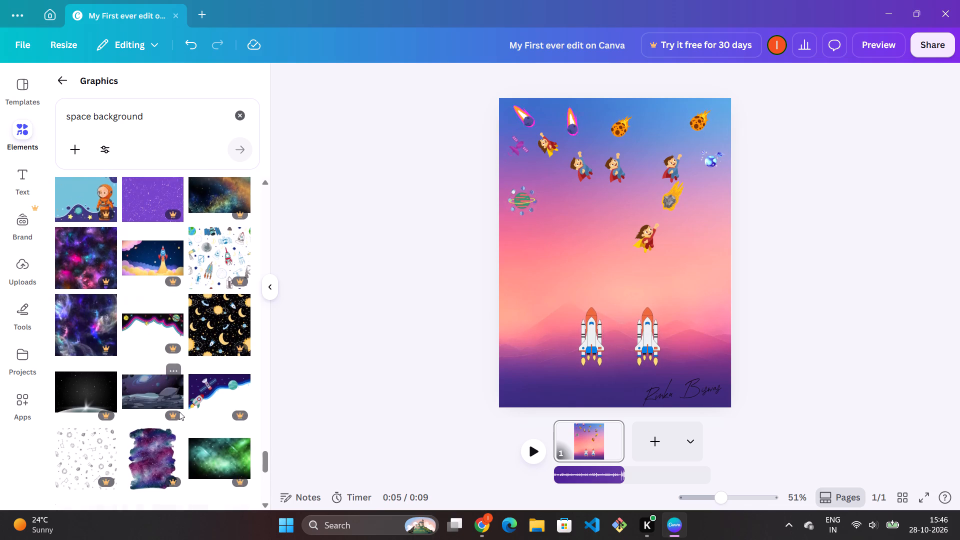
pyautogui.scroll(-2, 179, 411)
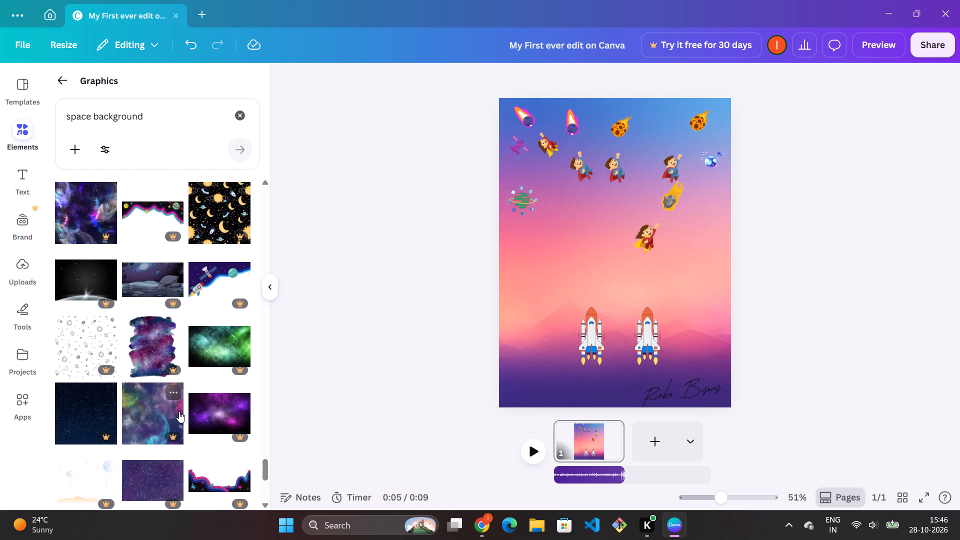
pyautogui.scroll(-3, 179, 411)
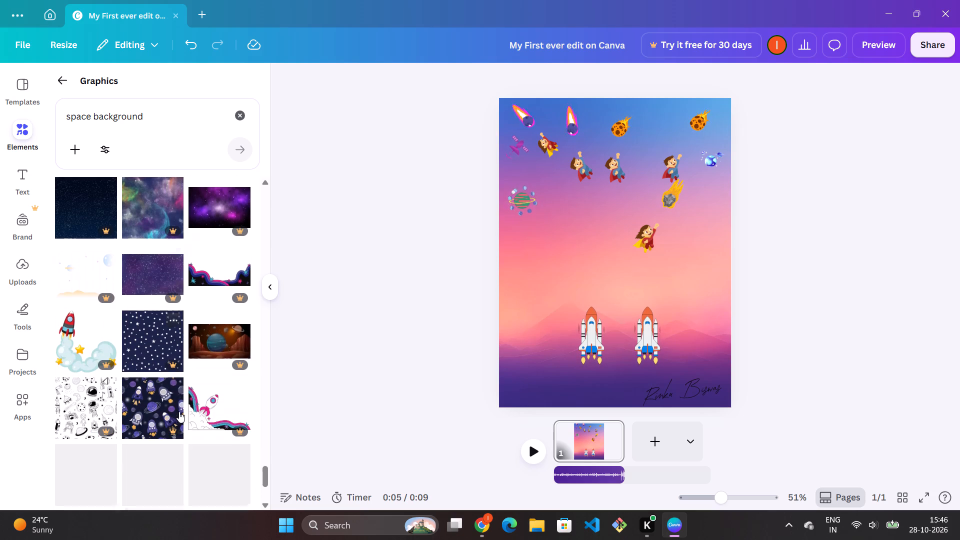
pyautogui.scroll(-3, 179, 411)
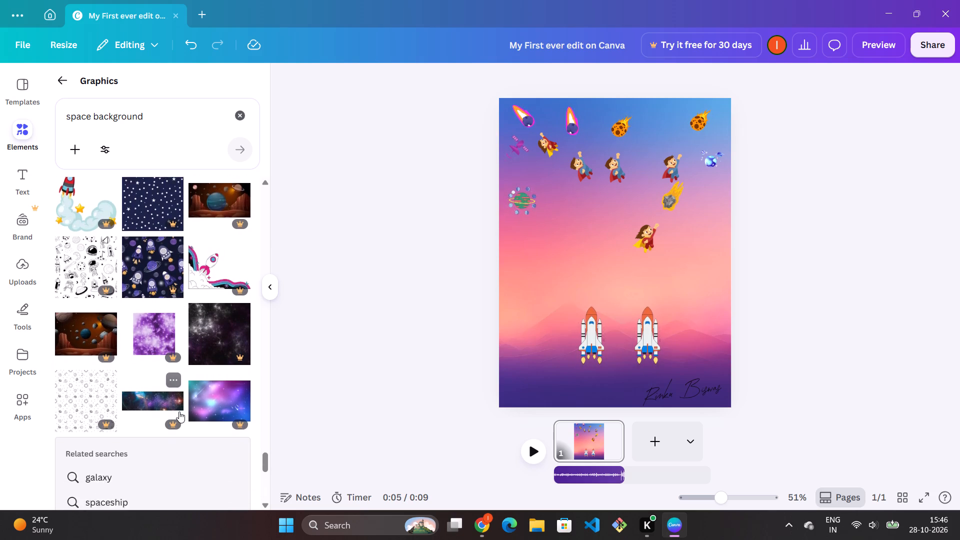
pyautogui.scroll(-4, 179, 411)
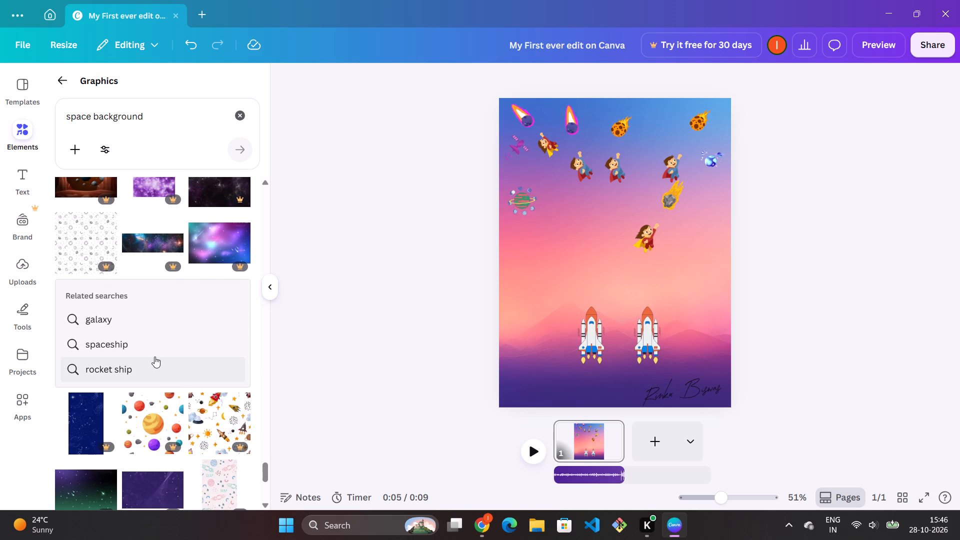
# Run the related graphics search for galaxy and add the dark-blue starry sky image with the ragged cloud edge to the page.
pyautogui.click(129, 318)
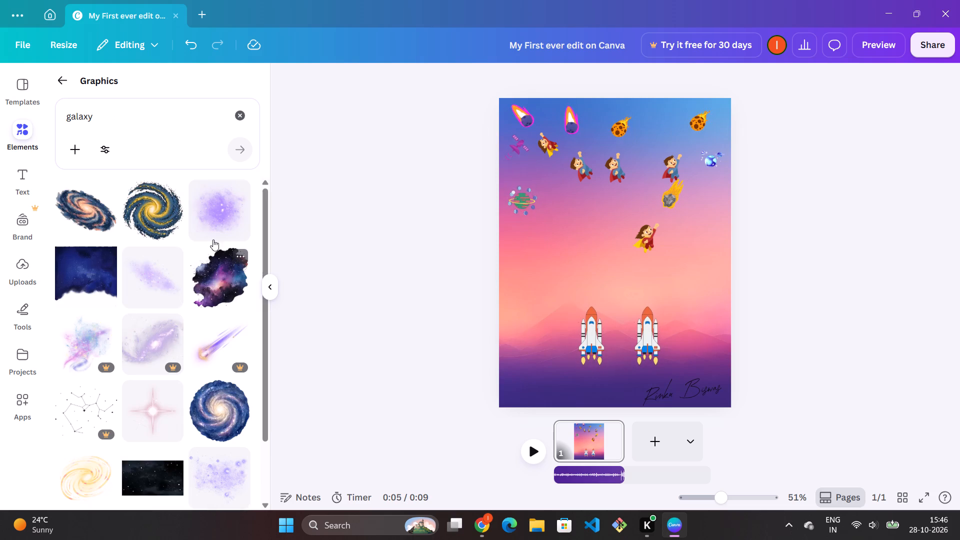
pyautogui.scroll(-1, 100, 286)
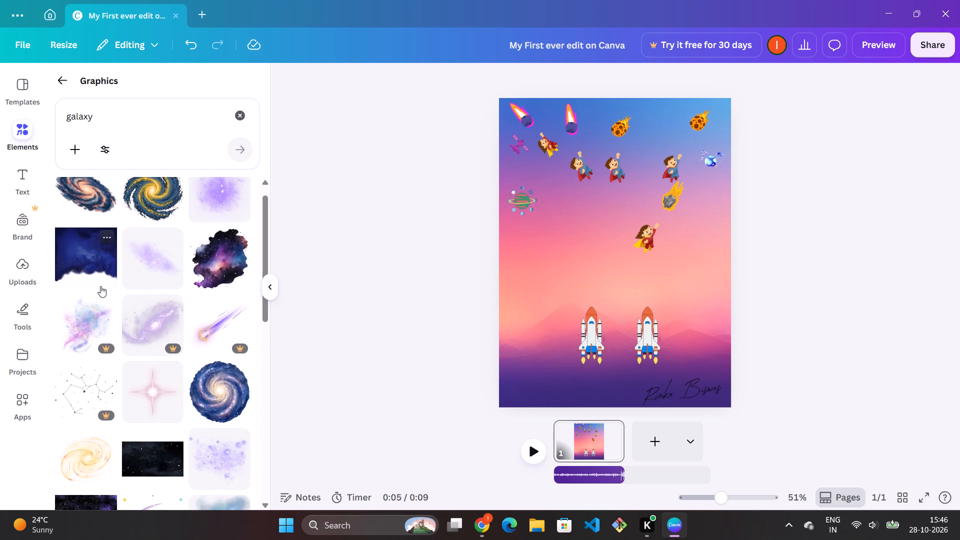
pyautogui.click(94, 288)
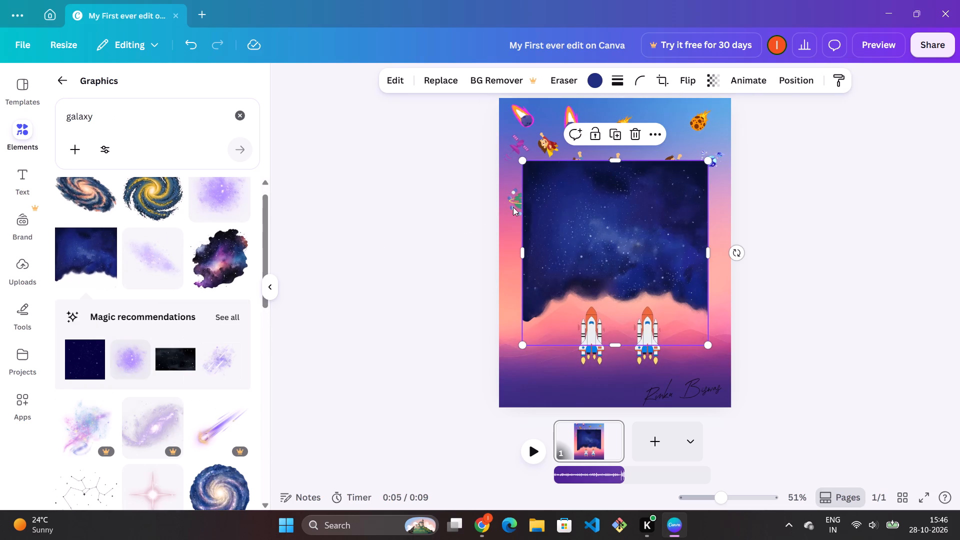
# Apply the starry sky image's colours to the page.
pyautogui.rightClick(630, 197)
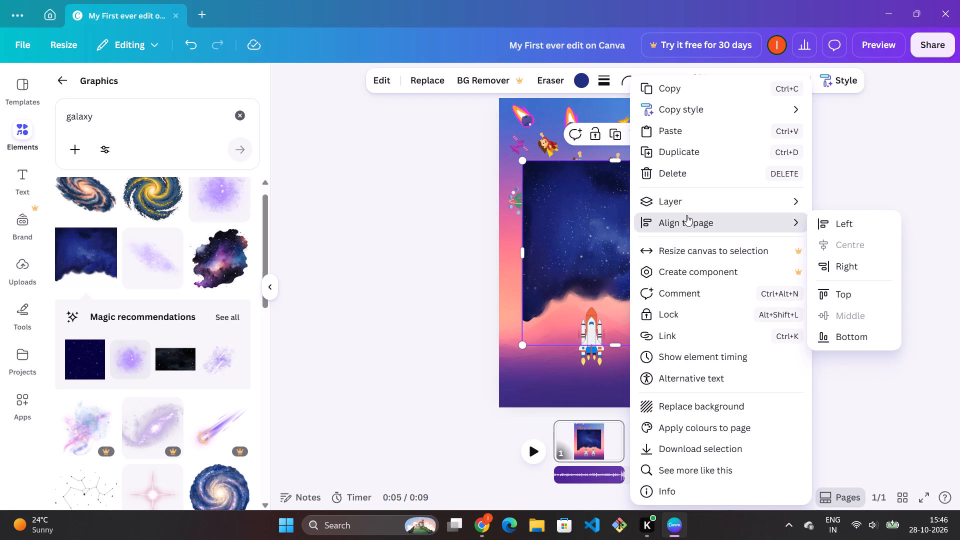
pyautogui.click(673, 429)
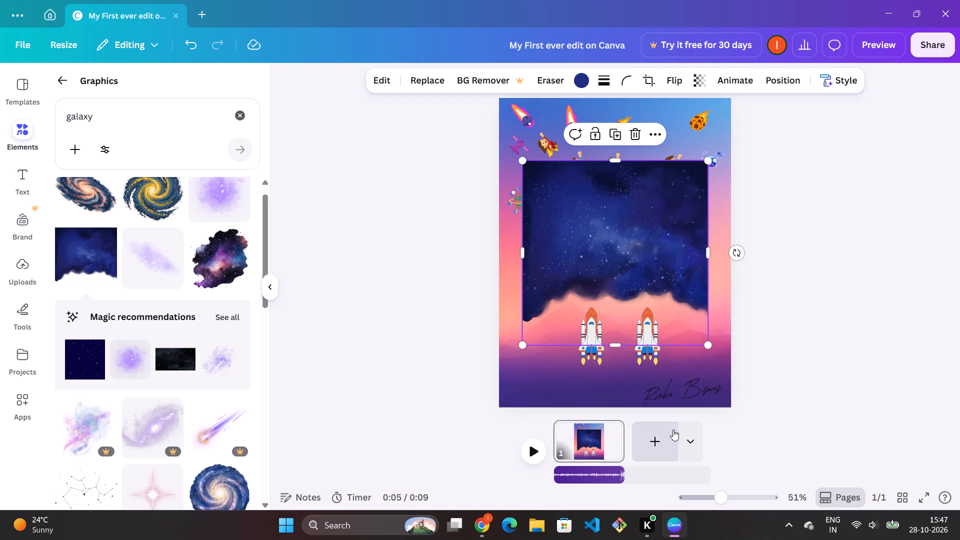
# Place the starry sky image at the page's top, stretch it to the full page width, about 735, and crop its lower edge.
pyautogui.moveTo(645, 324); pyautogui.dragTo(623, 264)
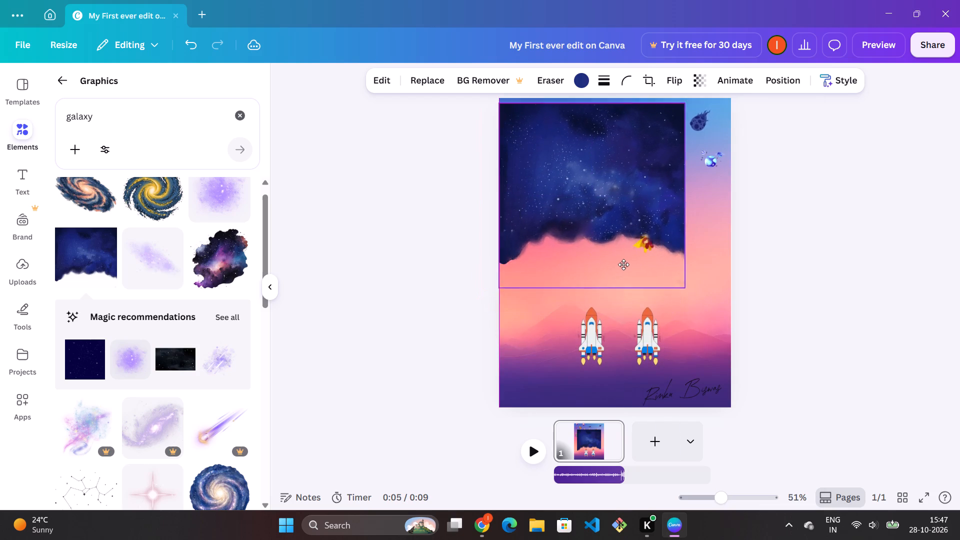
pyautogui.moveTo(623, 264); pyautogui.dragTo(635, 262)
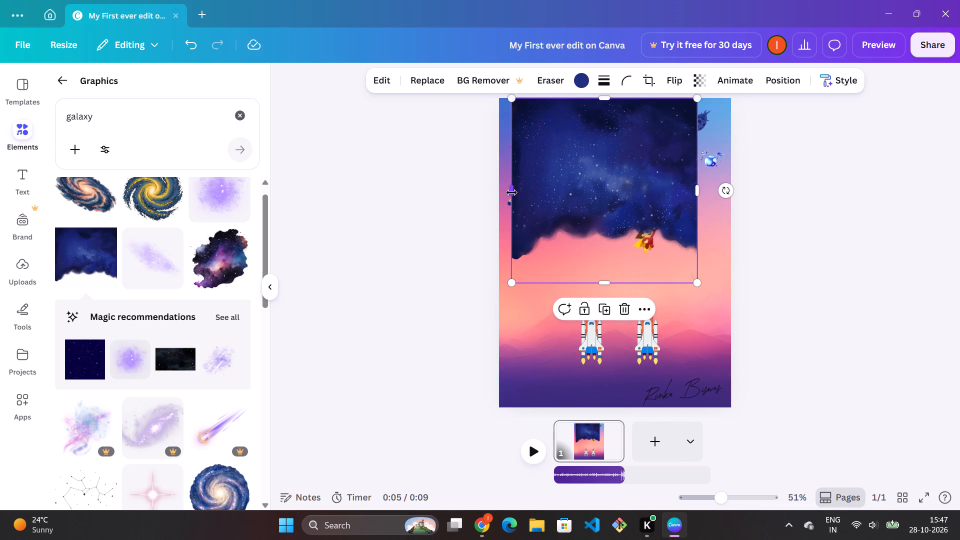
pyautogui.moveTo(511, 192); pyautogui.dragTo(498, 193)
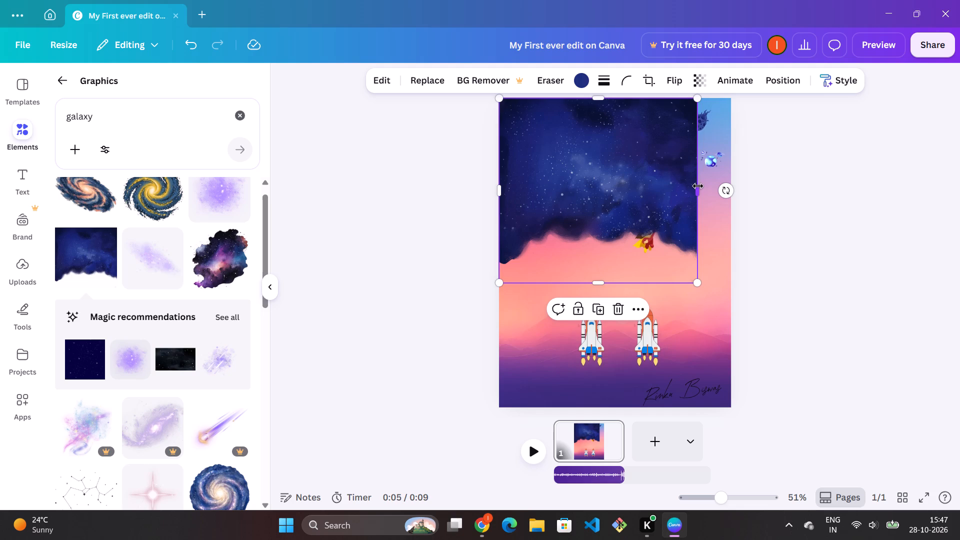
pyautogui.moveTo(698, 187); pyautogui.dragTo(745, 166)
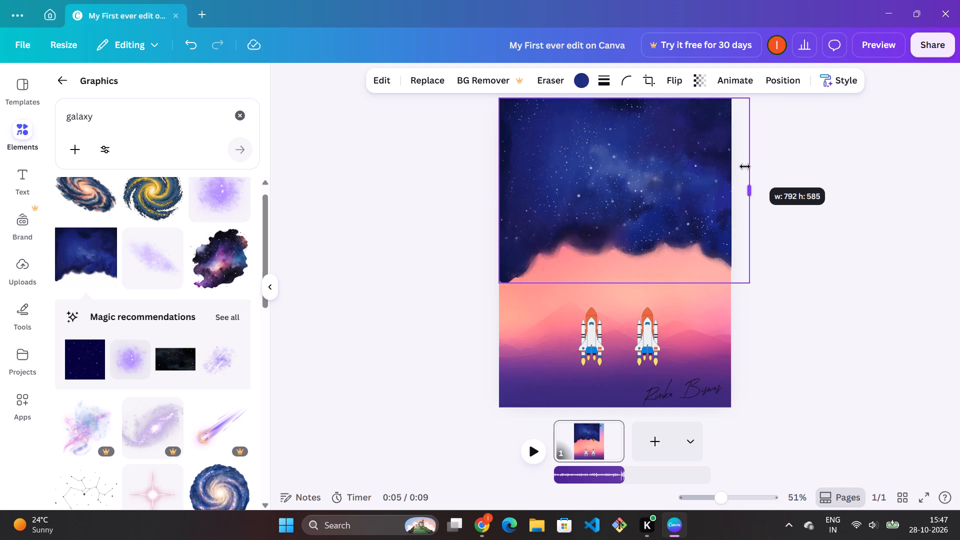
pyautogui.moveTo(745, 166); pyautogui.dragTo(733, 173)
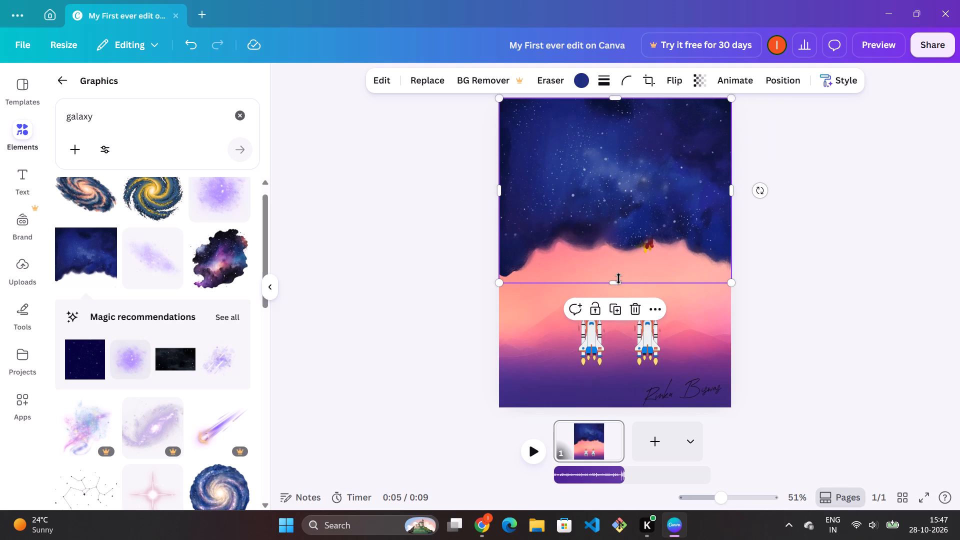
pyautogui.moveTo(615, 281); pyautogui.dragTo(614, 243)
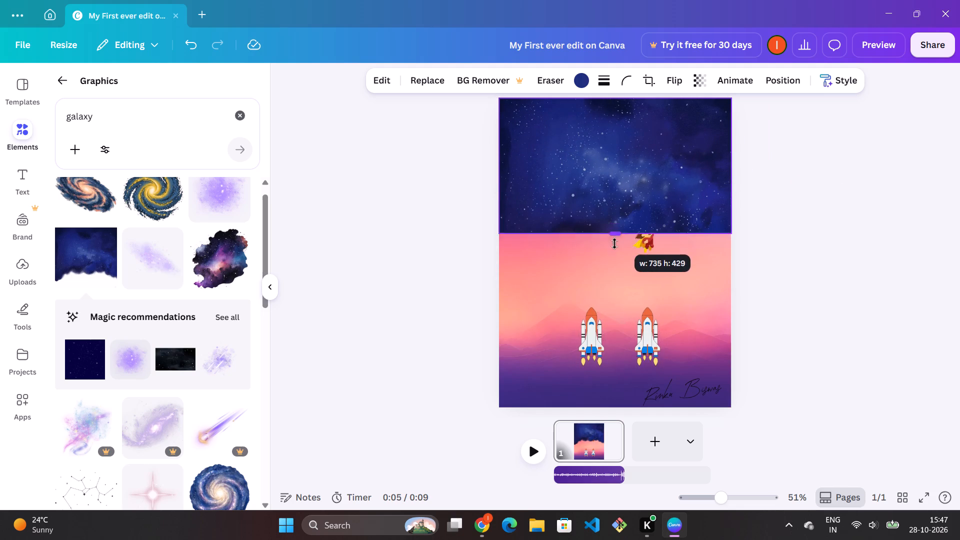
pyautogui.moveTo(614, 243); pyautogui.dragTo(612, 261)
# Shift the starry sky image upward past the page's top edge and extend its right side toward the page edge.
pyautogui.moveTo(625, 187); pyautogui.dragTo(622, 163)
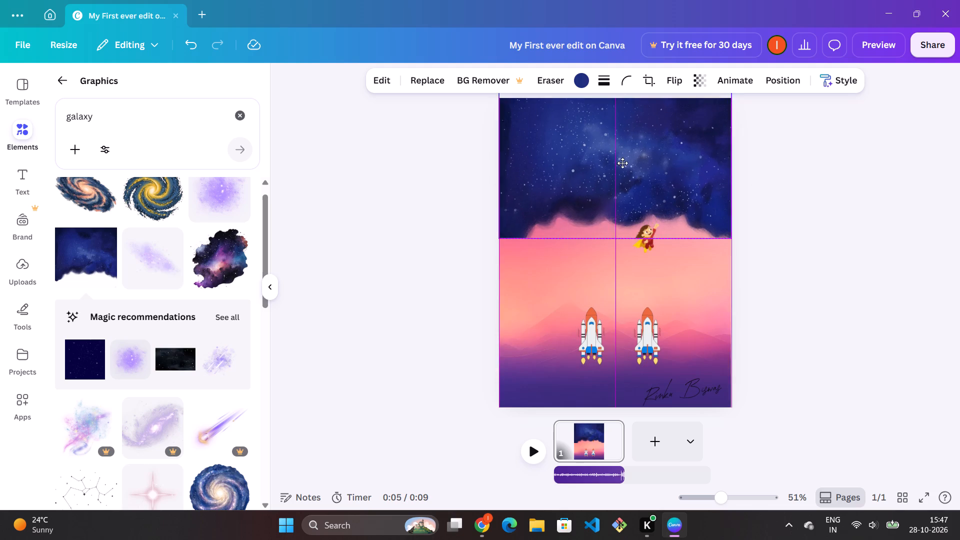
pyautogui.moveTo(622, 163); pyautogui.dragTo(621, 167)
pyautogui.rightClick(649, 171)
pyautogui.click(633, 187)
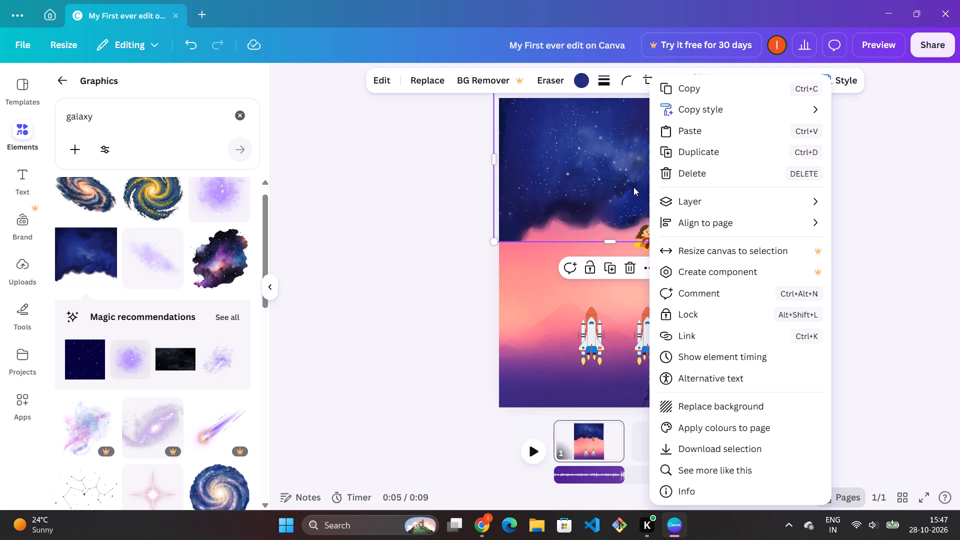
pyautogui.moveTo(724, 161); pyautogui.dragTo(727, 161)
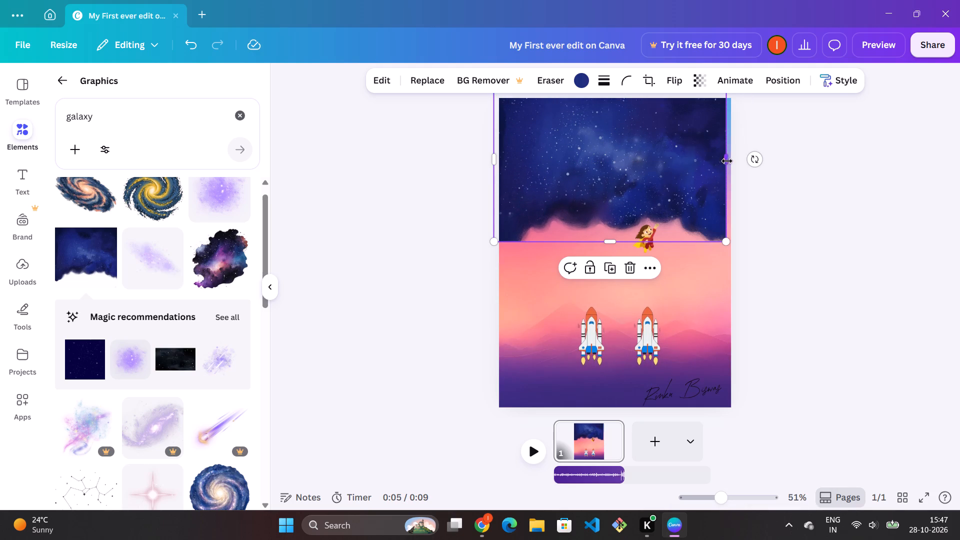
pyautogui.moveTo(727, 161); pyautogui.dragTo(729, 161)
# Show the element timing for the starry sky image.
pyautogui.rightClick(660, 173)
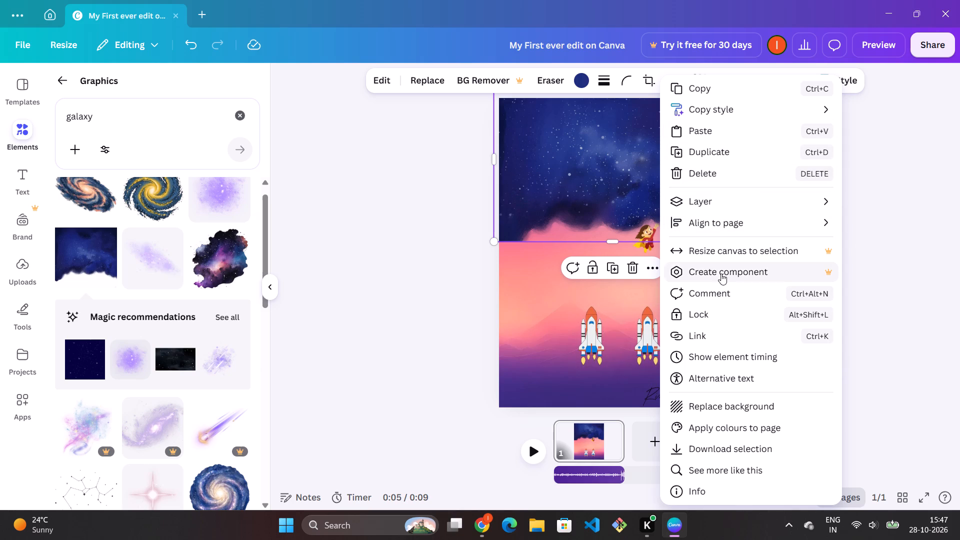
pyautogui.scroll(-1, 721, 273)
pyautogui.click(728, 353)
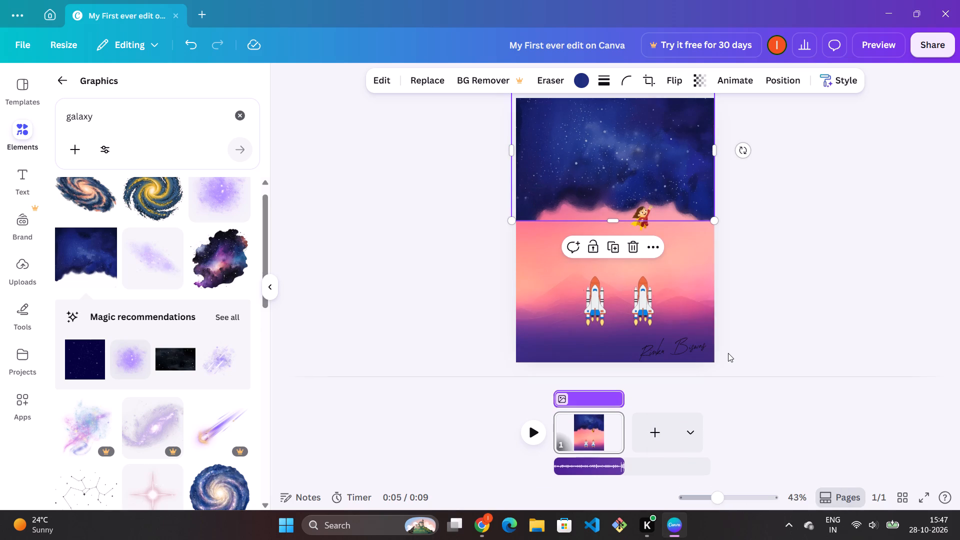
pyautogui.click(682, 277)
# Replace the page background with the starry sky image.
pyautogui.rightClick(641, 163)
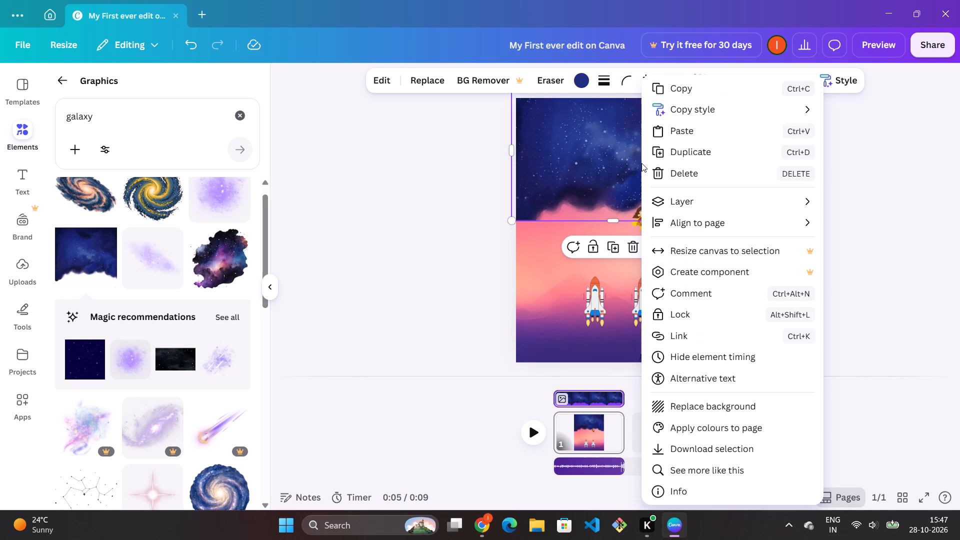
pyautogui.scroll(-1, 717, 385)
pyautogui.click(717, 404)
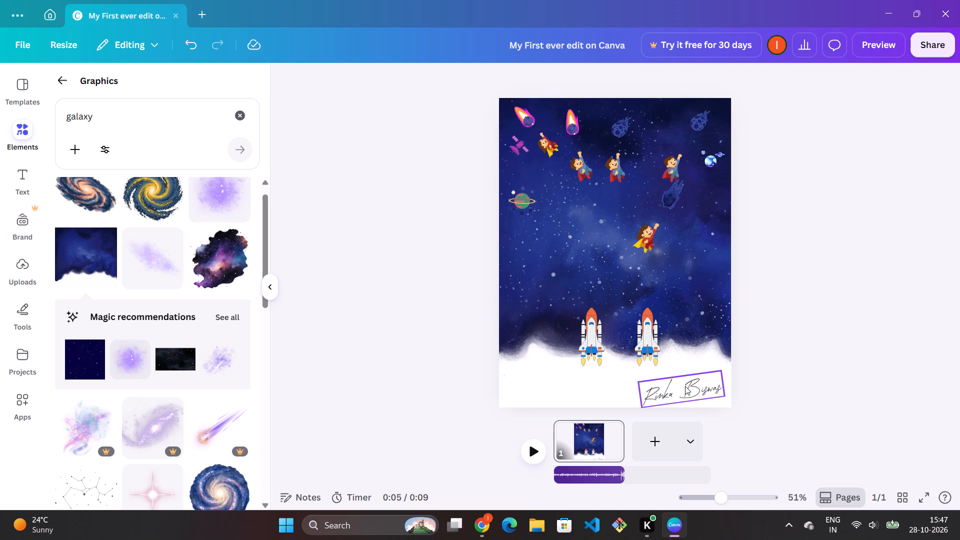
# Delete the handwritten signature graphic from the page's lower-right corner.
pyautogui.rightClick(685, 386)
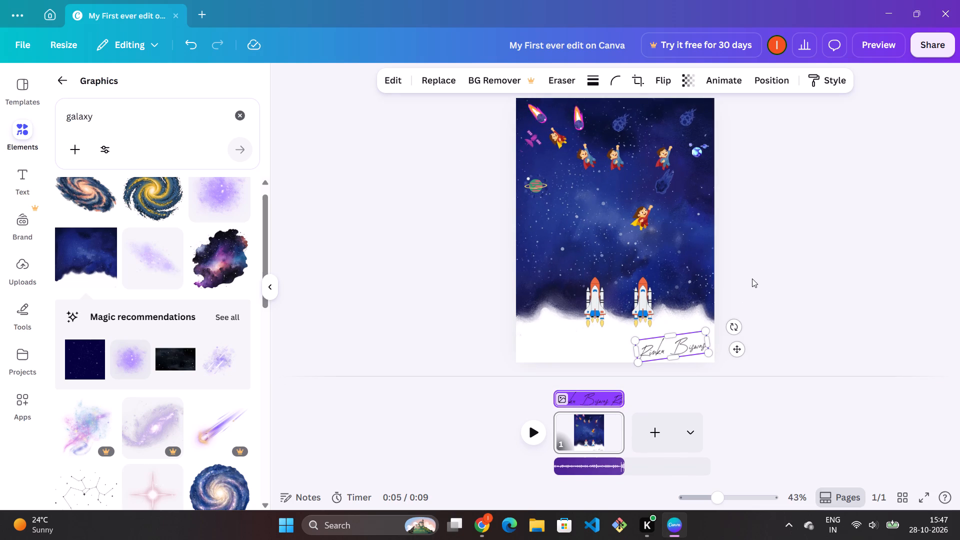
pyautogui.click(752, 278)
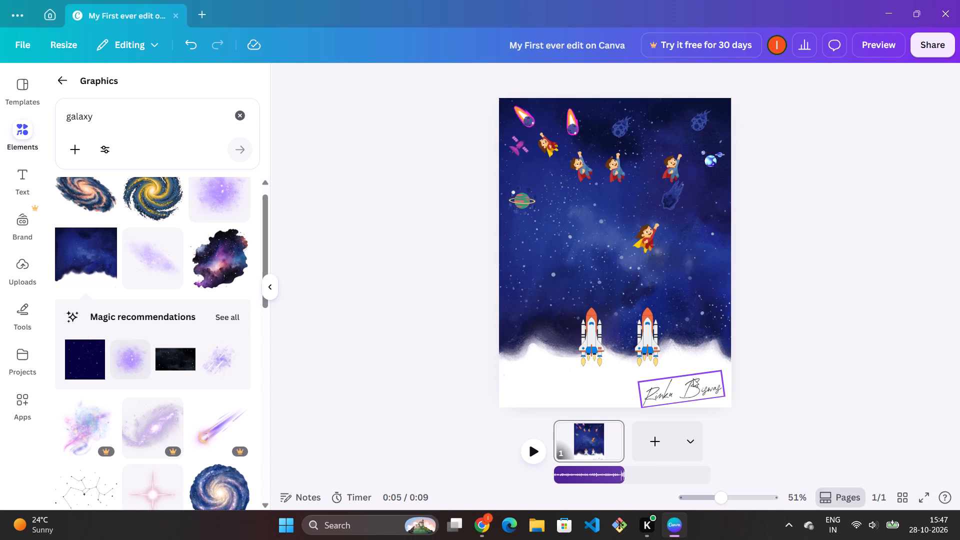
pyautogui.click(690, 384)
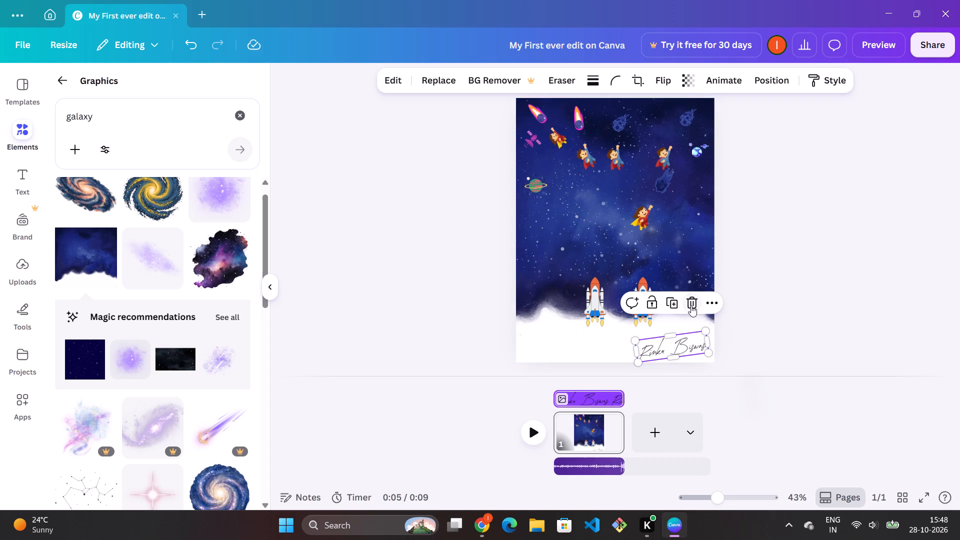
pyautogui.click(691, 304)
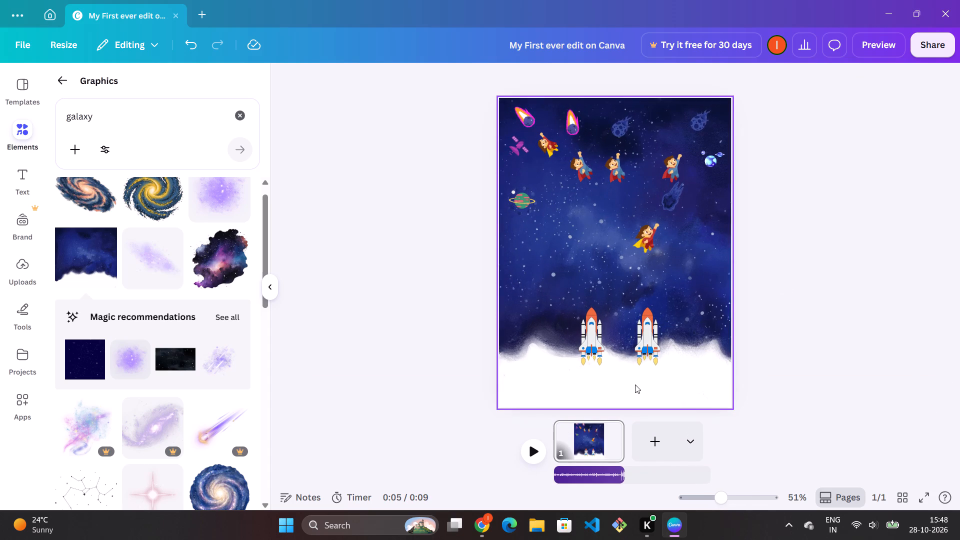
# Search the graphics for "earth curvature".
pyautogui.scroll(2, 212, 373)
pyautogui.click(239, 118)
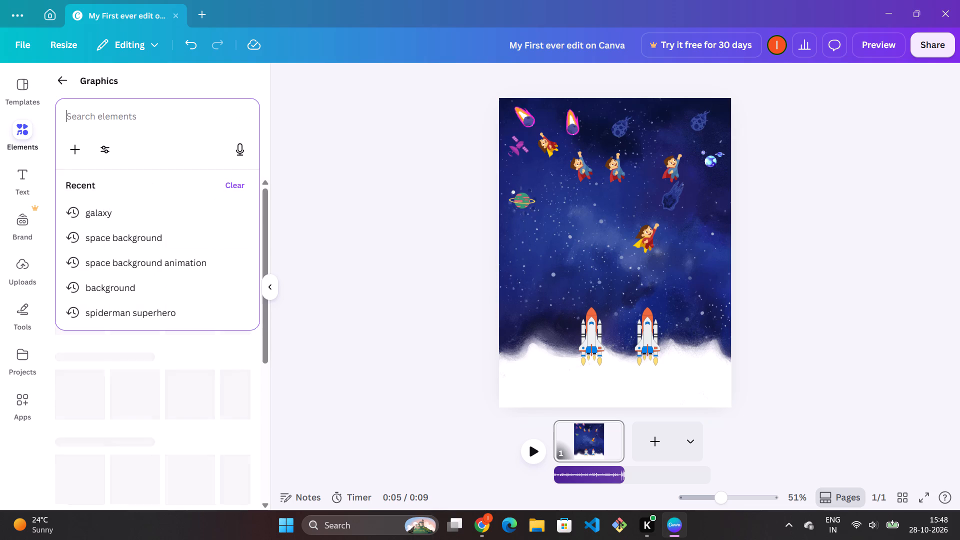
pyautogui.write('earch')
pyautogui.press('BackSpace')
pyautogui.press('BackSpace')
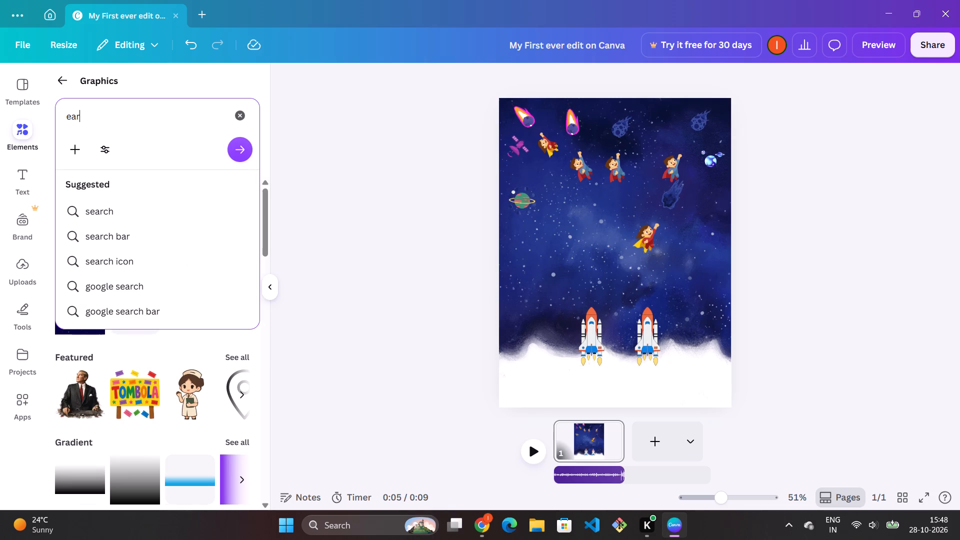
pyautogui.write('th')
pyautogui.press('space')
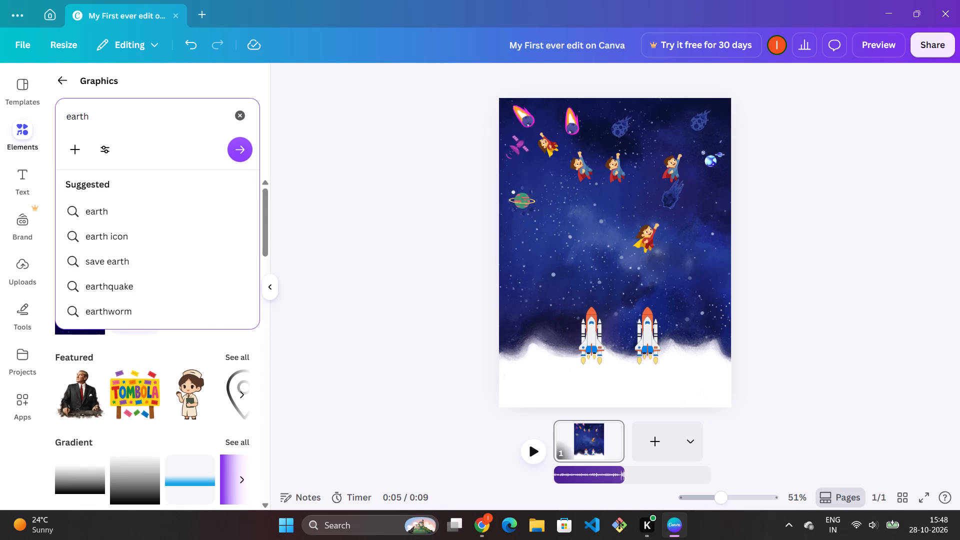
pyautogui.write('curvature')
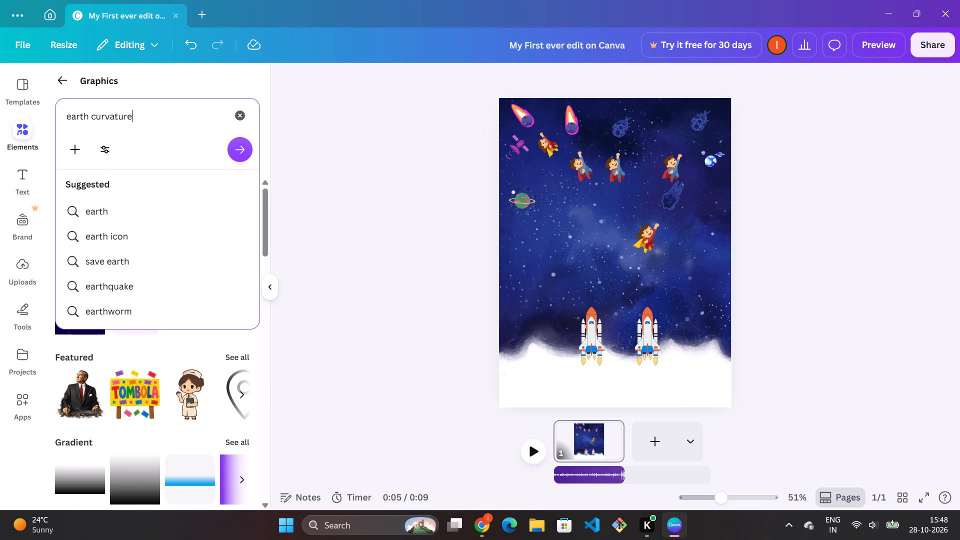
pyautogui.press('Return')
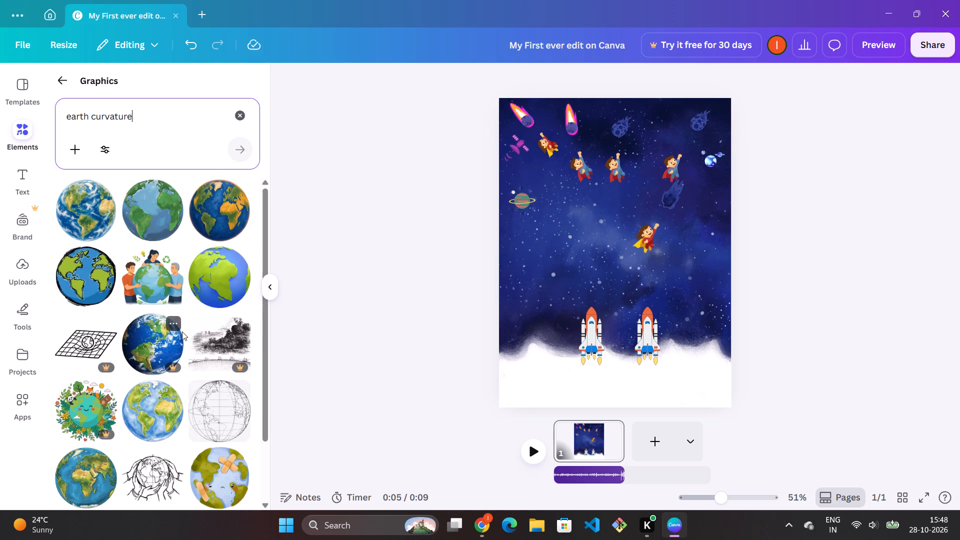
# Look through the "earth curvature" graphics for a curved Earth surface that could cover the page's white lower area.
pyautogui.scroll(-5, 192, 345)
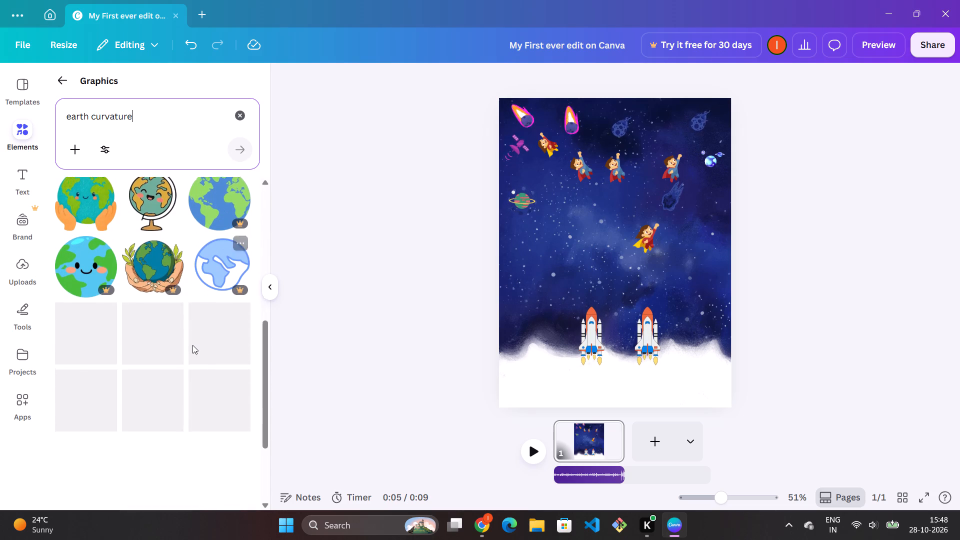
pyautogui.scroll(-3, 192, 345)
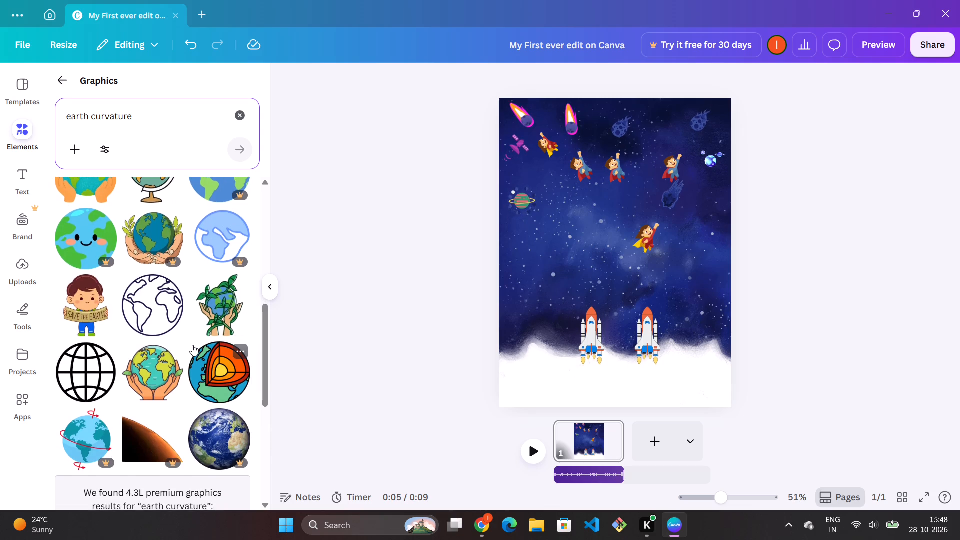
pyautogui.scroll(-6, 192, 345)
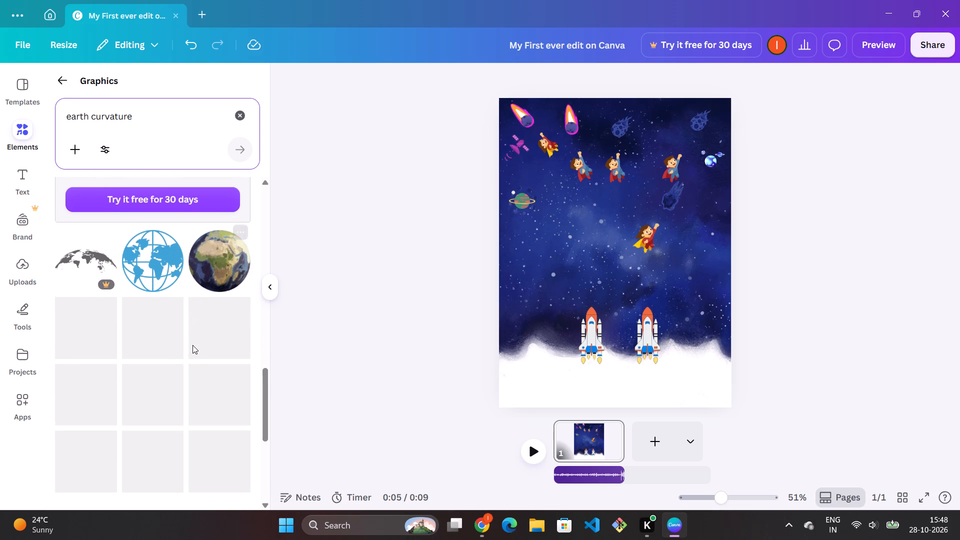
pyautogui.scroll(-2, 192, 345)
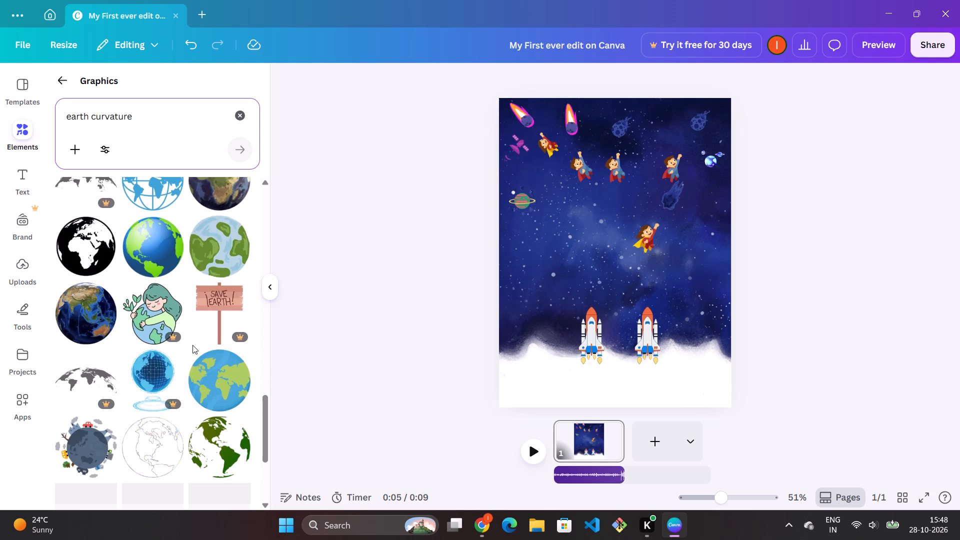
pyautogui.scroll(-2, 192, 345)
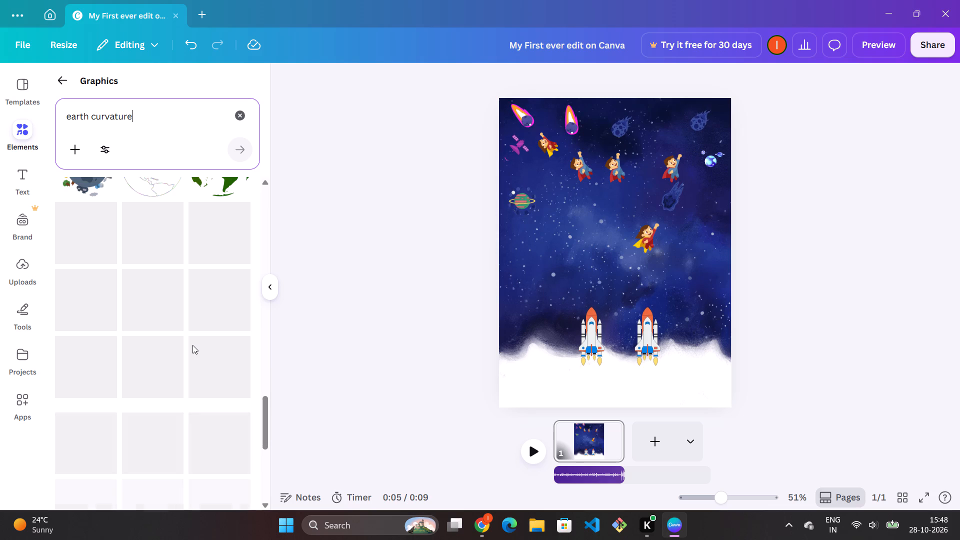
pyautogui.scroll(-5, 192, 345)
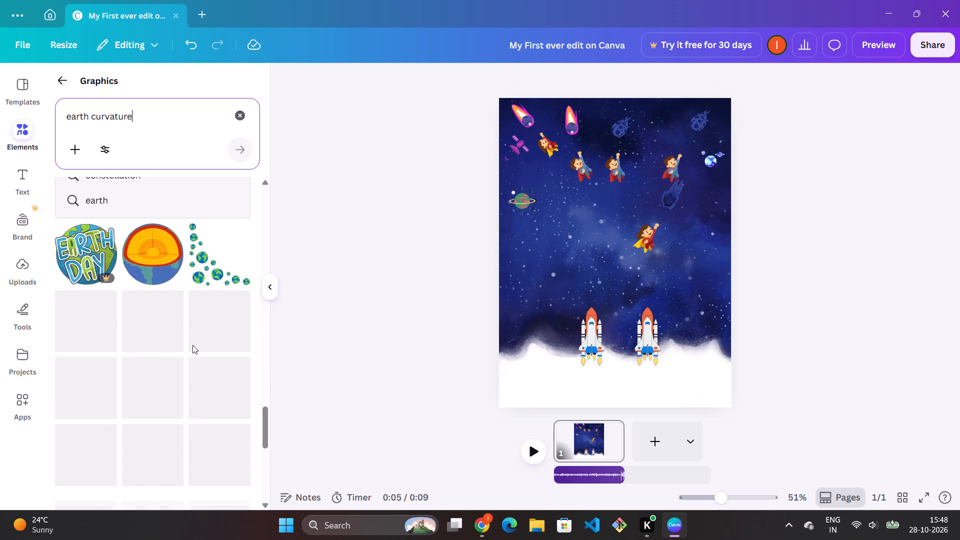
pyautogui.scroll(-2, 192, 345)
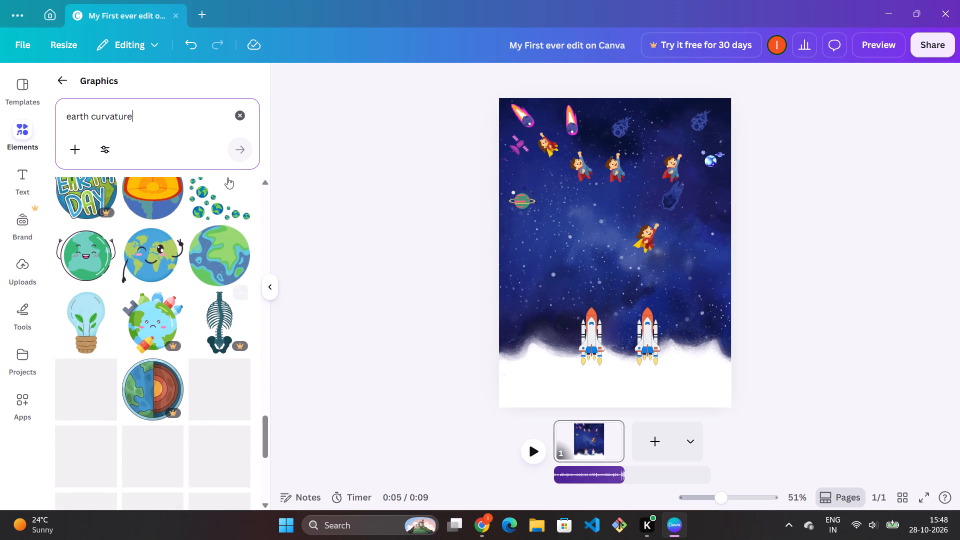
# Search the graphics for the suggested term "earth with ozone layer".
pyautogui.click(181, 121)
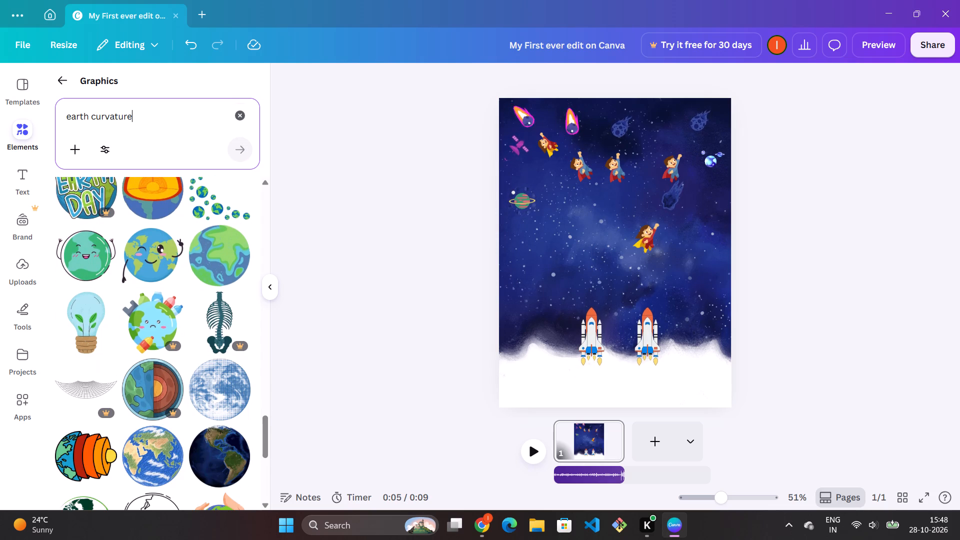
pyautogui.press('BackSpace')
pyautogui.press('BackSpace')
pyautogui.press('BackSpace')
pyautogui.press('BackSpace')
pyautogui.press('BackSpace')
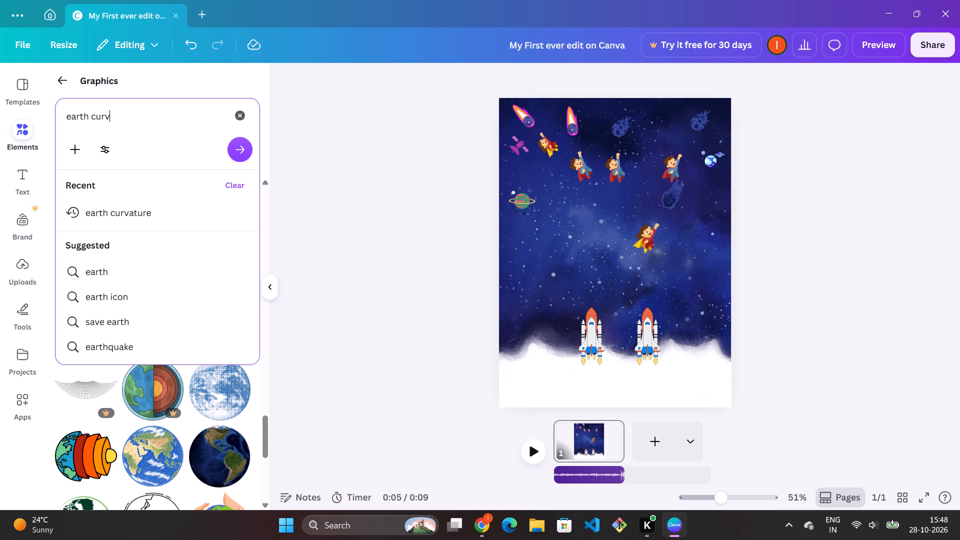
pyautogui.press('BackSpace')
pyautogui.press('BackSpace')
pyautogui.press('BackSpace')
pyautogui.press('BackSpace')
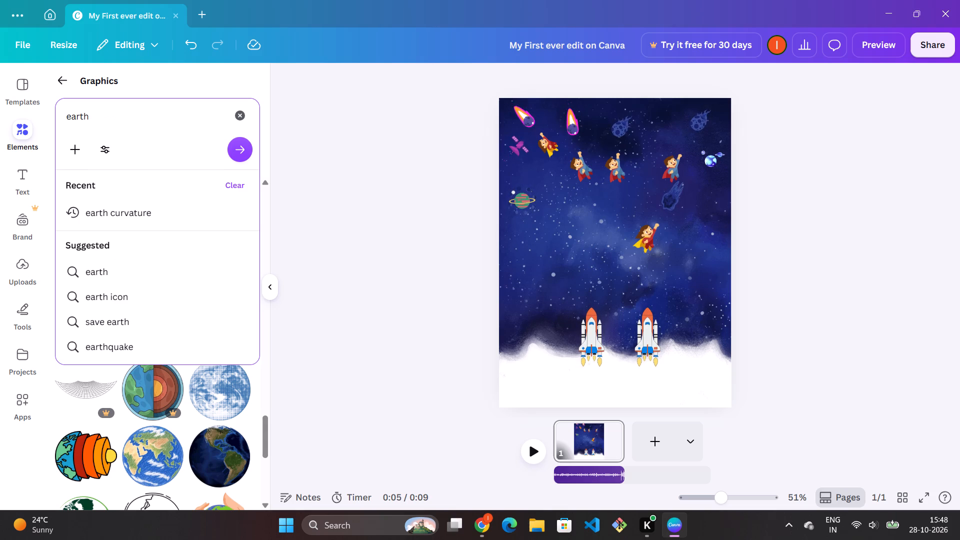
pyautogui.write('ozo')
pyautogui.press('n')
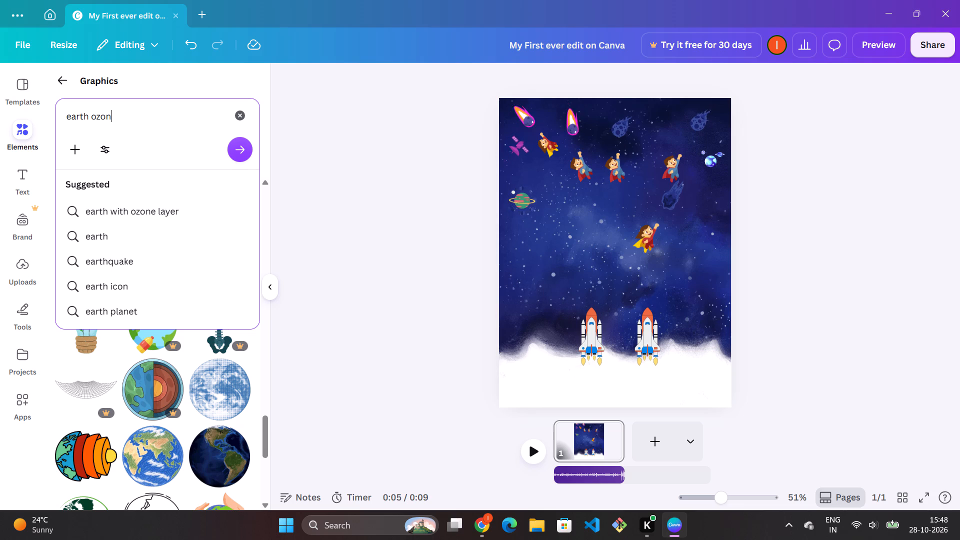
pyautogui.click(156, 211)
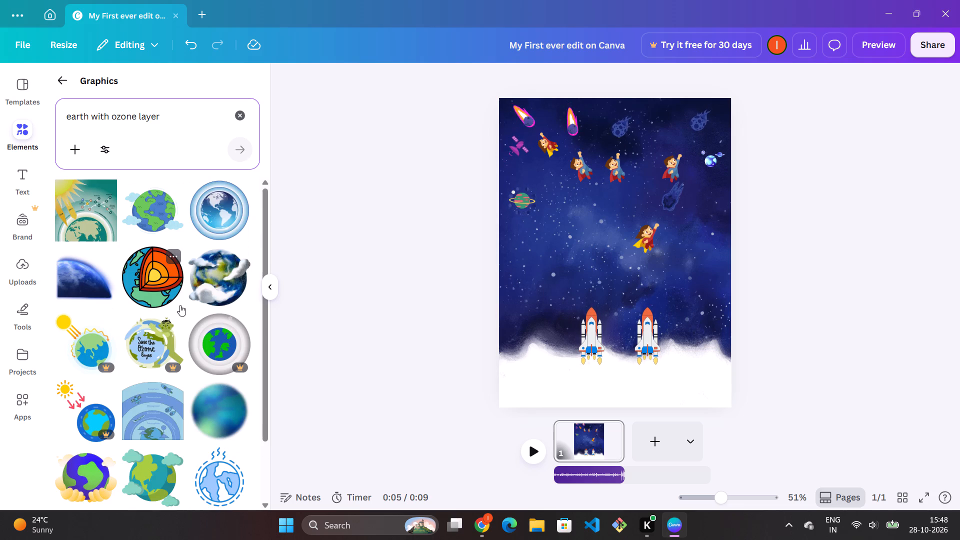
# Look through the "earth with ozone layer" graphics for an Earth image suited to the bottom of the scene.
pyautogui.scroll(-3, 180, 305)
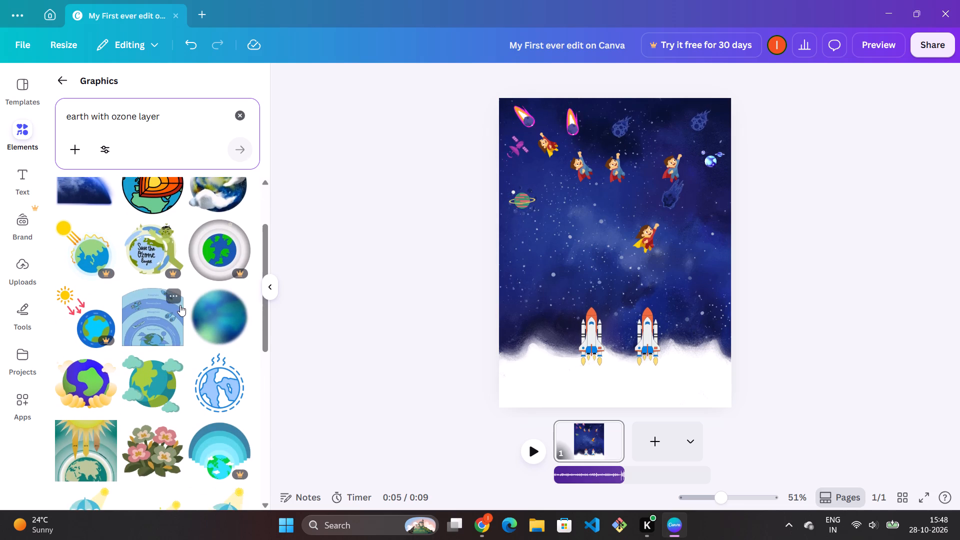
pyautogui.scroll(-9, 180, 305)
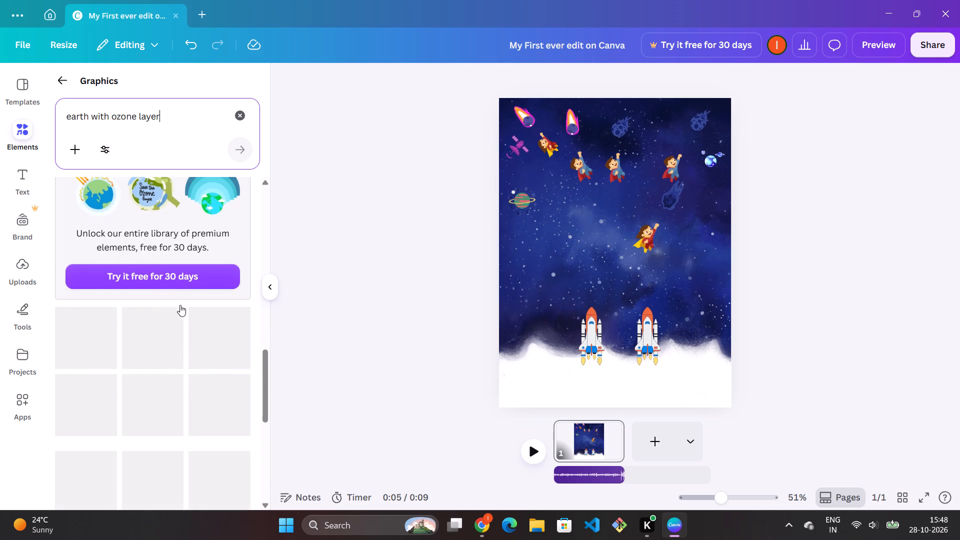
pyautogui.scroll(-3, 184, 348)
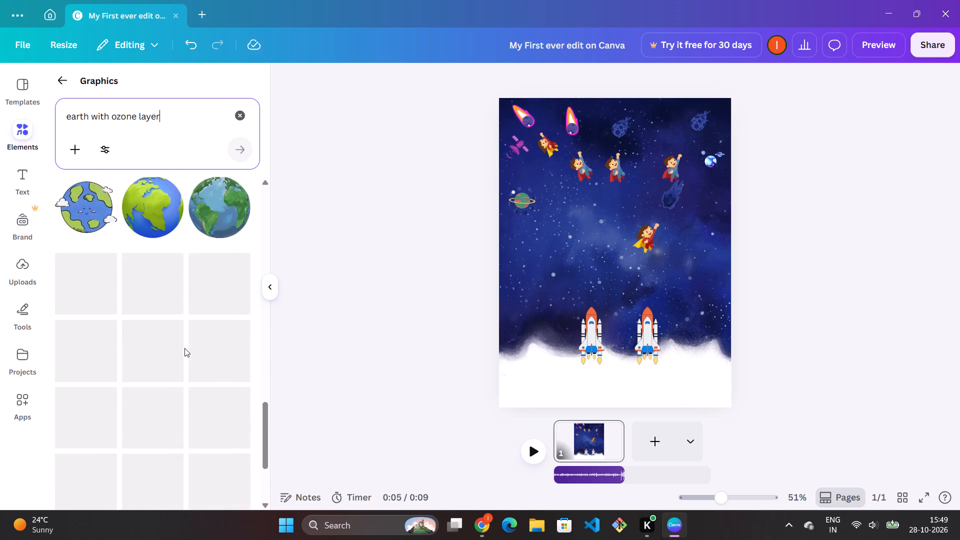
pyautogui.scroll(-1, 194, 331)
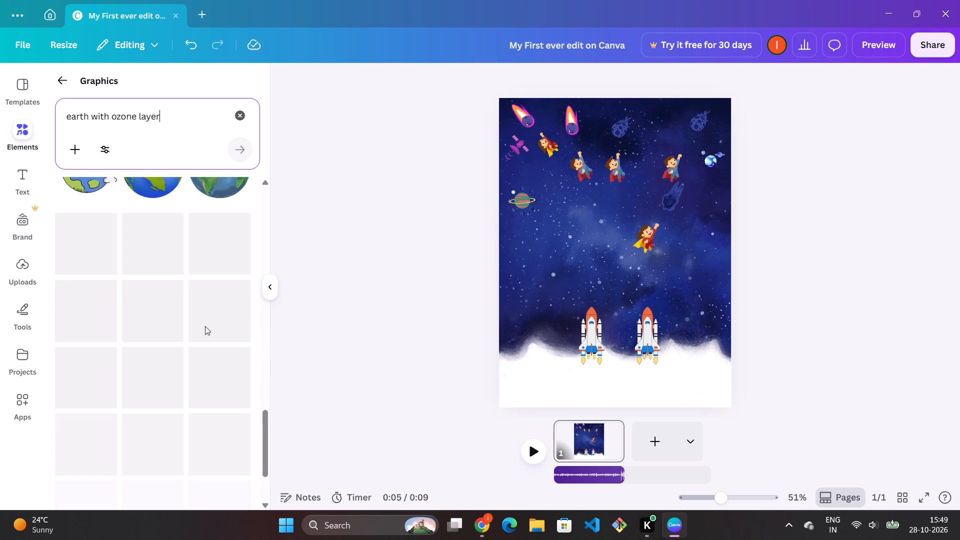
# Search the graphics for "earth from space curvature" and add the dark blue curved Earth horizon image to the page.
pyautogui.click(239, 111)
pyautogui.write('ear')
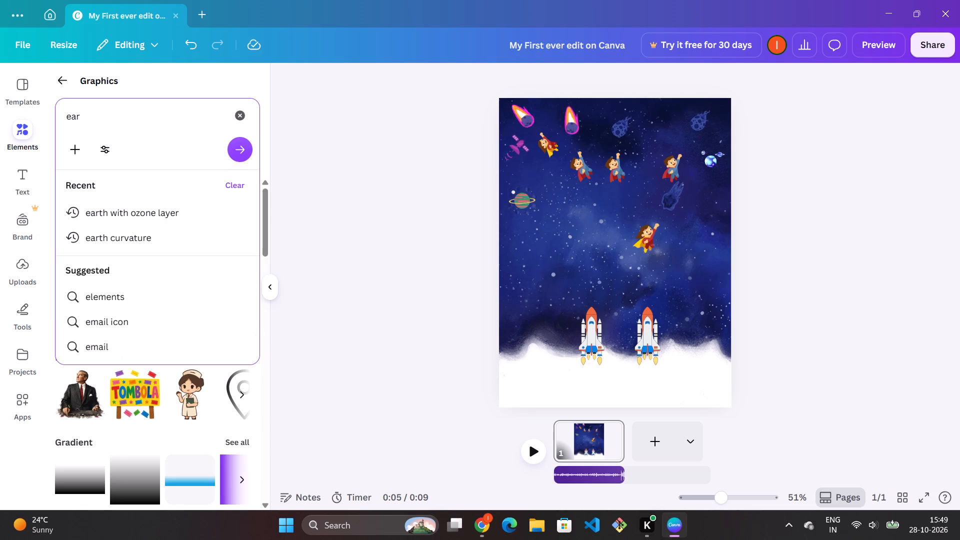
pyautogui.write('th from space curvaa')
pyautogui.press('BackSpace')
pyautogui.write('tue')
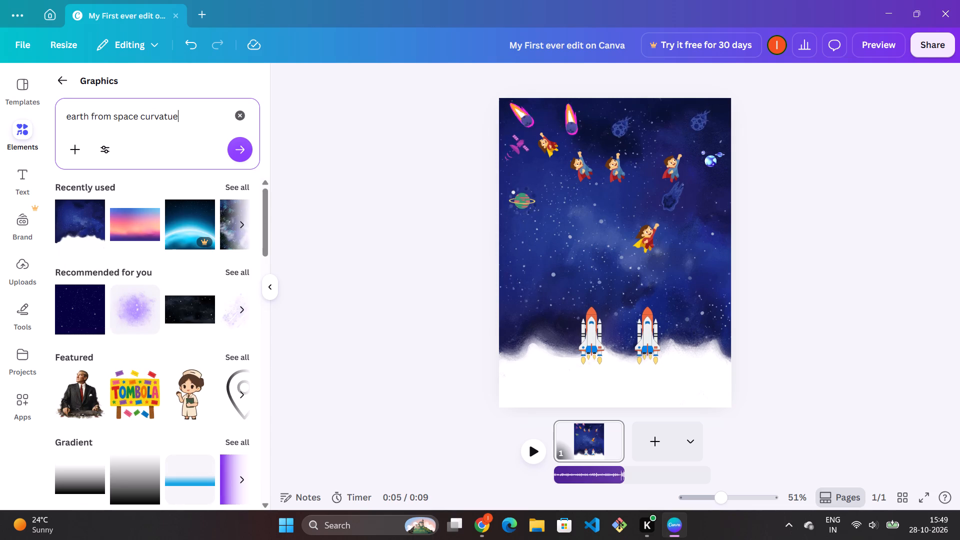
pyautogui.press('BackSpace')
pyautogui.write('re')
pyautogui.press('Return')
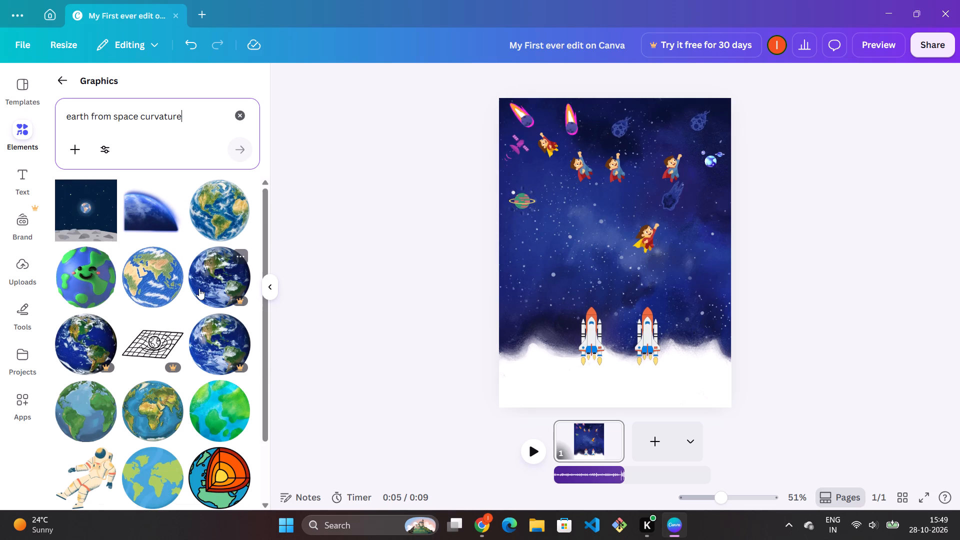
pyautogui.scroll(-2, 169, 237)
pyautogui.scroll(1, 169, 237)
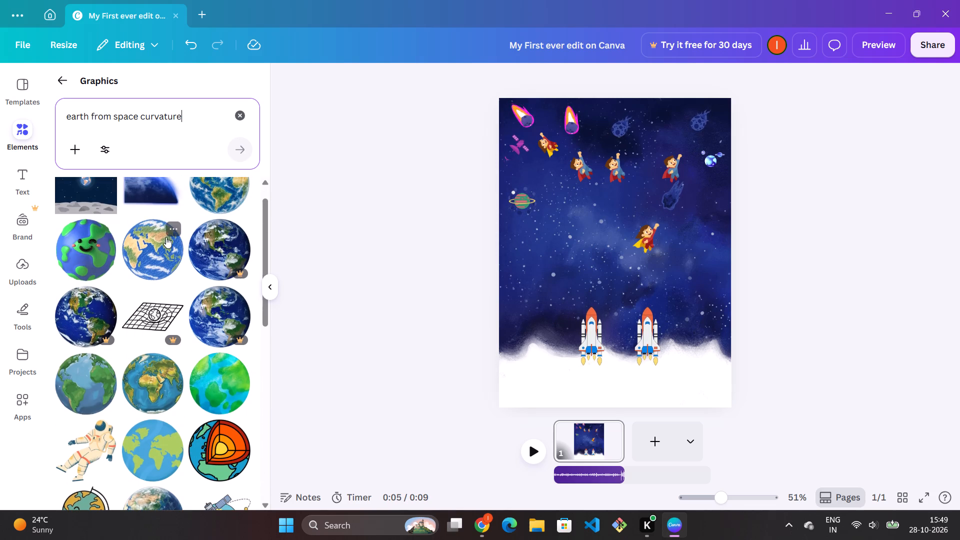
pyautogui.click(156, 197)
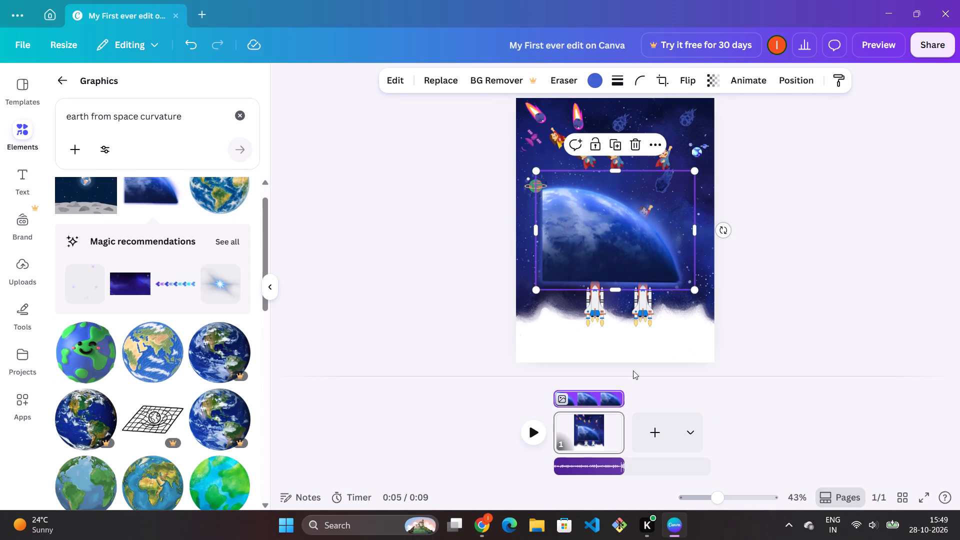
# Move the dark blue Earth horizon image to the bottom of the page and widen it toward the page's left edge.
pyautogui.moveTo(618, 278); pyautogui.dragTo(648, 357)
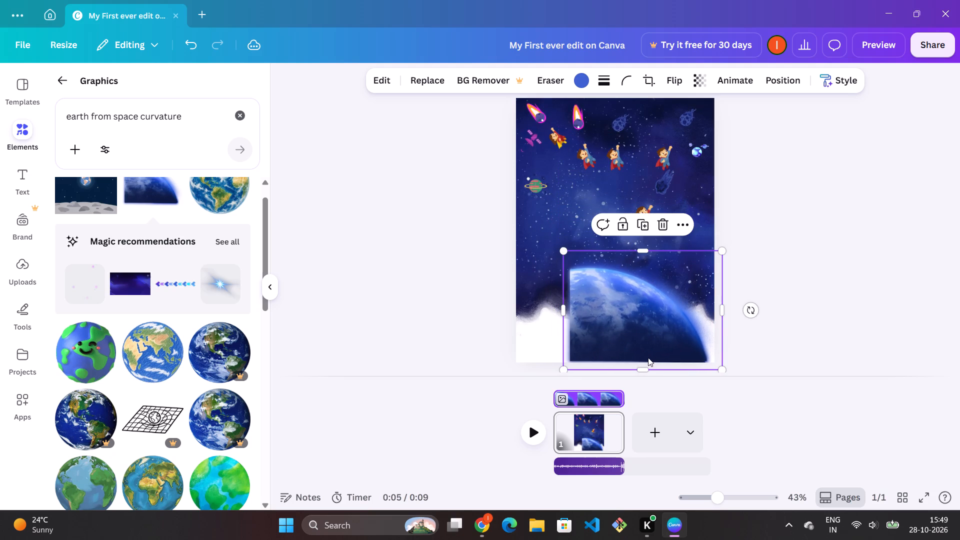
pyautogui.moveTo(564, 314); pyautogui.dragTo(551, 319)
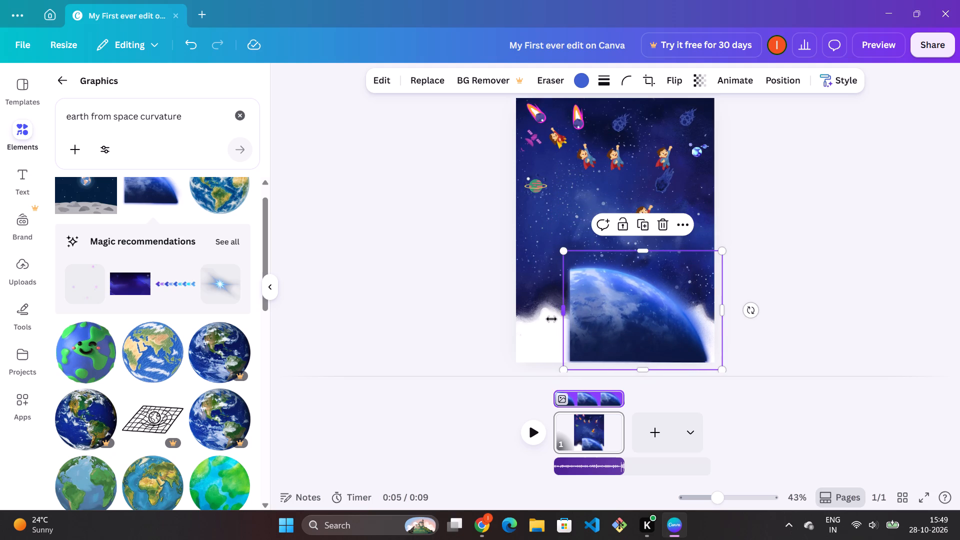
pyautogui.moveTo(551, 319); pyautogui.dragTo(540, 322)
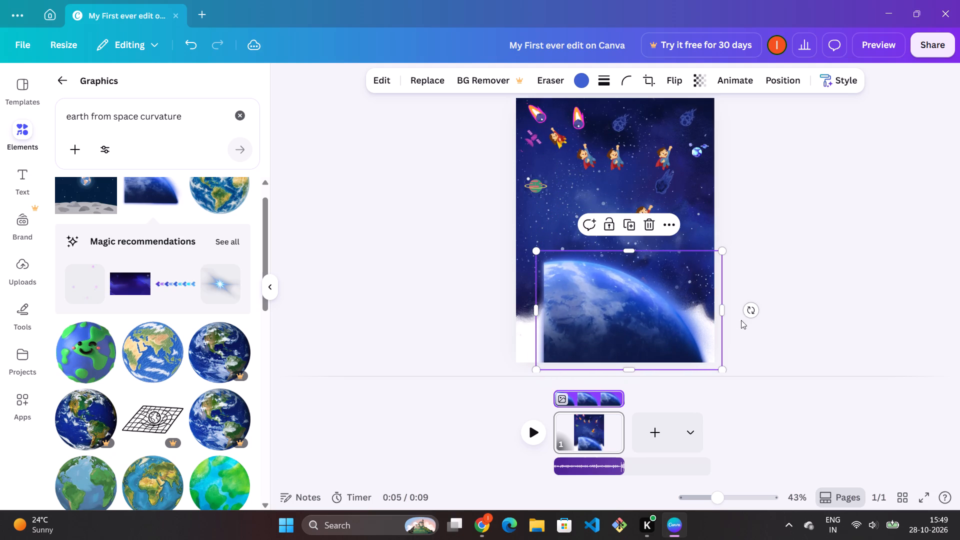
# Rotate the Earth image counter-clockwise so its curved horizon arches evenly across the bottom of the page.
pyautogui.moveTo(751, 317); pyautogui.dragTo(843, 252)
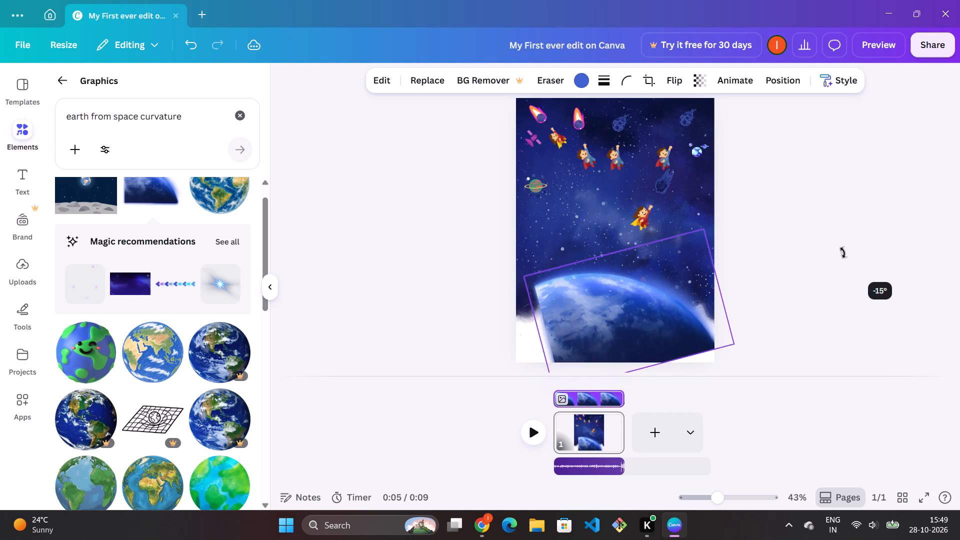
pyautogui.moveTo(843, 252); pyautogui.dragTo(770, 240)
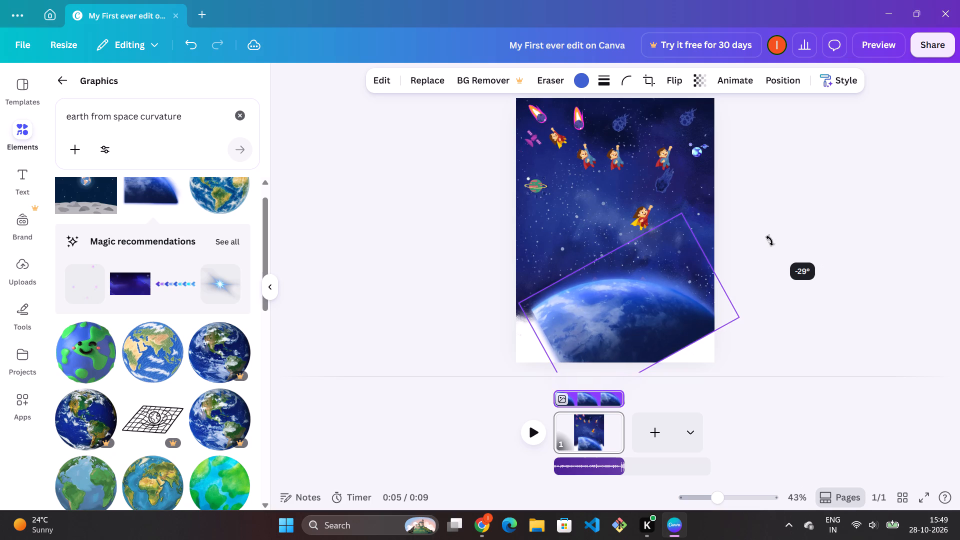
pyautogui.moveTo(770, 240); pyautogui.dragTo(774, 247)
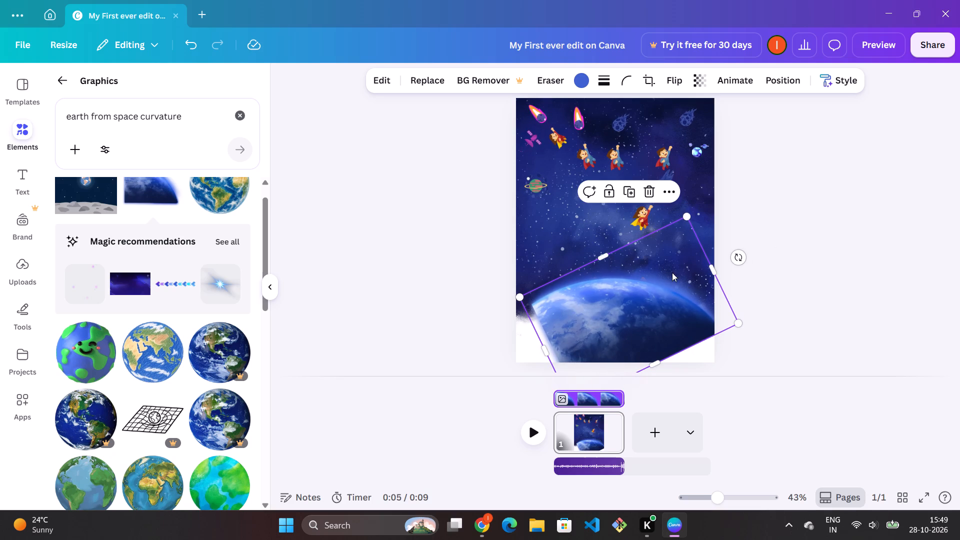
# Enlarge the rotated Earth image to about 930 wide, stretching it past the page edges to cover the white bottom corners.
pyautogui.moveTo(688, 217); pyautogui.dragTo(700, 194)
pyautogui.moveTo(537, 341); pyautogui.dragTo(508, 353)
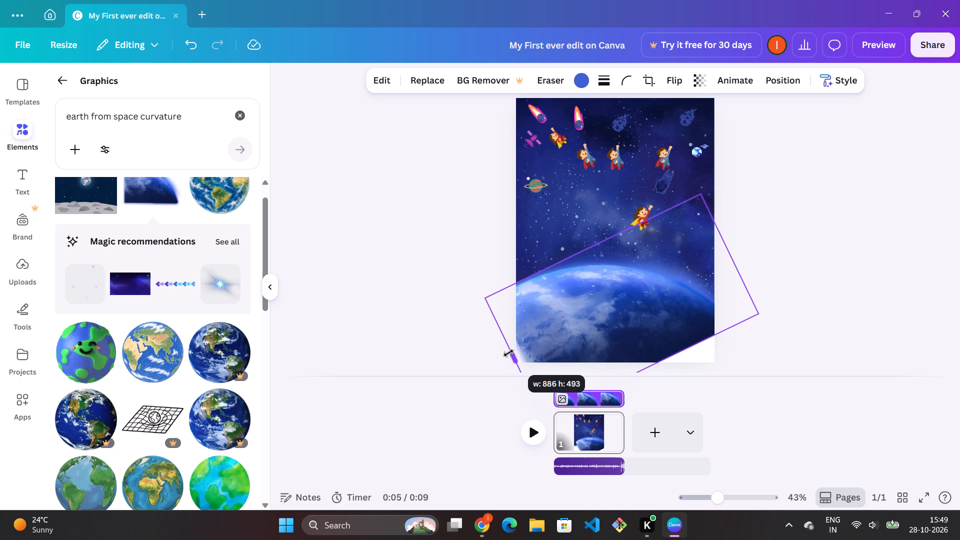
pyautogui.moveTo(508, 353); pyautogui.dragTo(499, 360)
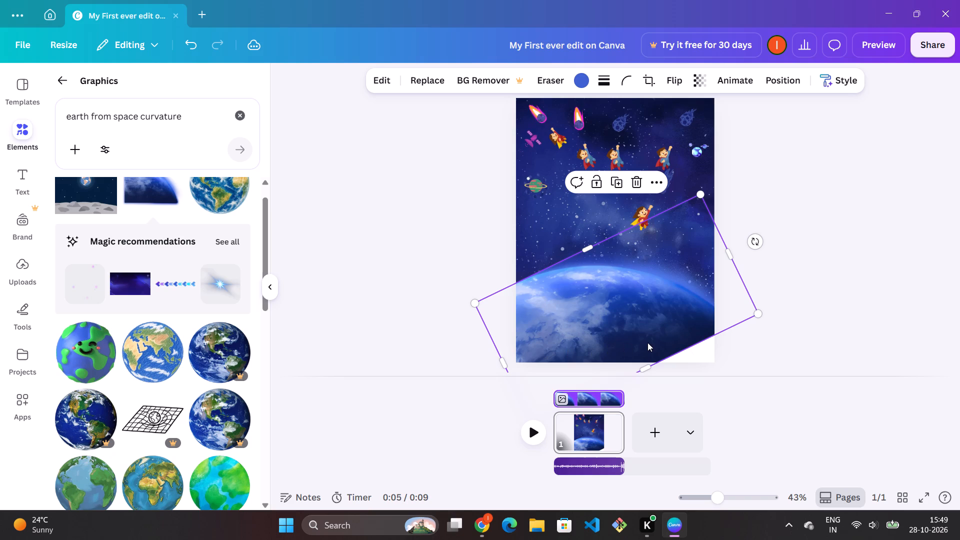
pyautogui.moveTo(698, 339); pyautogui.dragTo(705, 348)
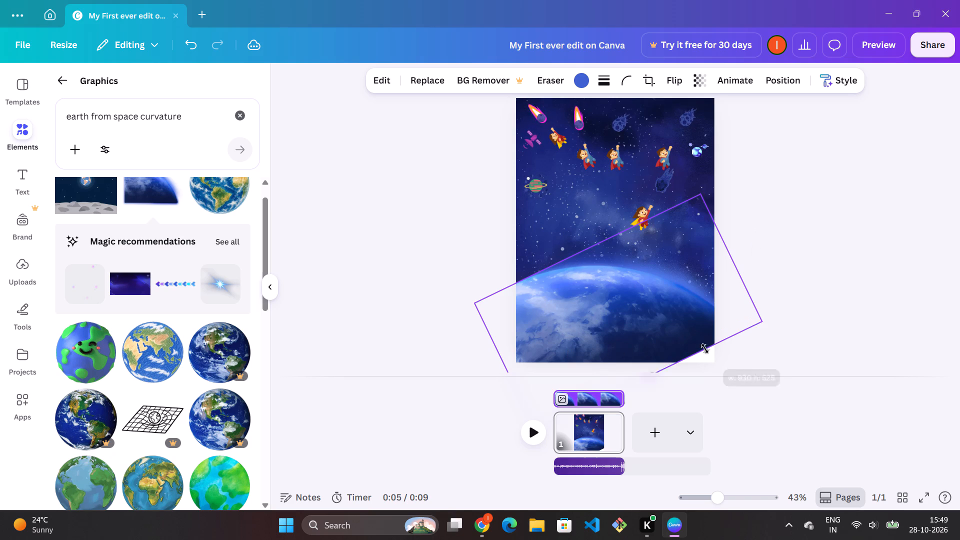
pyautogui.moveTo(705, 348); pyautogui.dragTo(711, 357)
# Lower the Earth image so only the top of its curve fills the page bottom, below the two rockets.
pyautogui.moveTo(678, 339); pyautogui.dragTo(690, 380)
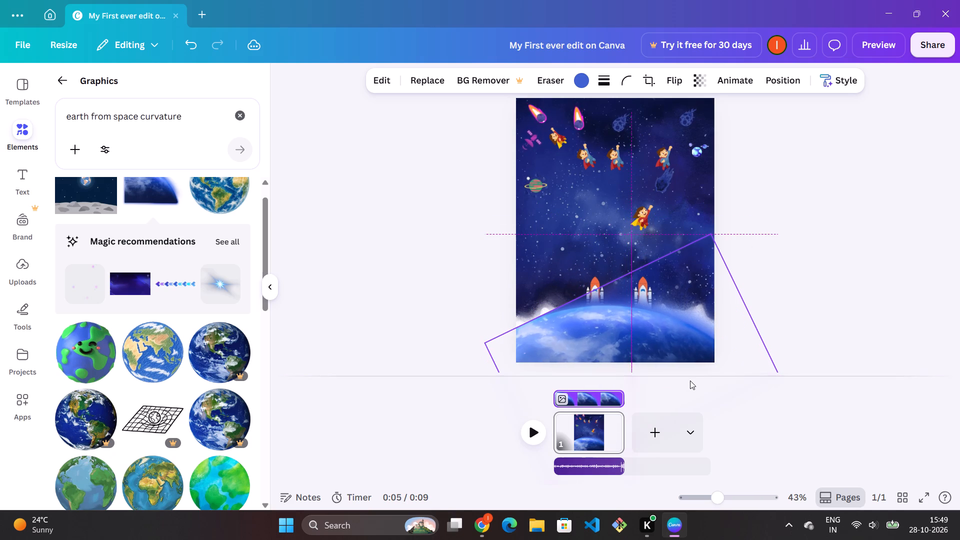
pyautogui.moveTo(690, 380); pyautogui.dragTo(690, 395)
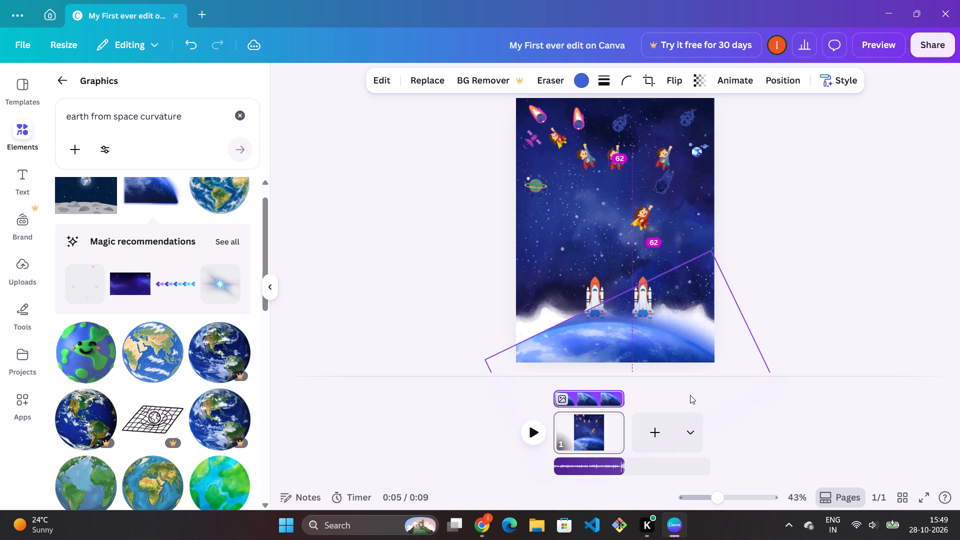
pyautogui.moveTo(690, 395); pyautogui.dragTo(690, 394)
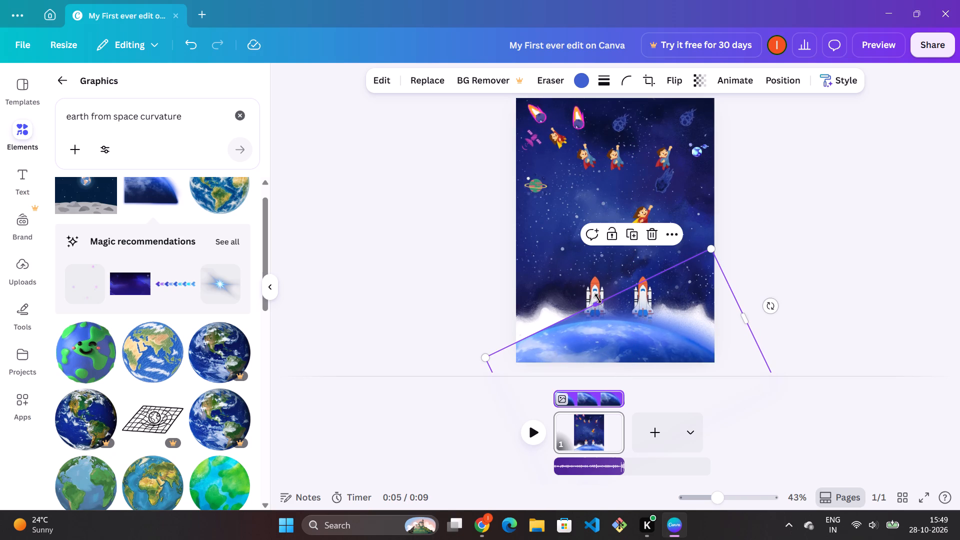
# Move the left rocket up, clear of the Earth's horizon.
pyautogui.click(578, 278)
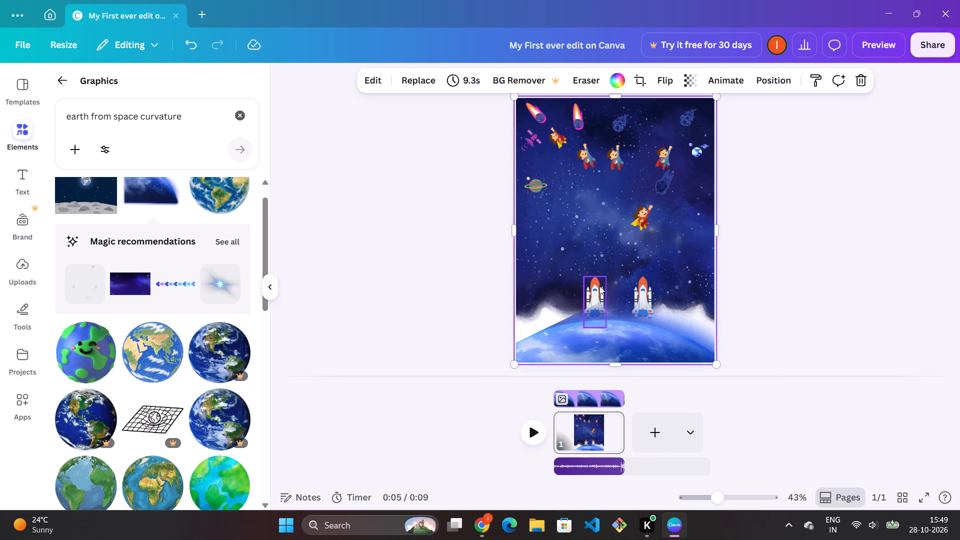
pyautogui.moveTo(599, 286); pyautogui.dragTo(598, 261)
# Move the right rocket up so it is level with the left rocket above the Earth.
pyautogui.click(644, 286)
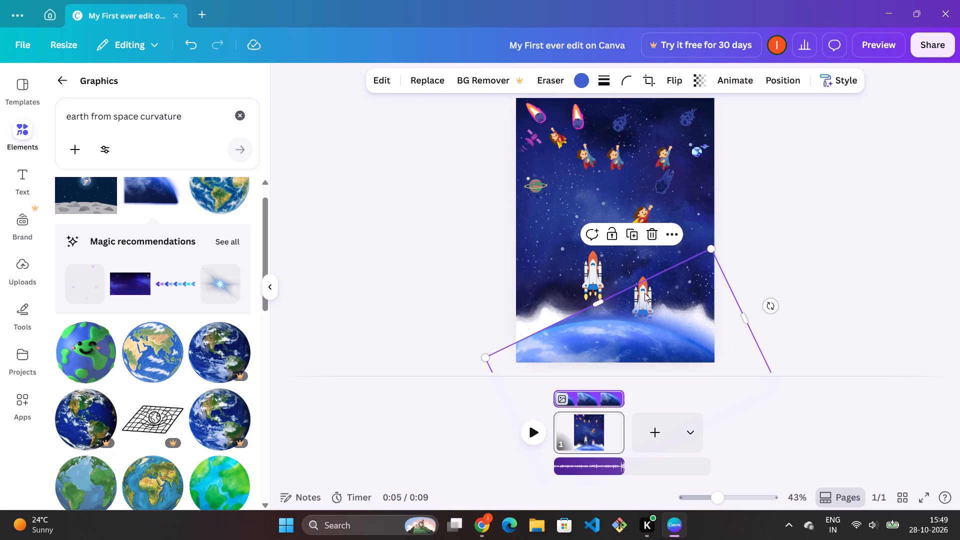
pyautogui.click(644, 293)
pyautogui.click(644, 291)
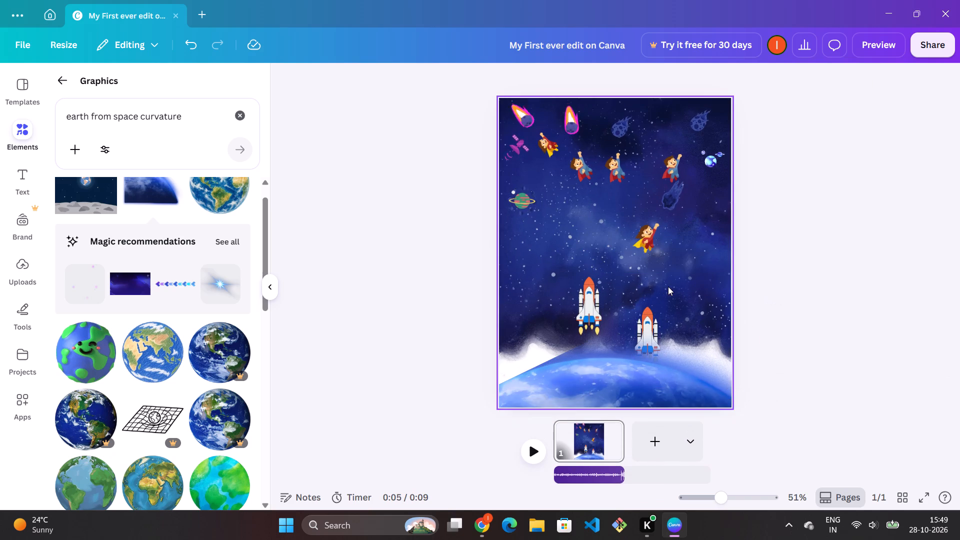
pyautogui.click(652, 323)
pyautogui.click(789, 241)
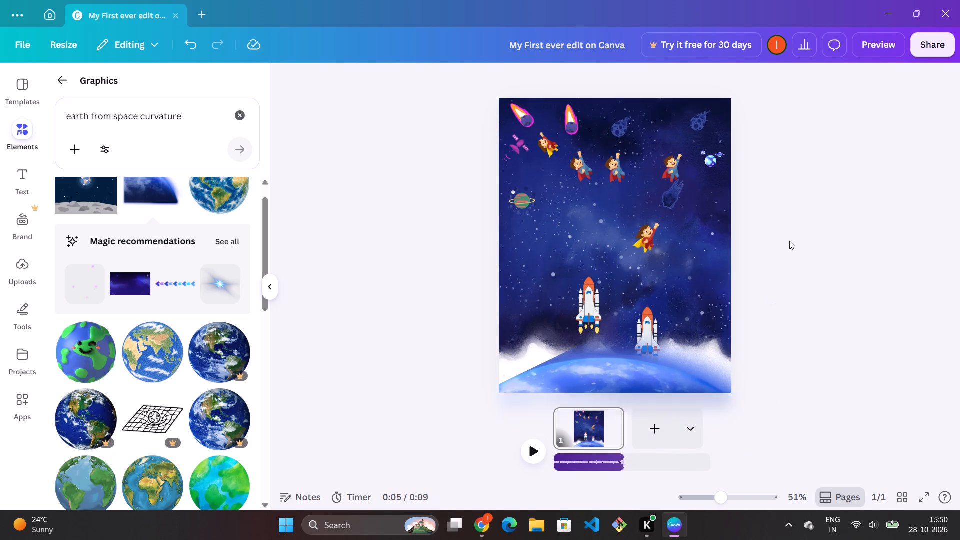
pyautogui.click(650, 336)
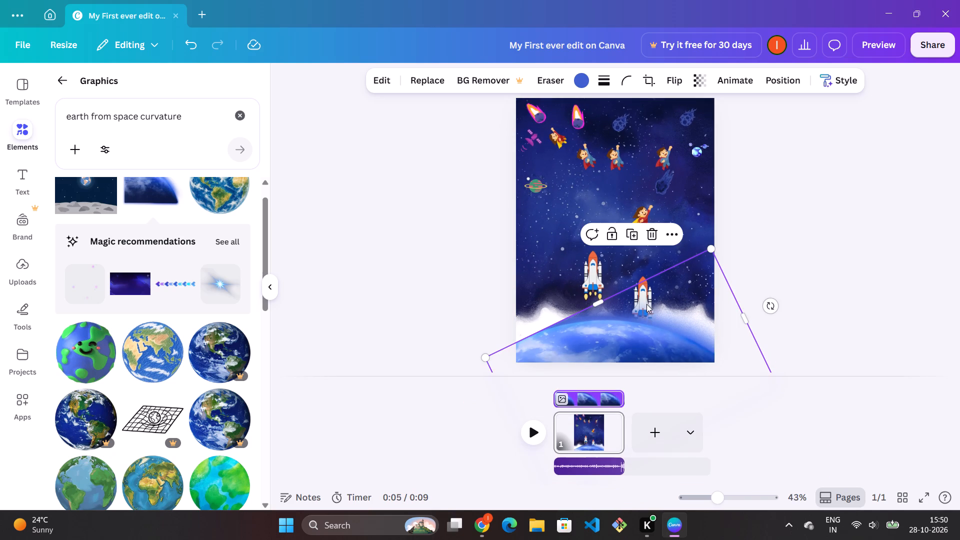
pyautogui.click(644, 302)
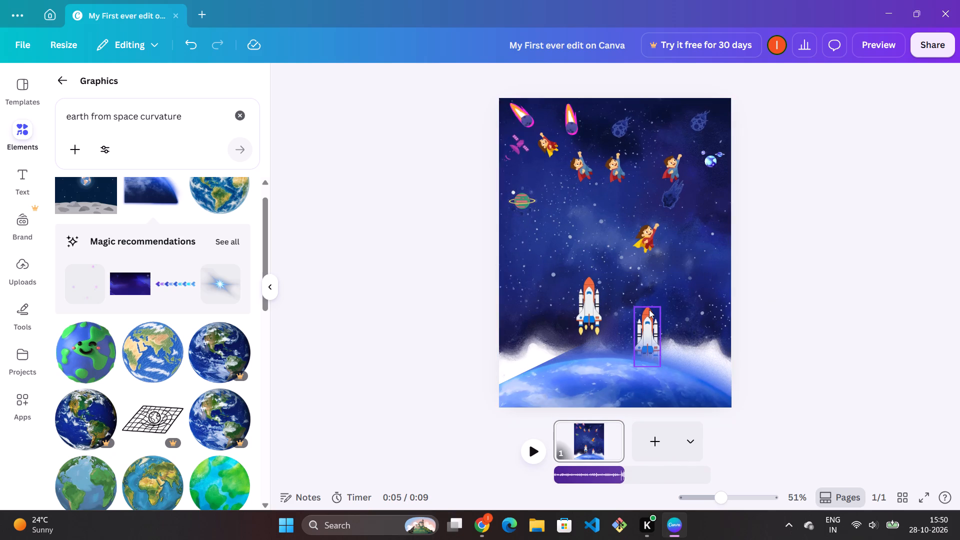
pyautogui.click(649, 309)
pyautogui.click(649, 309)
pyautogui.moveTo(649, 309); pyautogui.dragTo(643, 294)
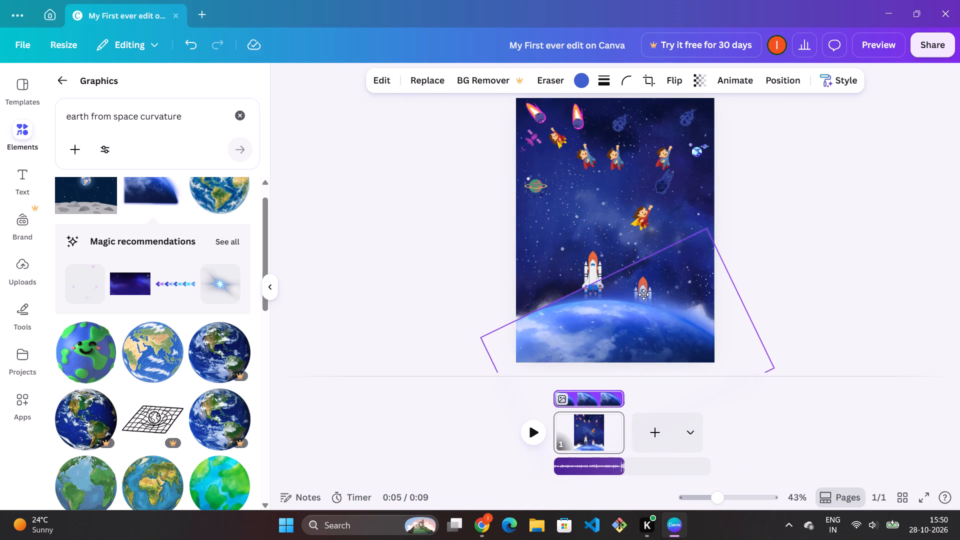
pyautogui.moveTo(643, 294); pyautogui.dragTo(644, 325)
pyautogui.click(643, 286)
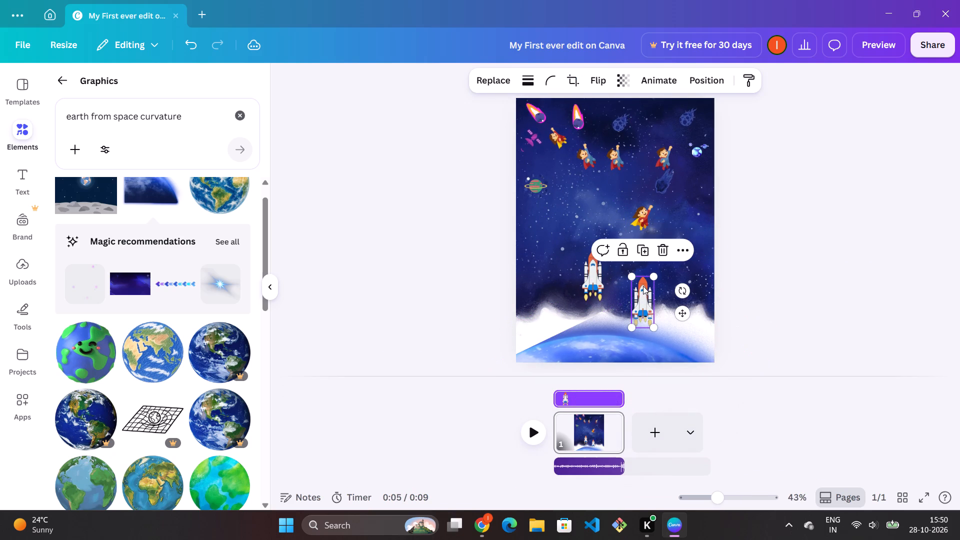
pyautogui.moveTo(640, 283); pyautogui.dragTo(639, 262)
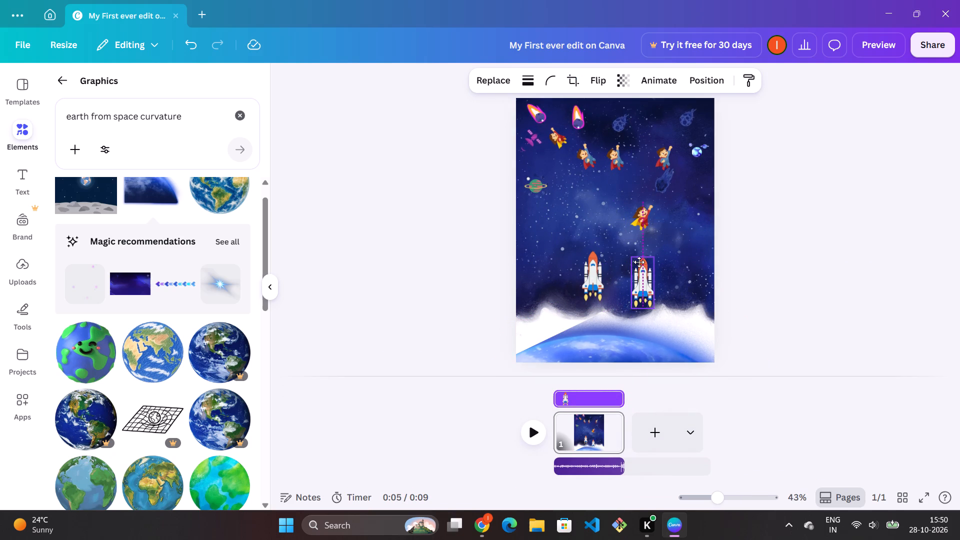
pyautogui.moveTo(639, 262); pyautogui.dragTo(638, 259)
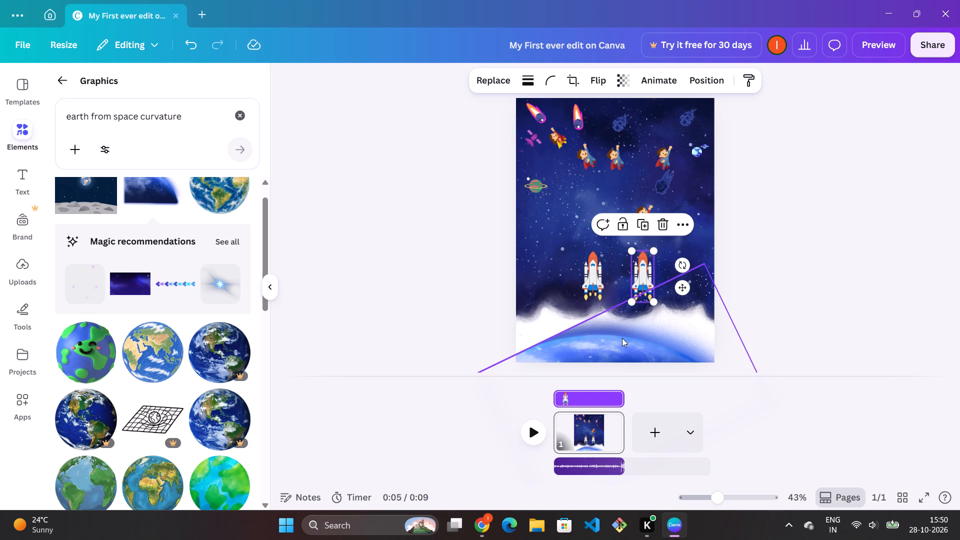
# Raise the Earth image and stretch it to about 1,033 by 736 so it hides the white clouds beneath the rockets.
pyautogui.moveTo(622, 338); pyautogui.dragTo(633, 317)
pyautogui.moveTo(544, 321); pyautogui.dragTo(531, 313)
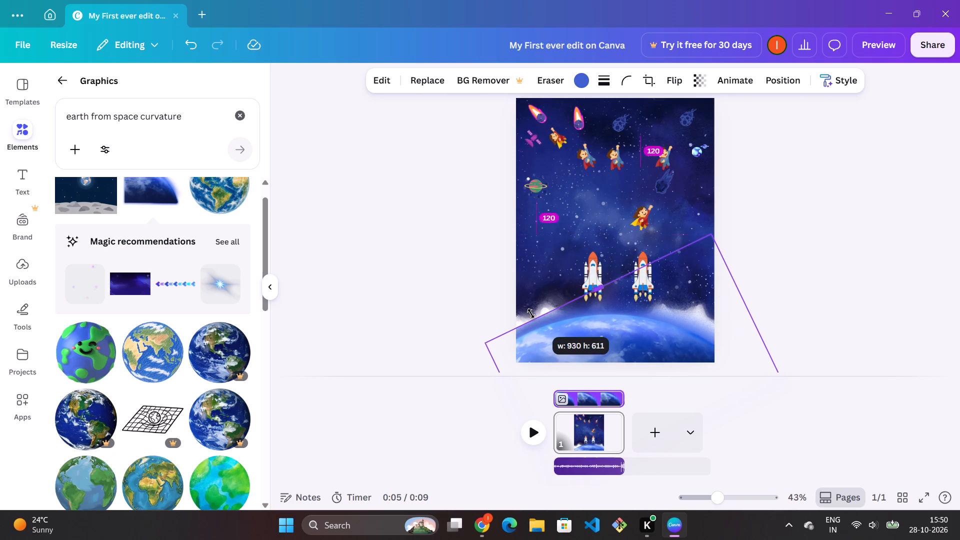
pyautogui.moveTo(531, 313); pyautogui.dragTo(513, 295)
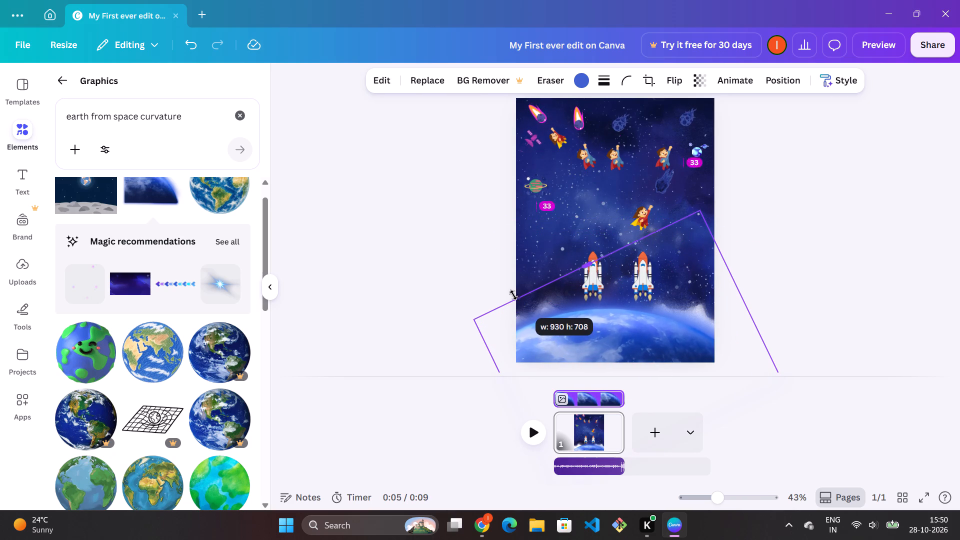
pyautogui.moveTo(513, 295); pyautogui.dragTo(504, 292)
pyautogui.moveTo(731, 294); pyautogui.dragTo(738, 291)
pyautogui.click(682, 330)
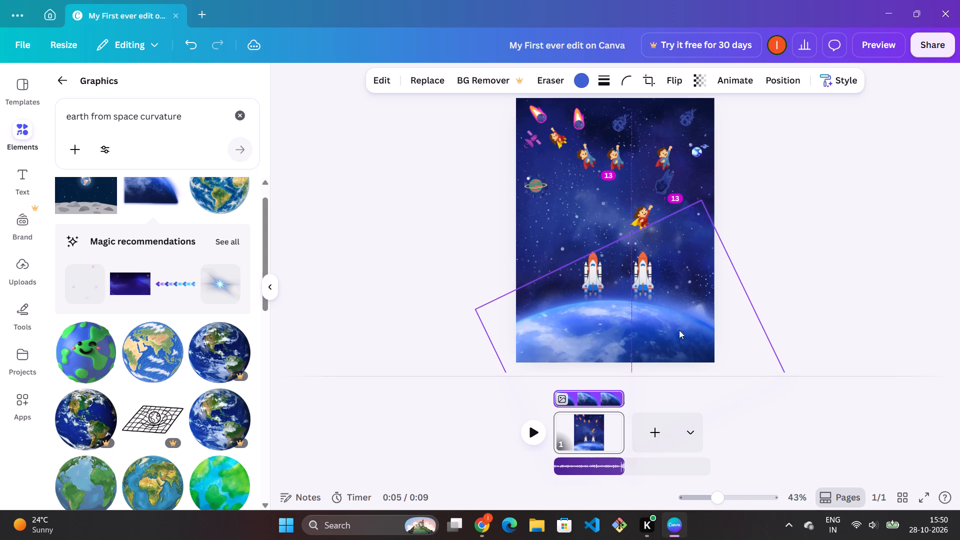
pyautogui.moveTo(747, 295); pyautogui.dragTo(759, 277)
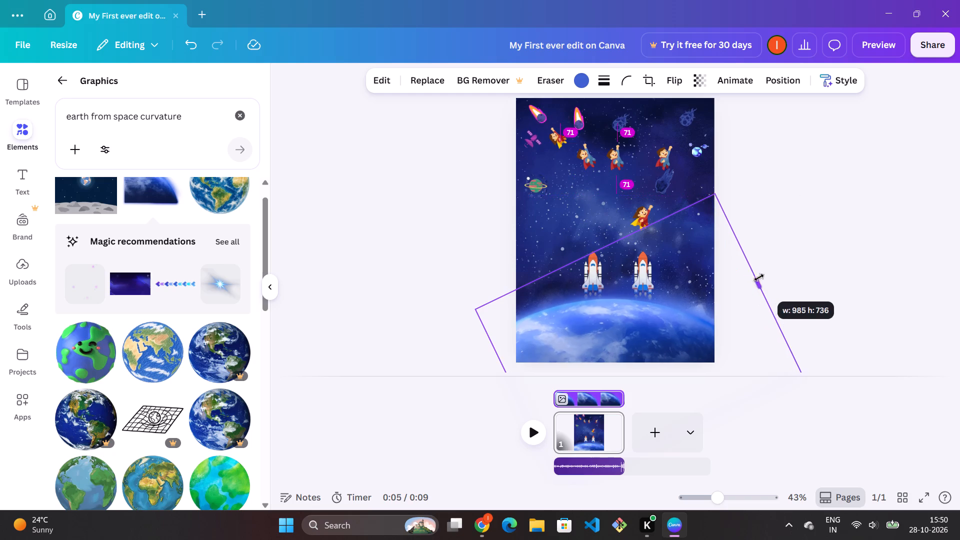
pyautogui.moveTo(759, 277); pyautogui.dragTo(763, 272)
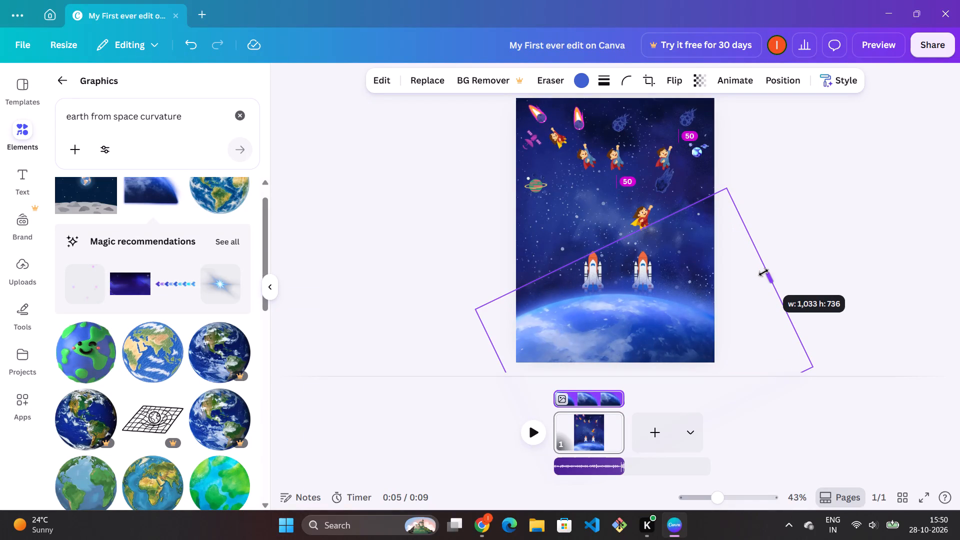
pyautogui.moveTo(763, 272); pyautogui.dragTo(762, 275)
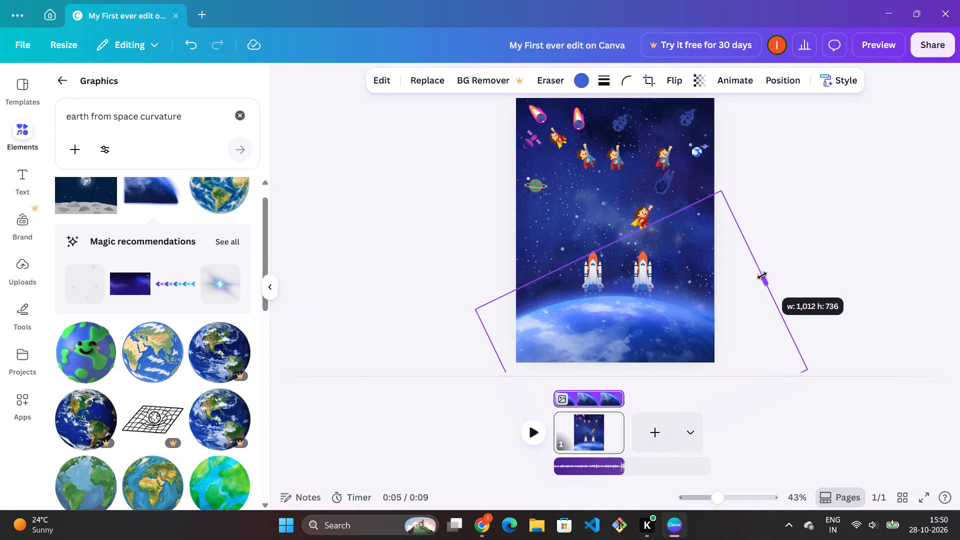
pyautogui.moveTo(762, 275); pyautogui.dragTo(760, 277)
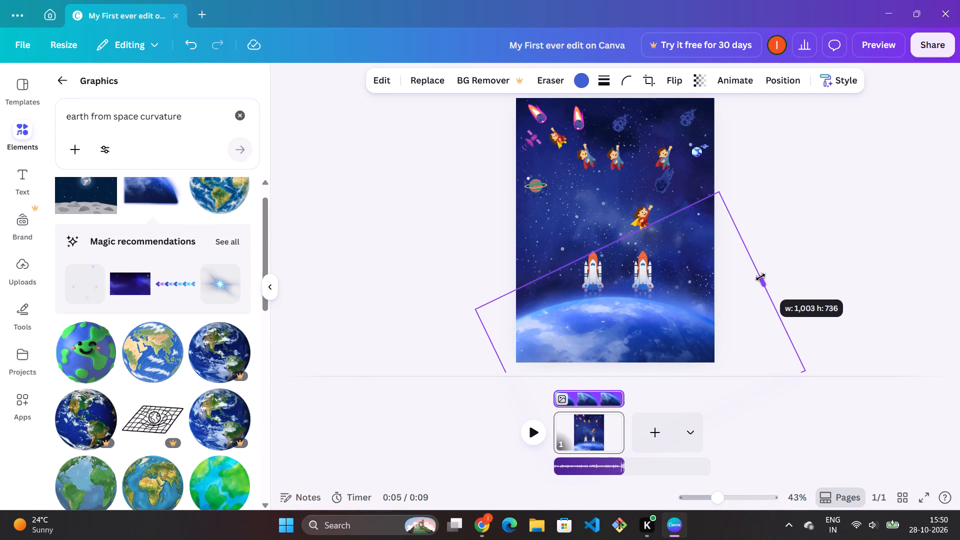
pyautogui.moveTo(760, 277); pyautogui.dragTo(766, 271)
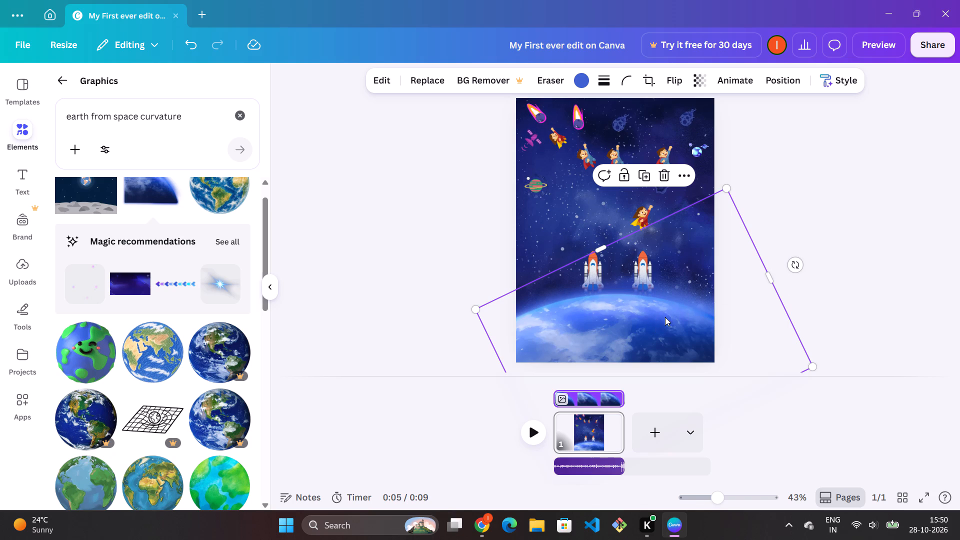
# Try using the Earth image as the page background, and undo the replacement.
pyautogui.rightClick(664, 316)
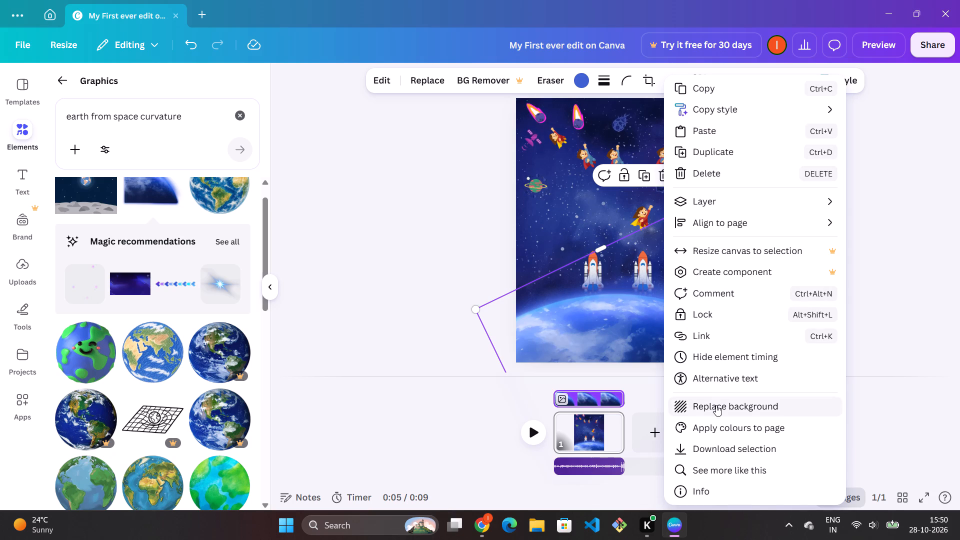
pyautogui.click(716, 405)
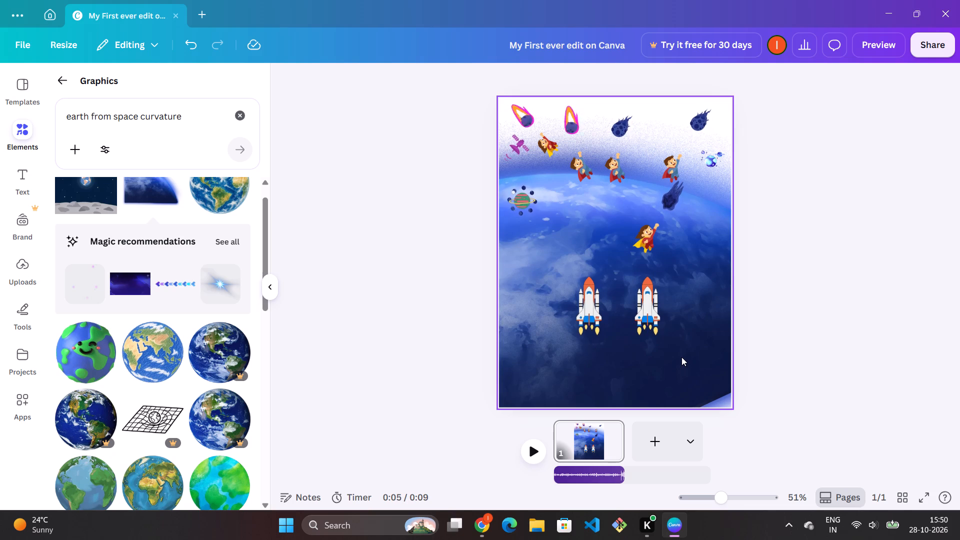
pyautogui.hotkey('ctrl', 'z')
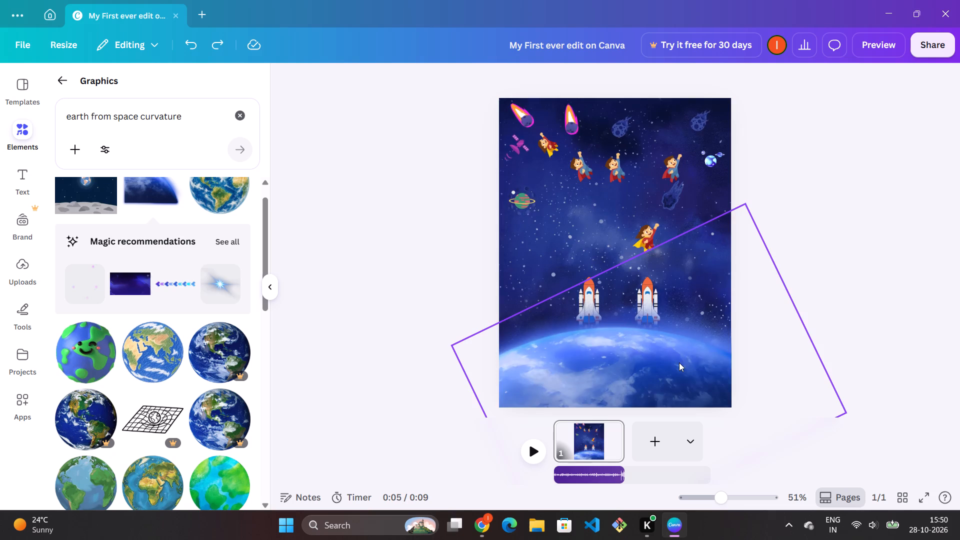
# Fine-tune the size of the Earth image to about 1,041 by 741.
pyautogui.click(679, 362)
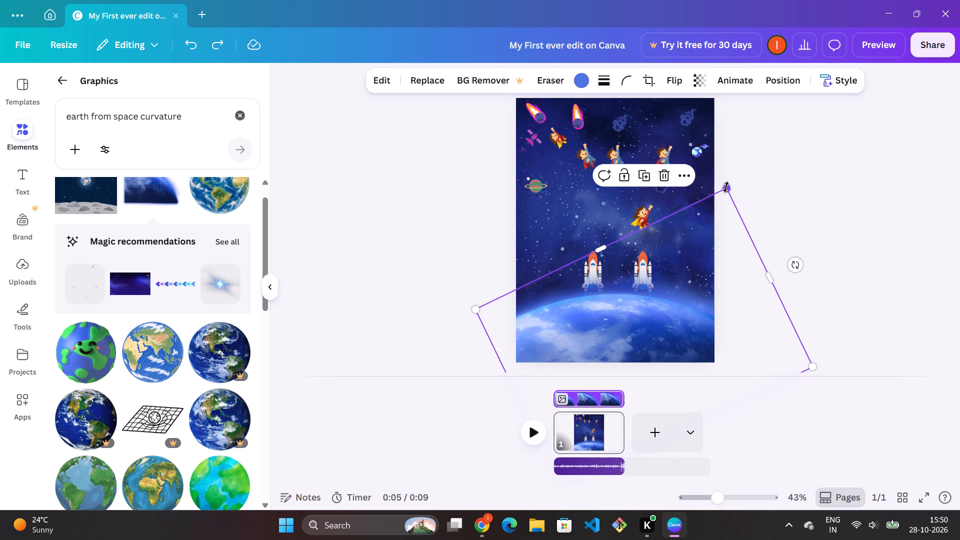
pyautogui.moveTo(726, 187); pyautogui.dragTo(729, 212)
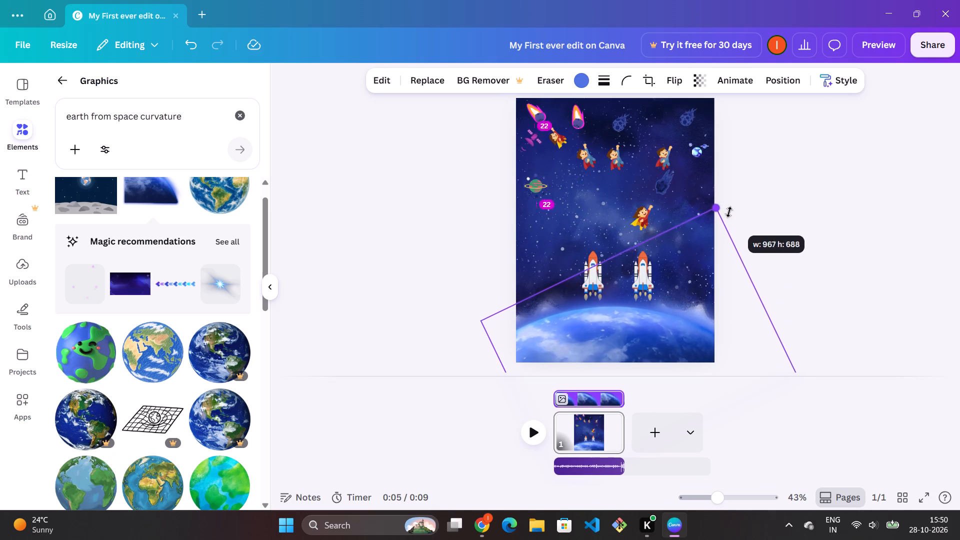
pyautogui.moveTo(729, 212); pyautogui.dragTo(786, 201)
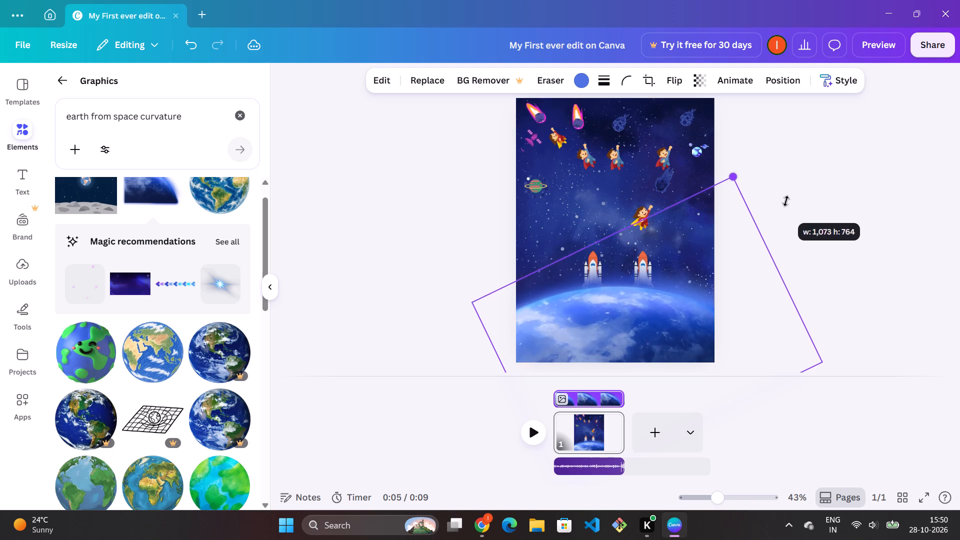
pyautogui.moveTo(786, 201); pyautogui.dragTo(801, 225)
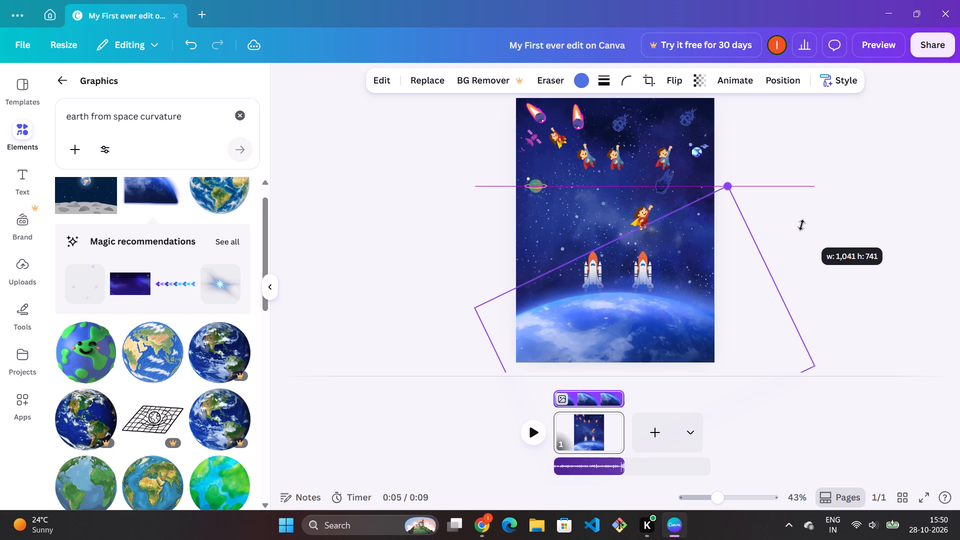
pyautogui.moveTo(801, 225); pyautogui.dragTo(800, 227)
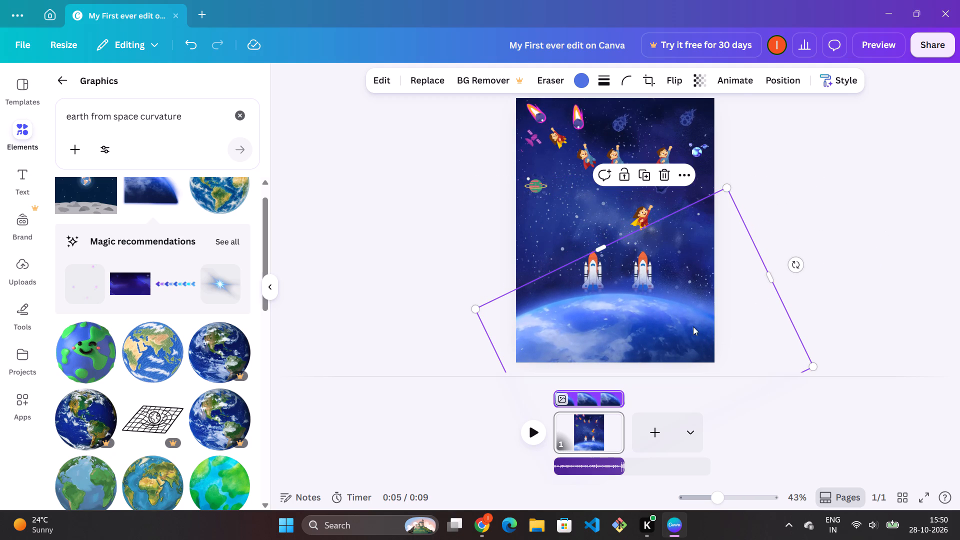
# Lock the starry space background of the page so it cannot be moved.
pyautogui.rightClick(693, 326)
pyautogui.click(578, 232)
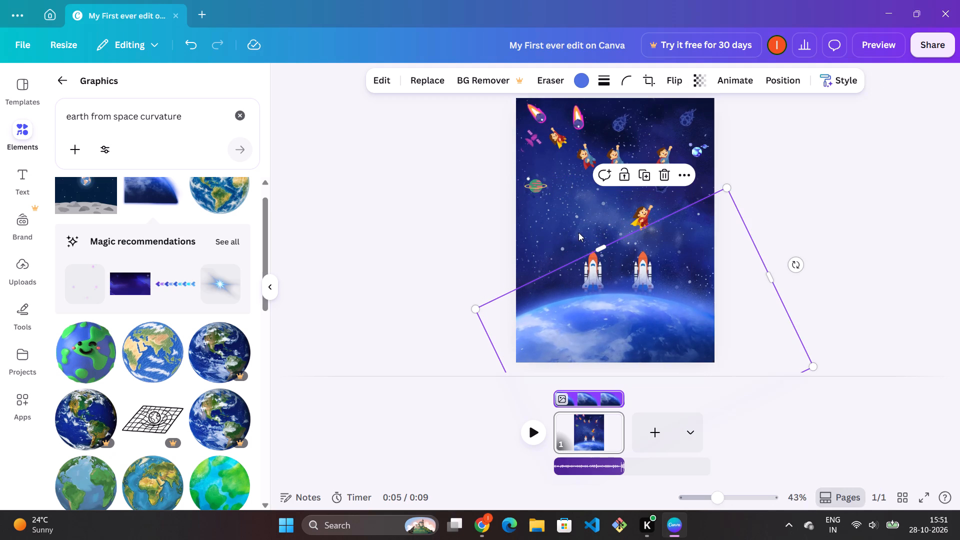
pyautogui.click(578, 232)
pyautogui.click(577, 216)
pyautogui.rightClick(577, 216)
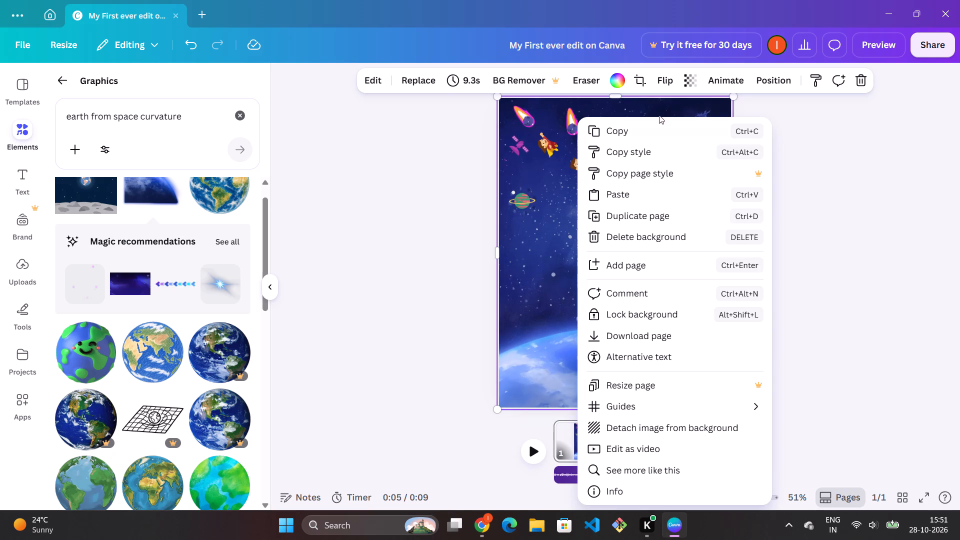
pyautogui.click(601, 313)
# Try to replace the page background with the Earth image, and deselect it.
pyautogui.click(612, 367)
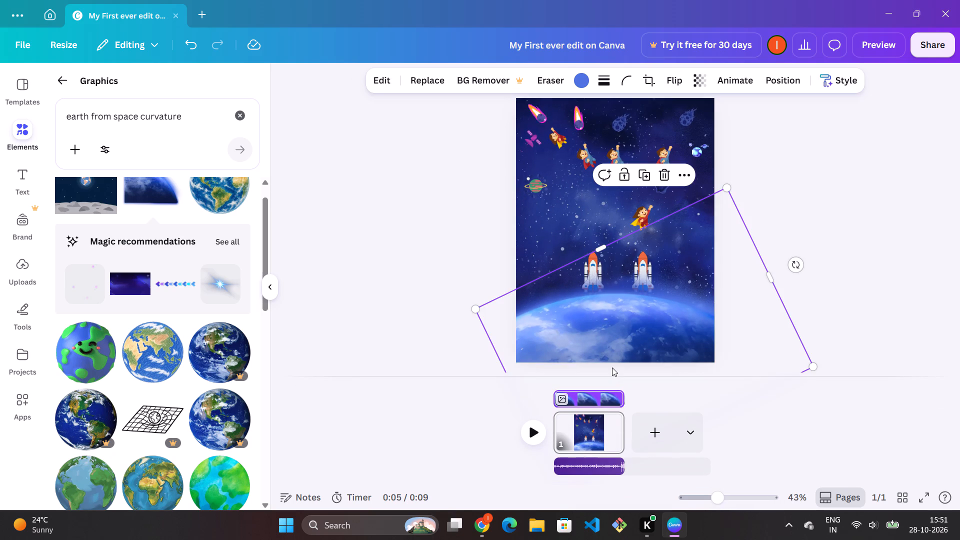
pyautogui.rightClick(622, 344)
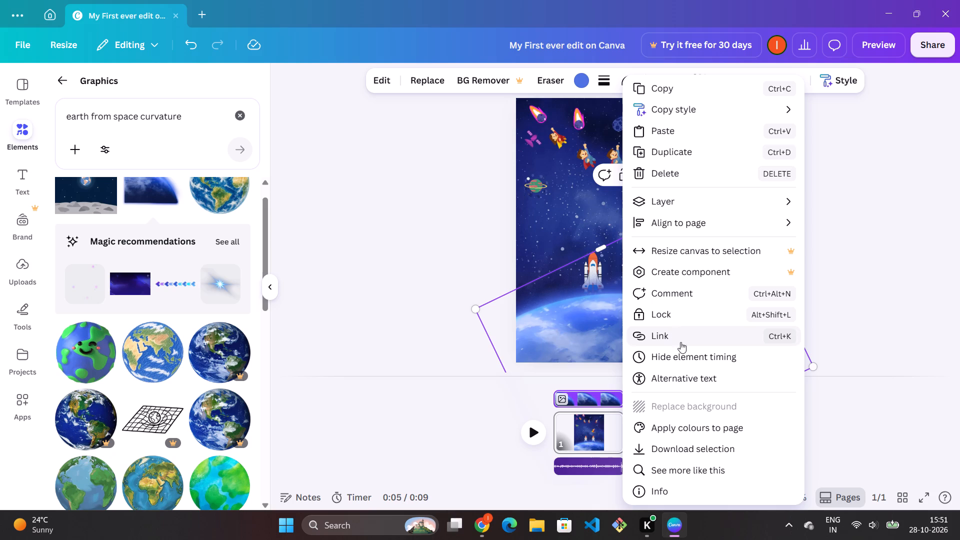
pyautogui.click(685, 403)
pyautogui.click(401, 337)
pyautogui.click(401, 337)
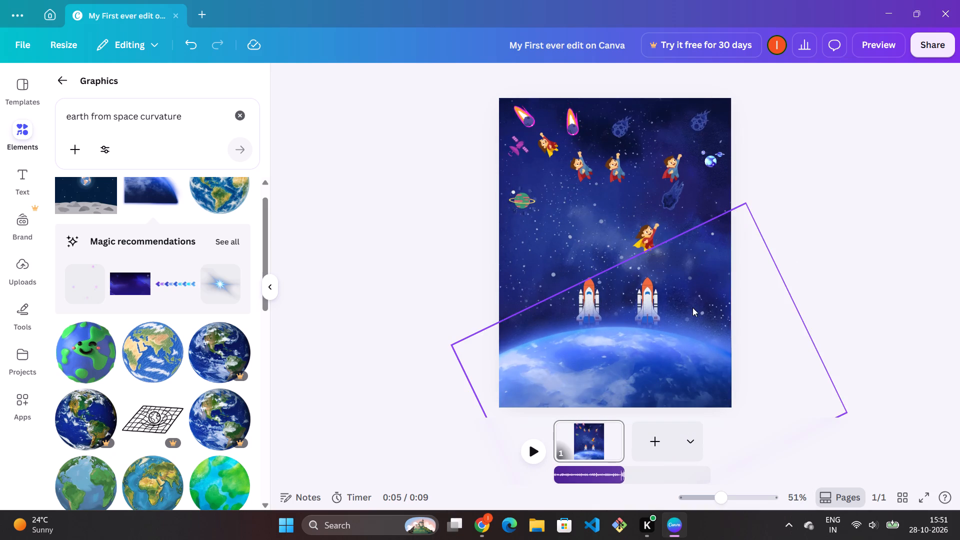
# Lock the Earth image in place beneath the rockets and deselect it.
pyautogui.click(441, 259)
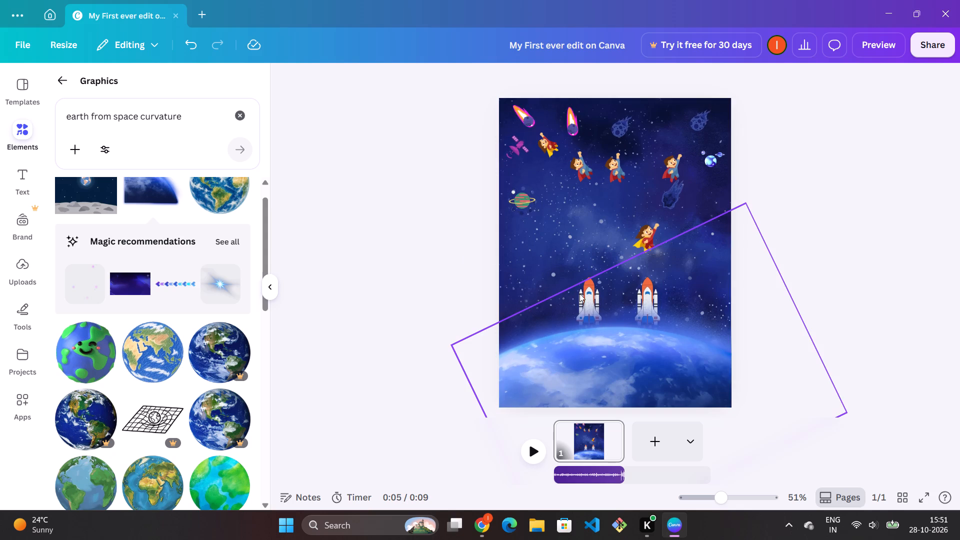
pyautogui.click(590, 300)
pyautogui.click(578, 223)
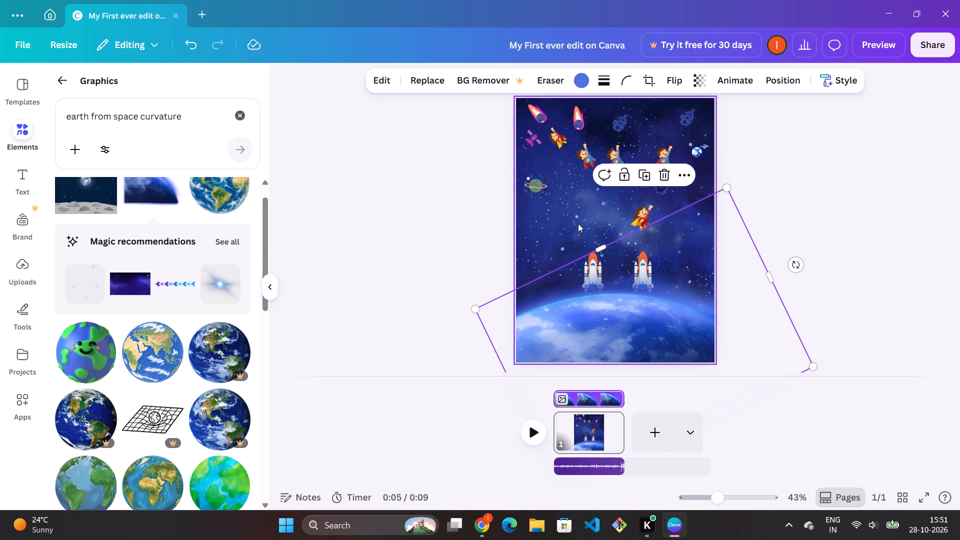
pyautogui.click(595, 269)
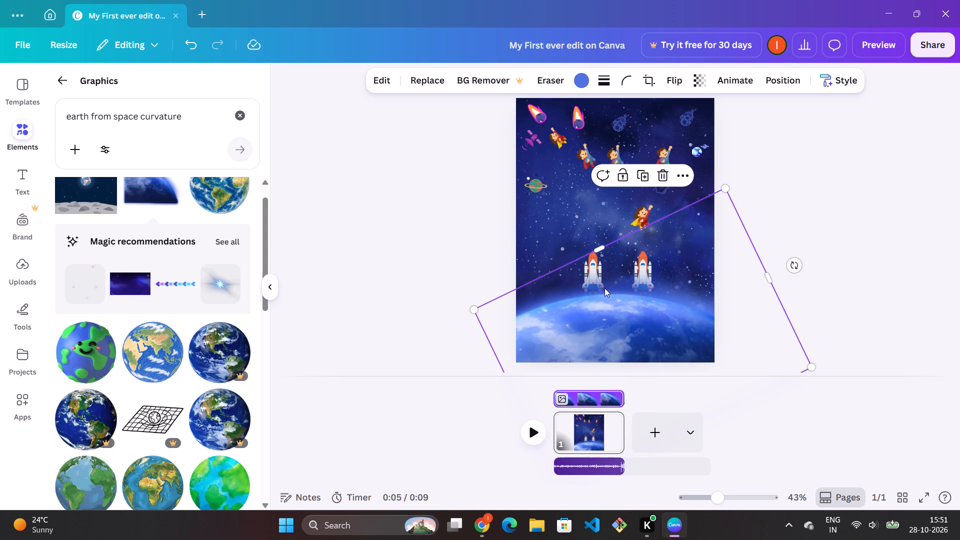
pyautogui.rightClick(610, 307)
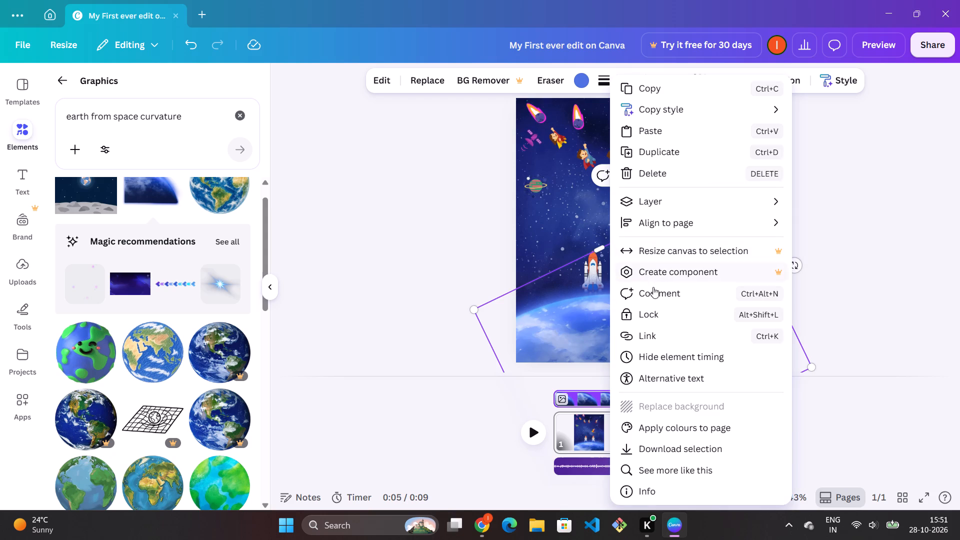
pyautogui.click(651, 312)
pyautogui.click(833, 223)
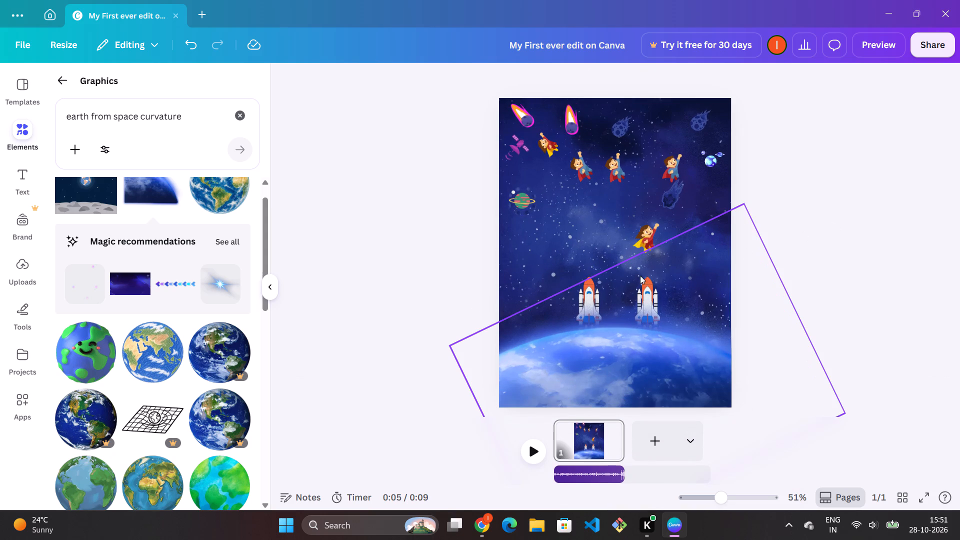
# Move the left rocket straight up, farther above the Earth's horizon.
pyautogui.moveTo(585, 309); pyautogui.dragTo(590, 290)
pyautogui.click(590, 290)
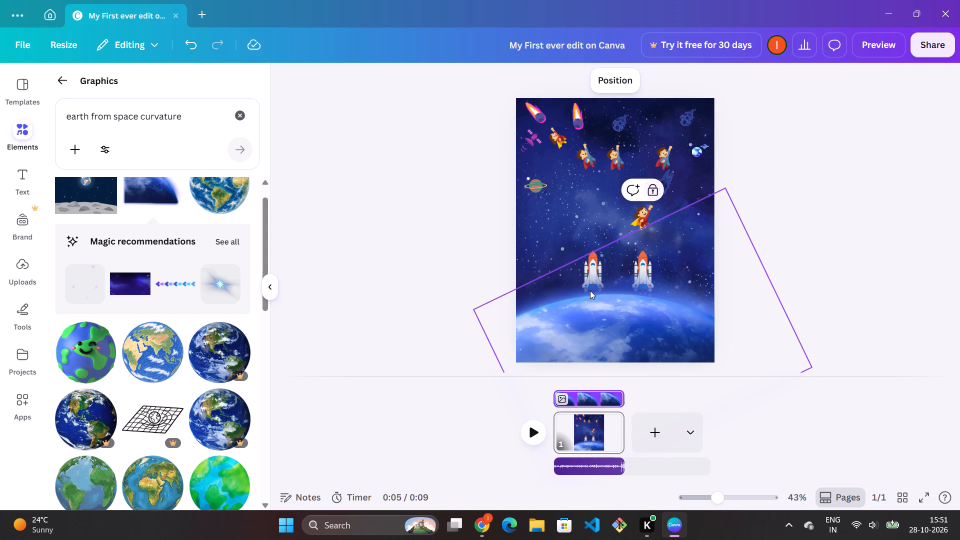
pyautogui.moveTo(593, 283); pyautogui.dragTo(593, 264)
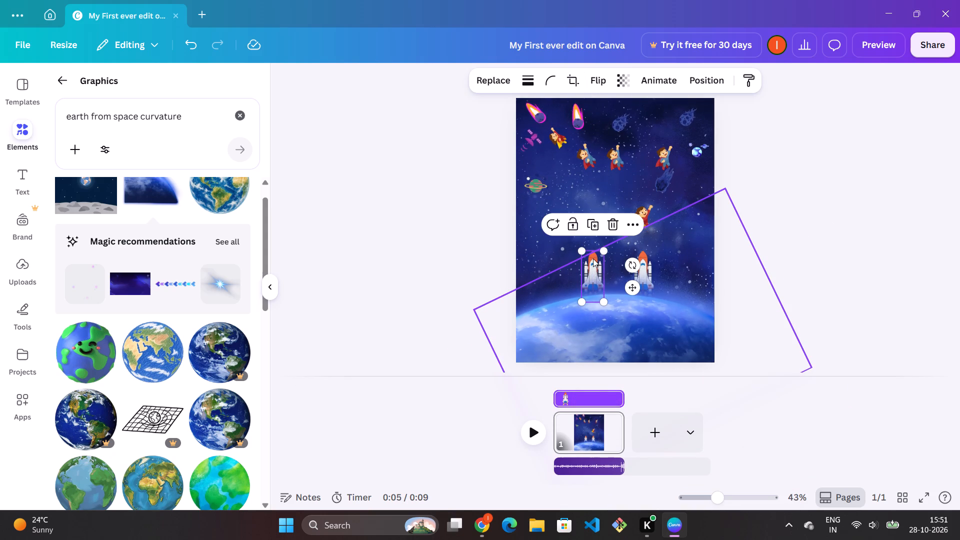
pyautogui.moveTo(593, 258); pyautogui.dragTo(592, 242)
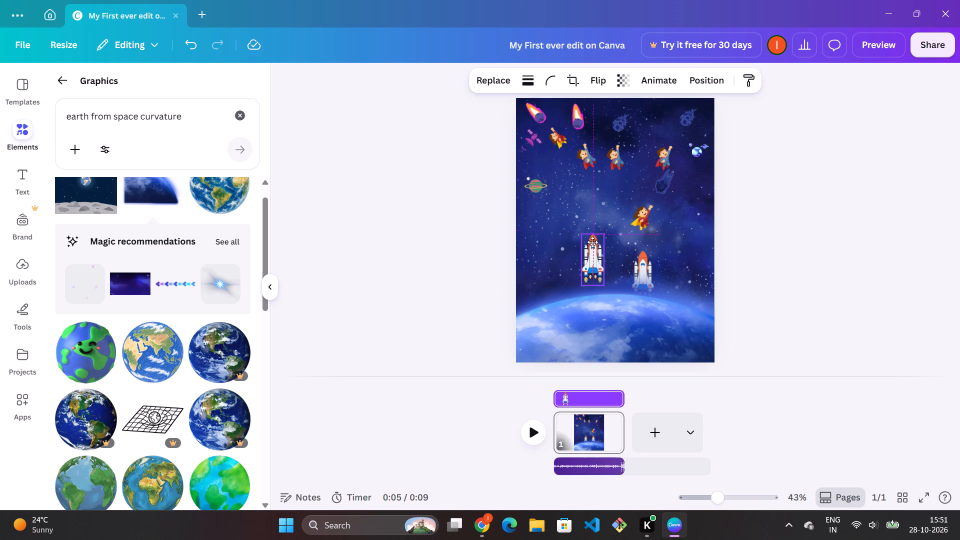
pyautogui.moveTo(592, 242); pyautogui.dragTo(593, 242)
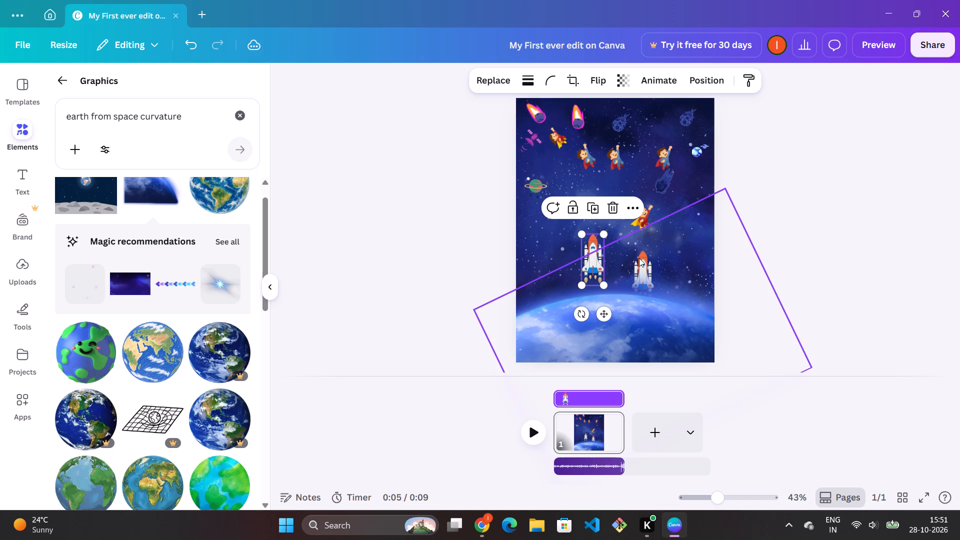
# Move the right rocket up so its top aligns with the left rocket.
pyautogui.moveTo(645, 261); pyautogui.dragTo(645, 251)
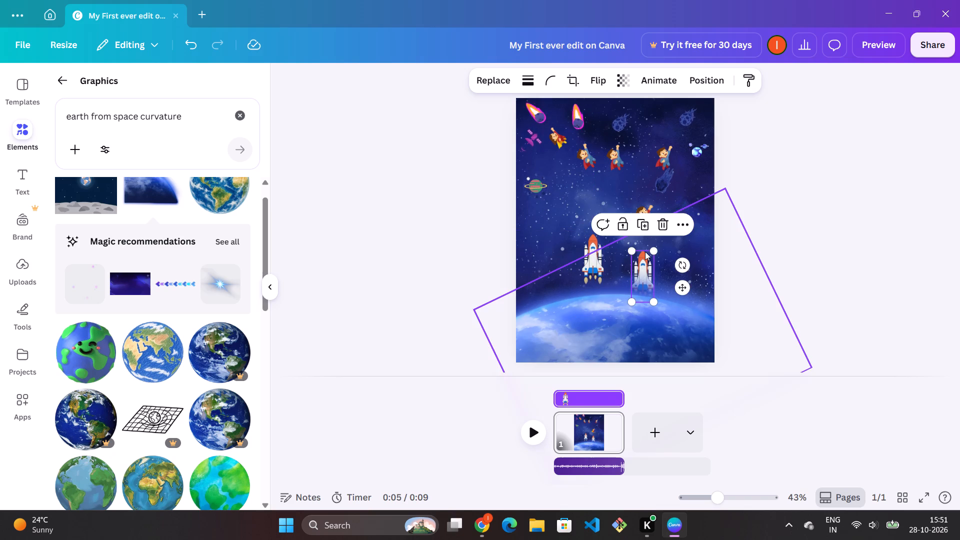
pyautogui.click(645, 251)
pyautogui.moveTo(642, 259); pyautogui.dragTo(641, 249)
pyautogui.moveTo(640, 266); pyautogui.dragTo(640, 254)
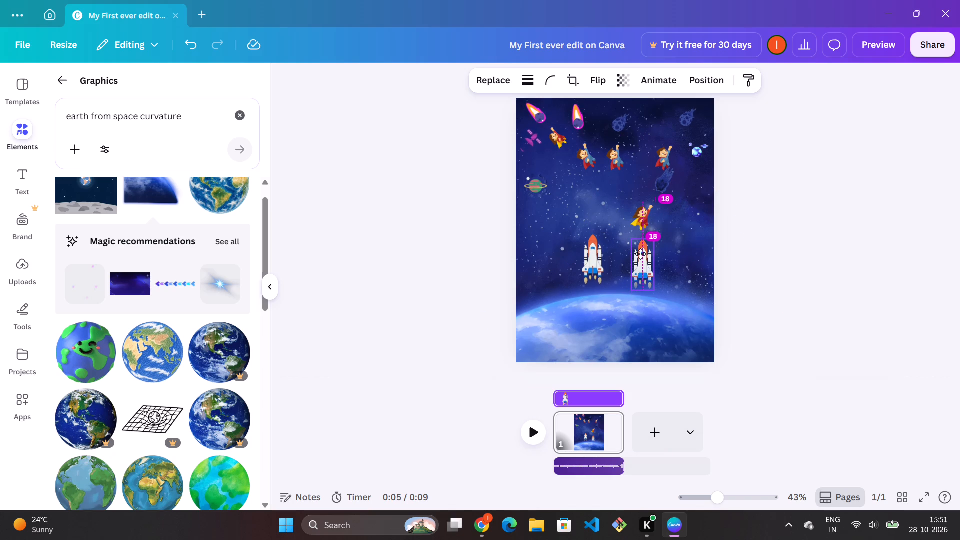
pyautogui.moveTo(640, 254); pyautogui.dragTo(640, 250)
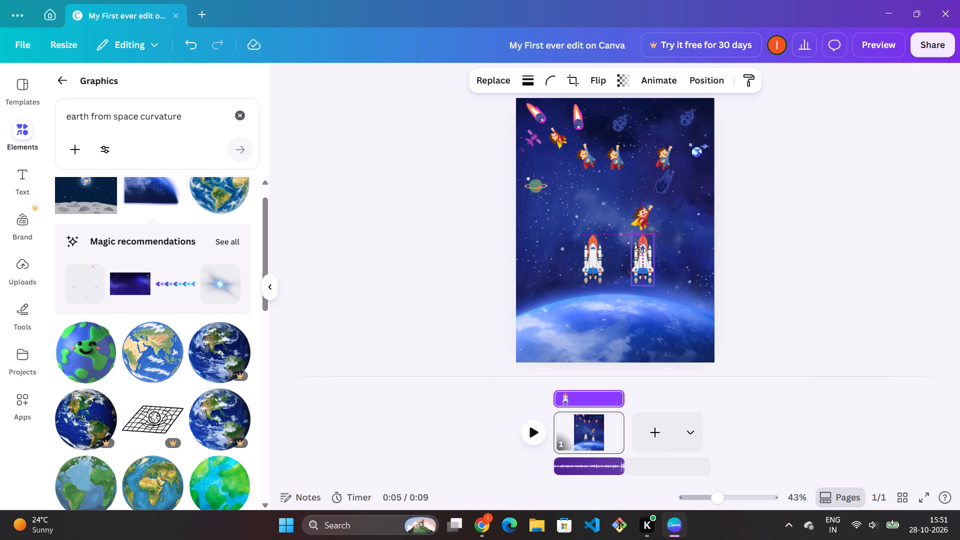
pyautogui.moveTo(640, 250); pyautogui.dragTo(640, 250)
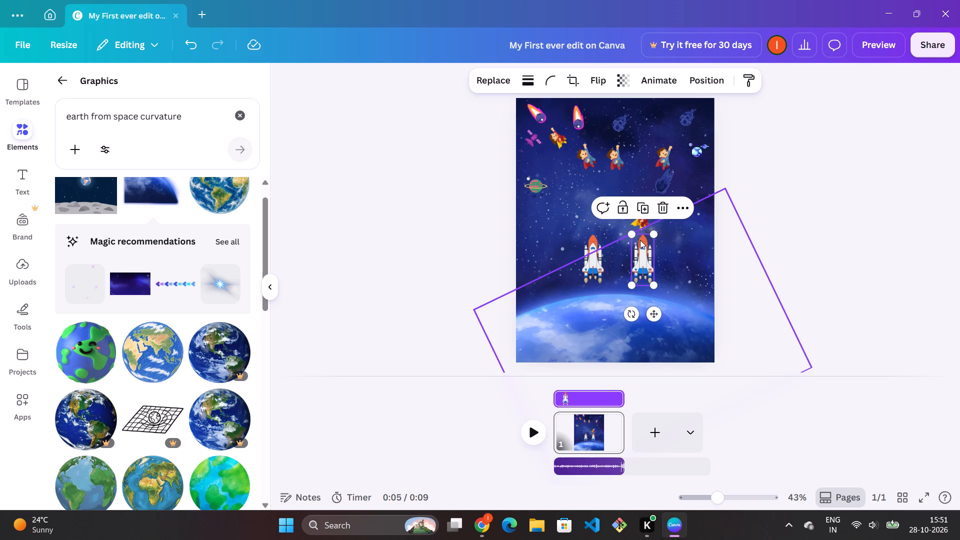
# Delete the right rocket, the dark blue asteroid above it and the lowest superhero kid from the scene.
pyautogui.click(663, 206)
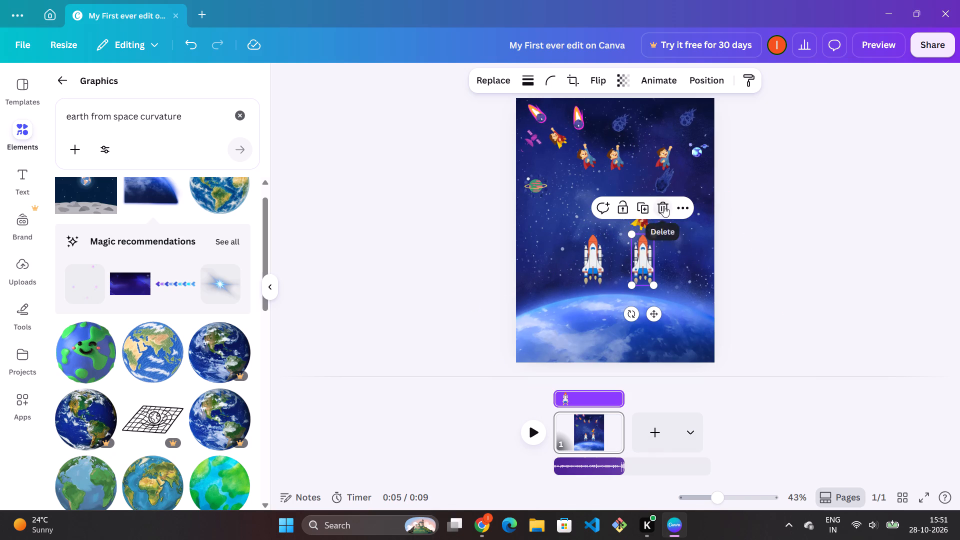
pyautogui.click(670, 200)
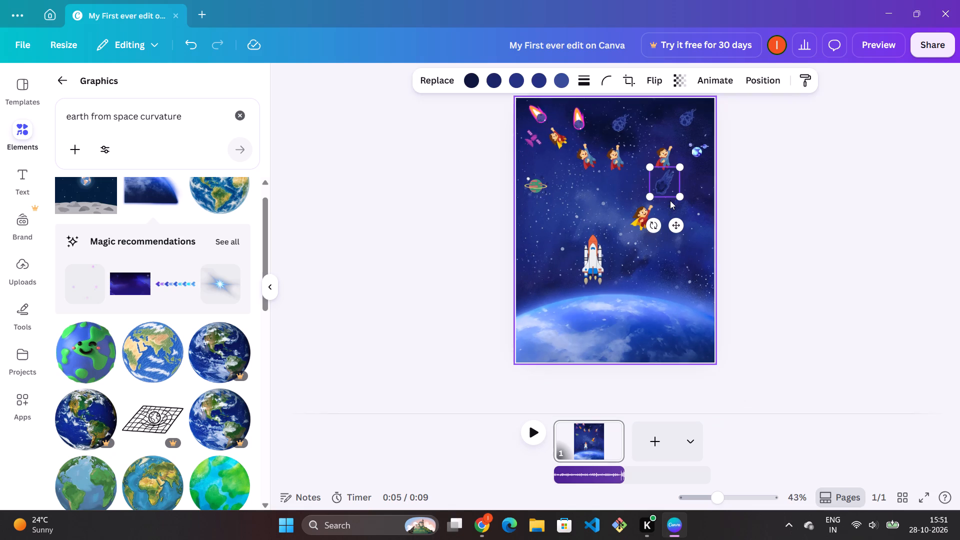
pyautogui.click(683, 143)
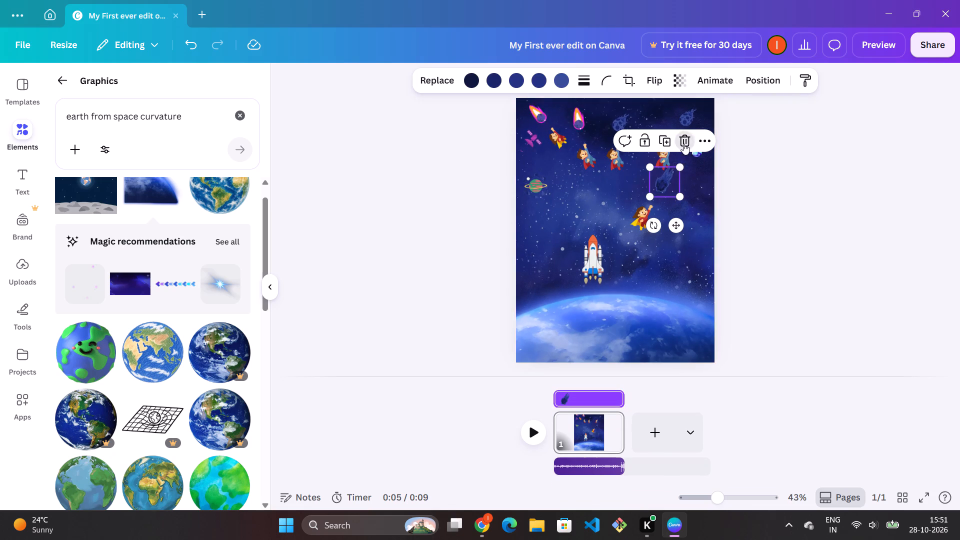
pyautogui.click(649, 239)
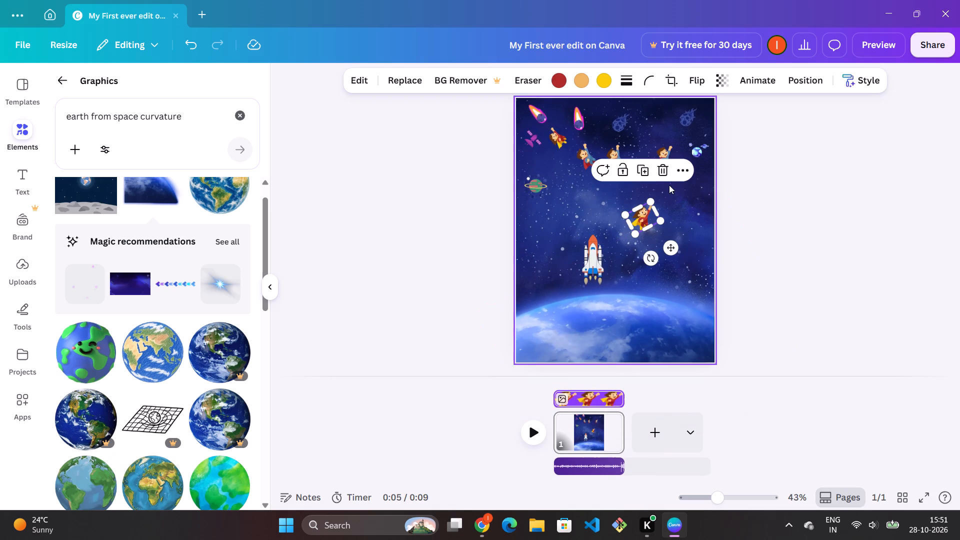
pyautogui.click(665, 169)
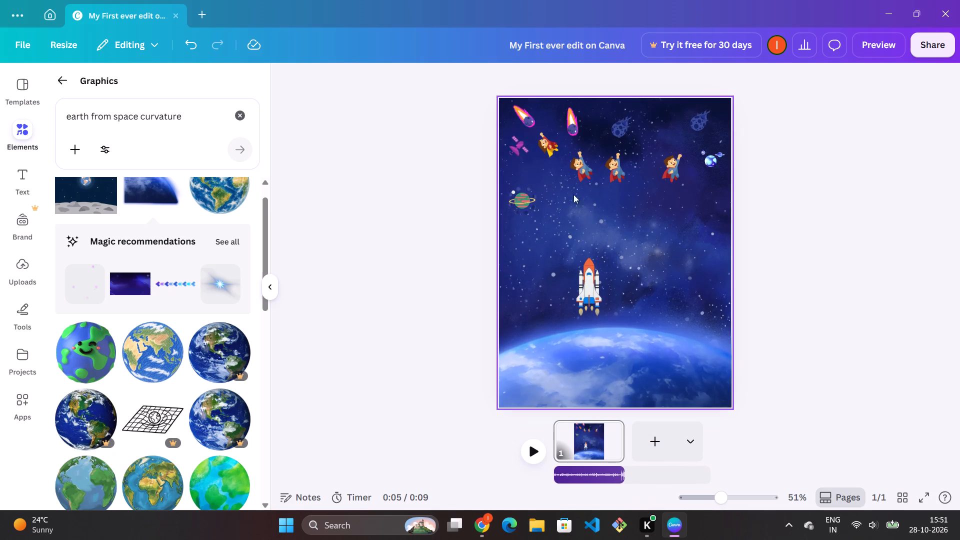
# Search the graphics for "space ship" and add the orange-and-cream space shuttle with grey boosters to the page.
pyautogui.click(249, 116)
pyautogui.click(130, 111)
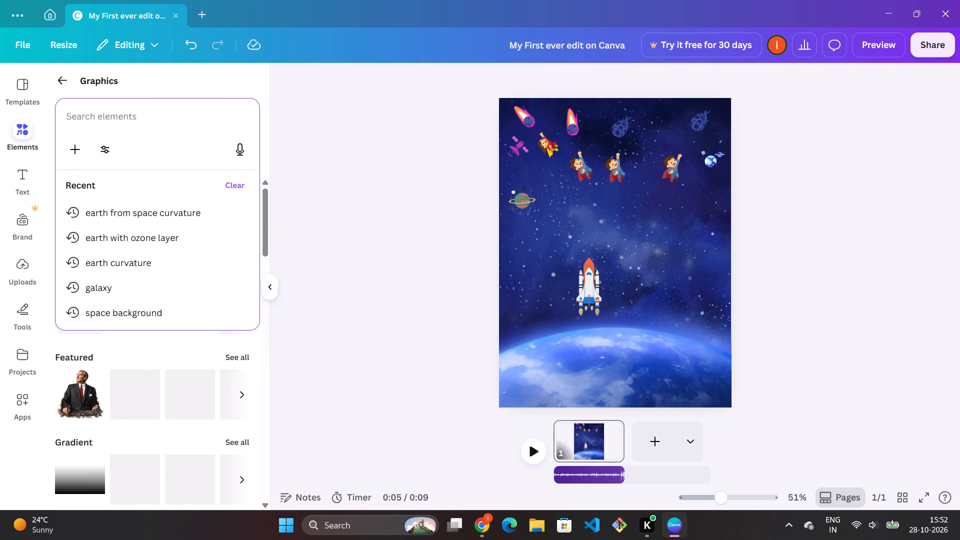
pyautogui.write('sa')
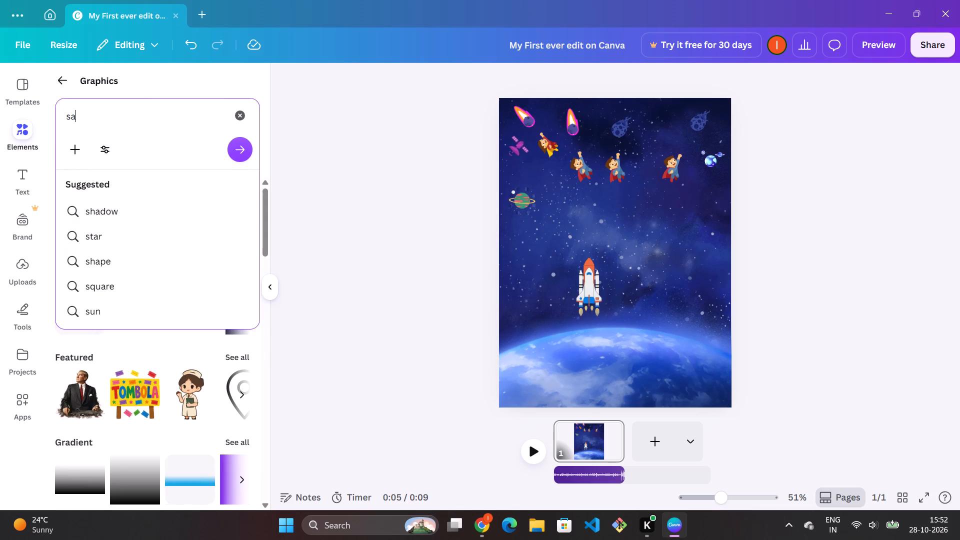
pyautogui.press('BackSpace')
pyautogui.write('pace ship')
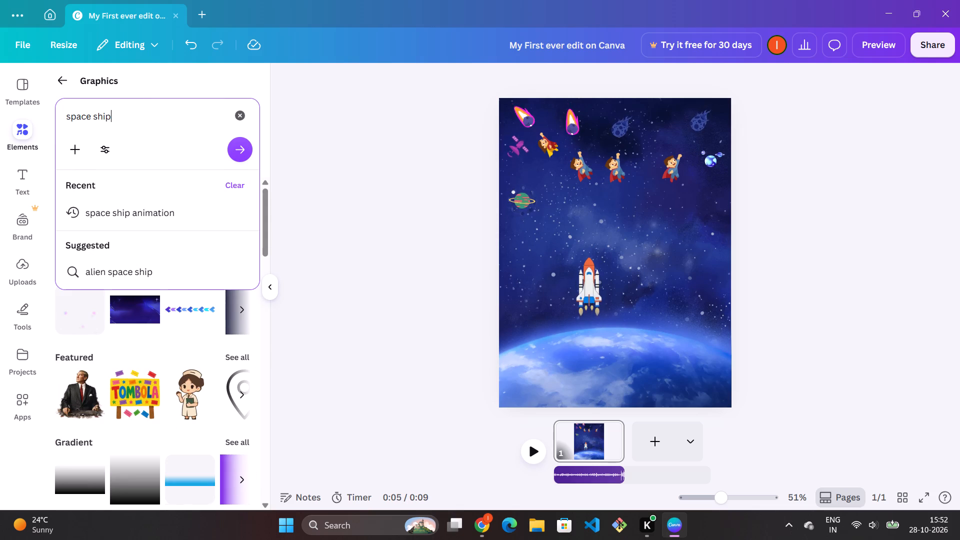
pyautogui.press('Return')
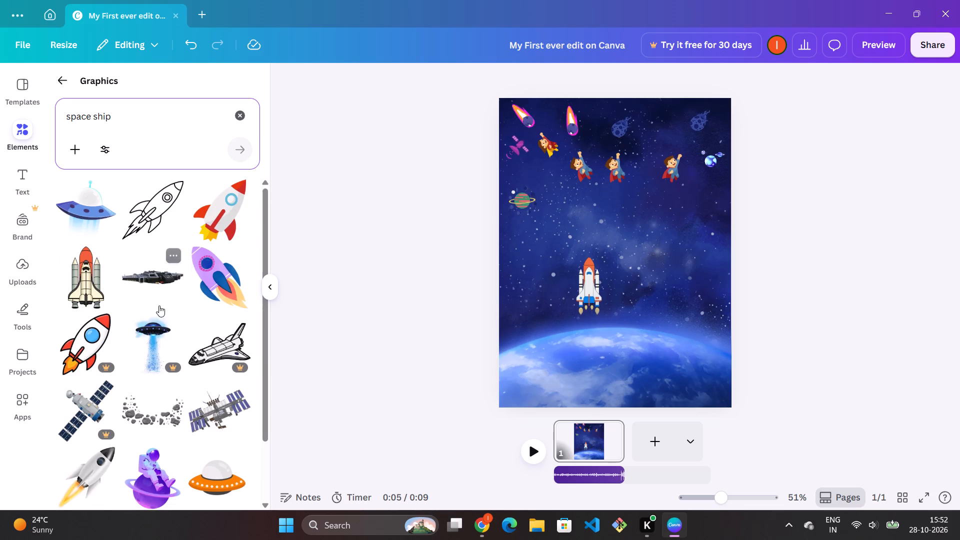
pyautogui.click(88, 295)
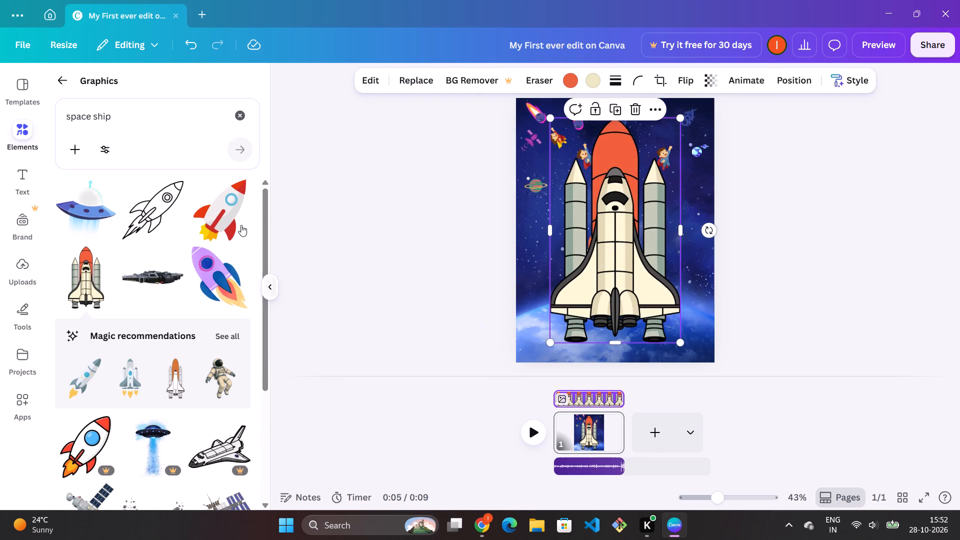
# Refine the graphics search to "space ship animation".
pyautogui.click(178, 129)
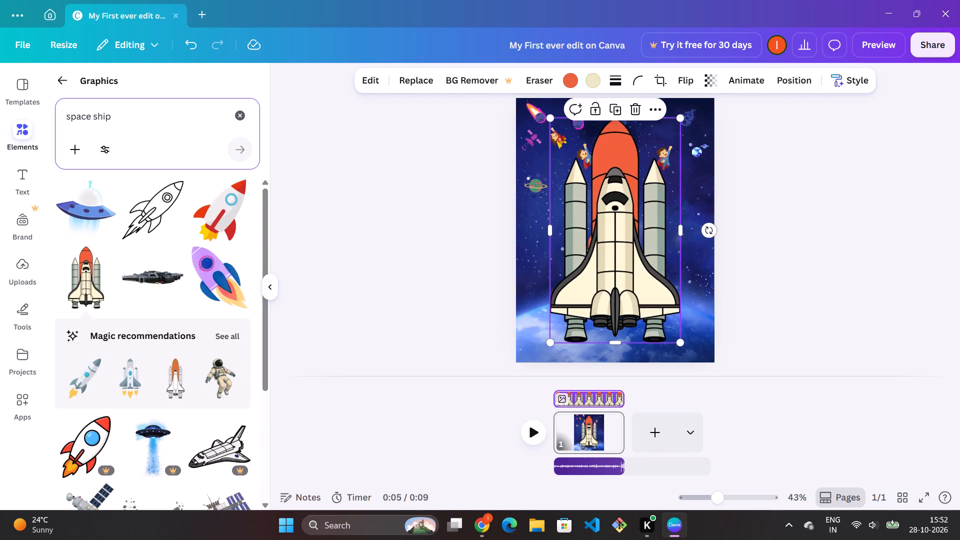
pyautogui.click(164, 122)
pyautogui.press('space')
pyautogui.write('animation')
pyautogui.press('Return')
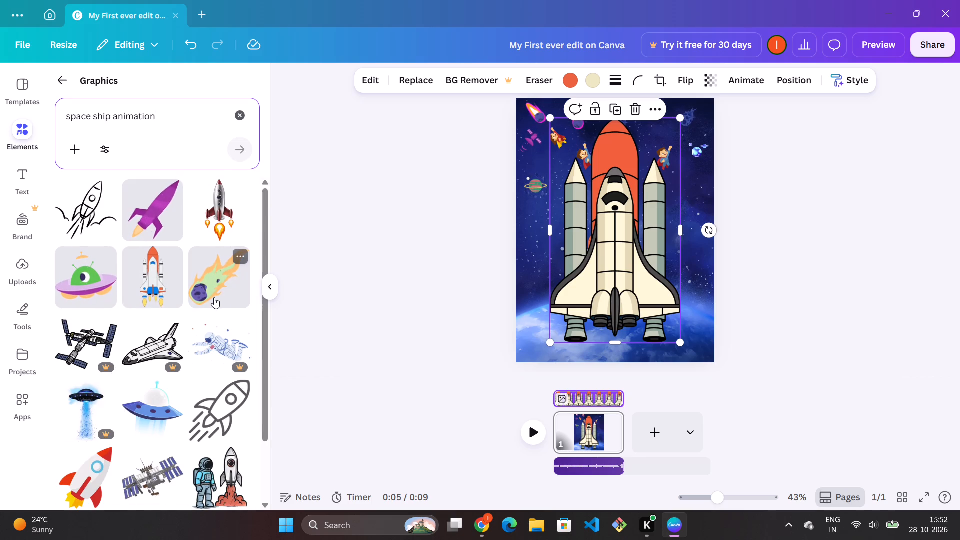
# Browse the "space ship animation" graphics results for a suitable spaceship.
pyautogui.scroll(-4, 214, 297)
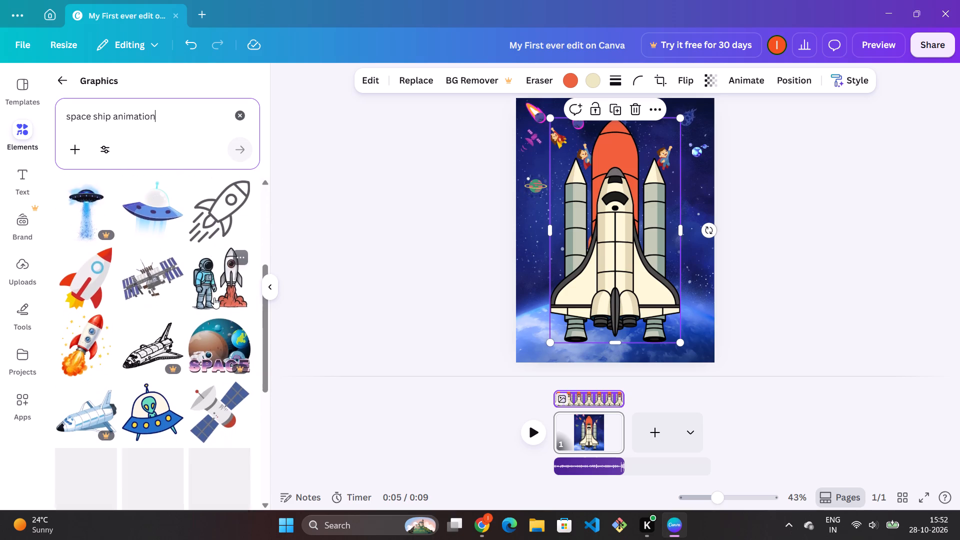
pyautogui.scroll(-3, 214, 297)
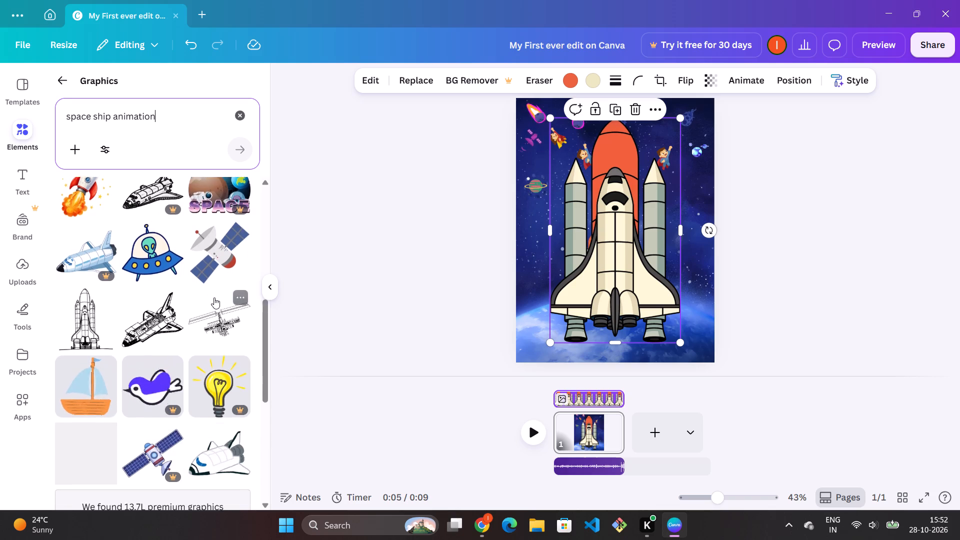
pyautogui.scroll(-6, 214, 297)
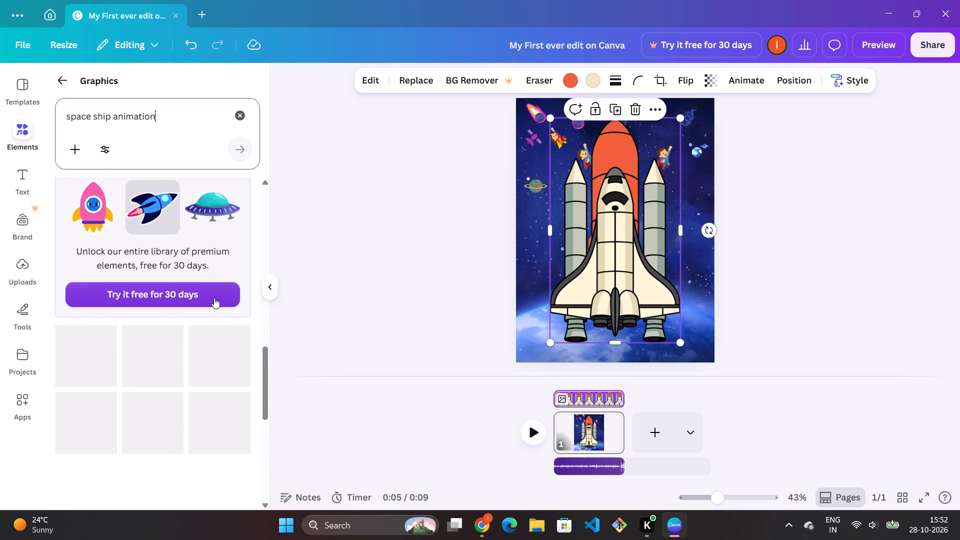
pyautogui.scroll(-2, 221, 327)
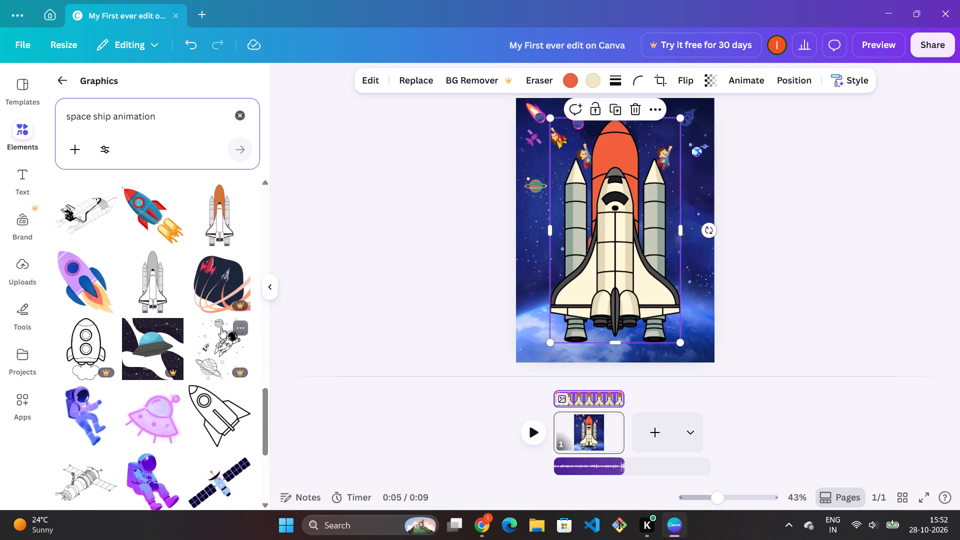
pyautogui.scroll(-3, 221, 327)
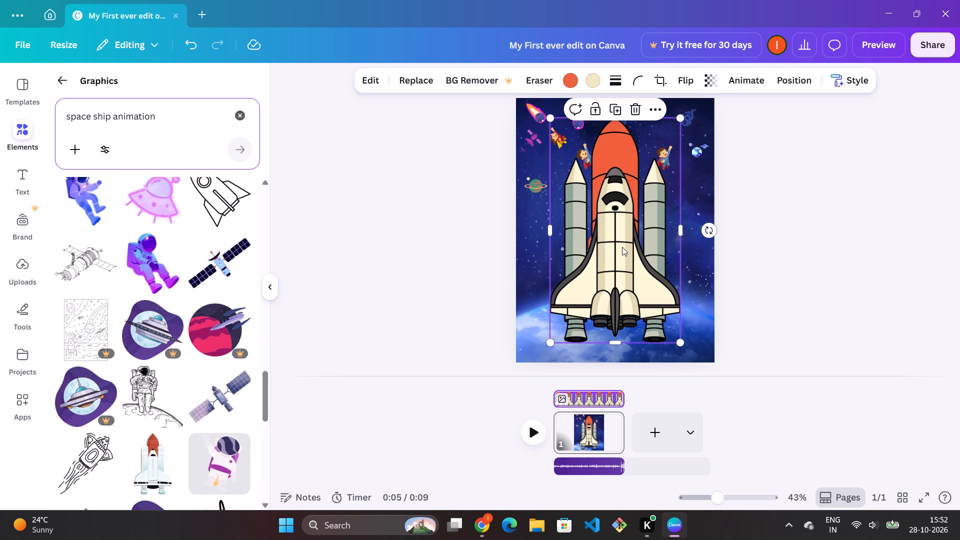
# Delete the oversized orange-and-cream space shuttle from the page.
pyautogui.rightClick(622, 247)
pyautogui.click(637, 109)
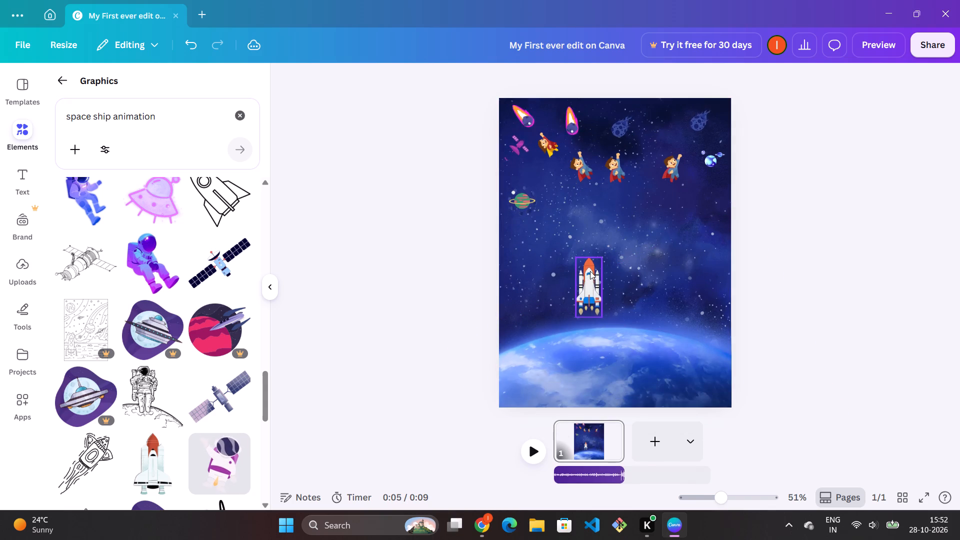
# Copy the small white-and-orange rocket and place the duplicate level with it, a short gap to its right.
pyautogui.rightClick(590, 271)
pyautogui.click(639, 225)
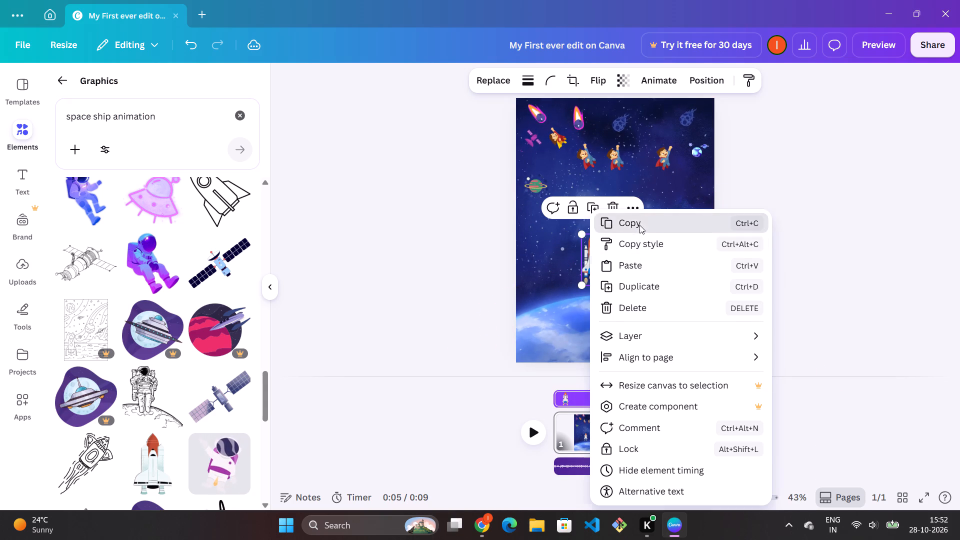
pyautogui.click(596, 274)
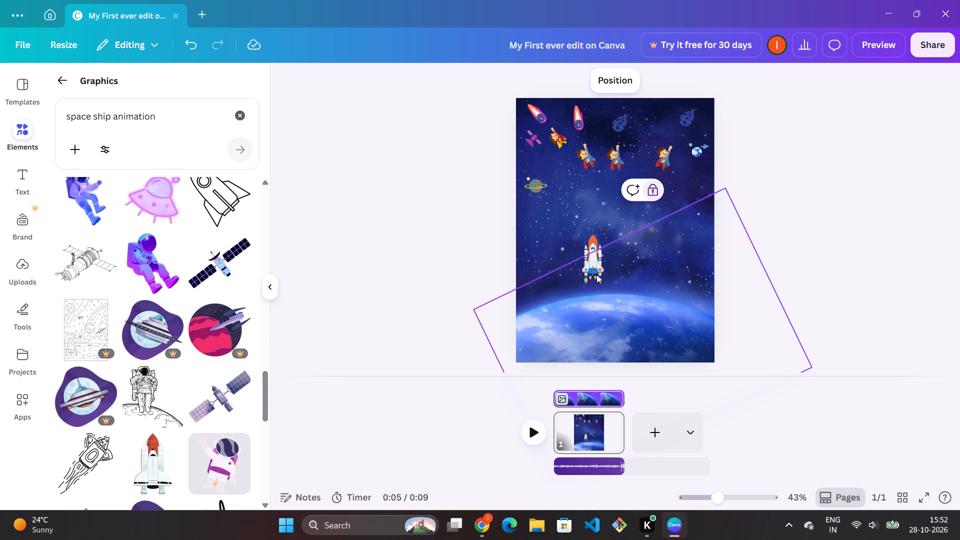
pyautogui.click(634, 266)
pyautogui.click(634, 266)
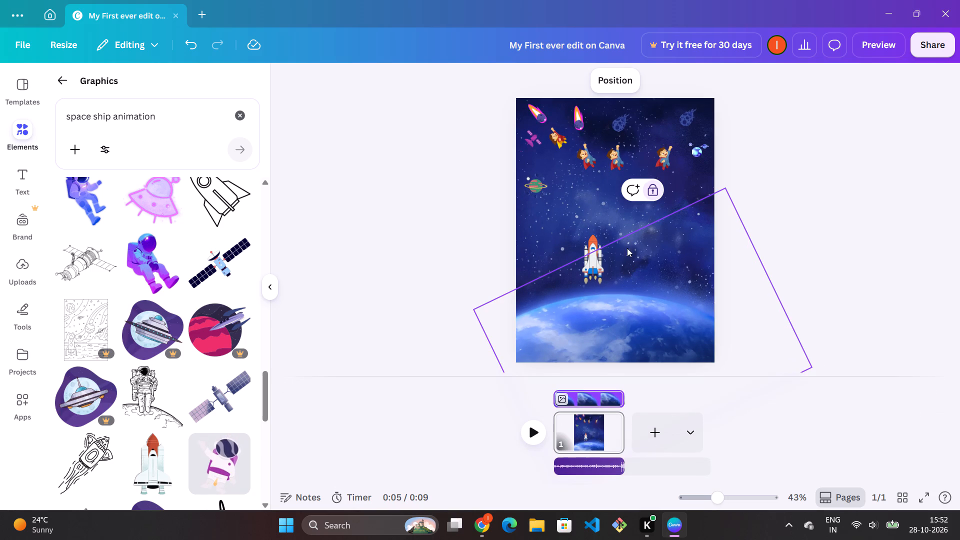
pyautogui.click(614, 219)
pyautogui.hotkey('ctrl', 'v')
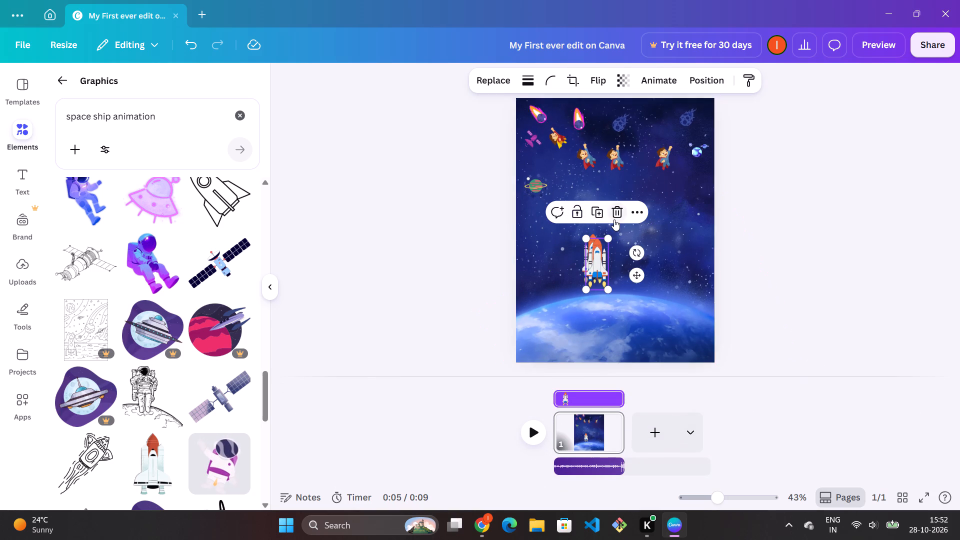
pyautogui.moveTo(602, 268); pyautogui.dragTo(628, 265)
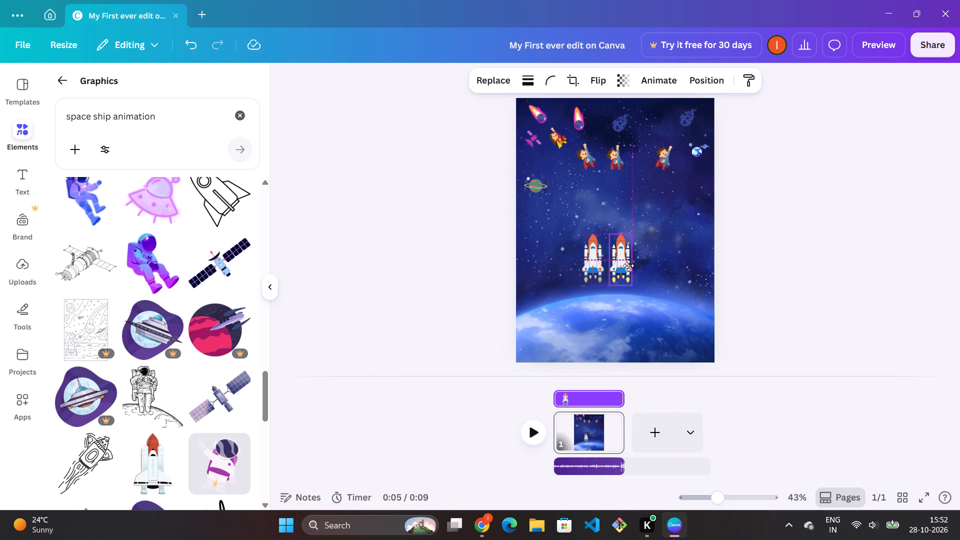
pyautogui.moveTo(628, 265); pyautogui.dragTo(636, 265)
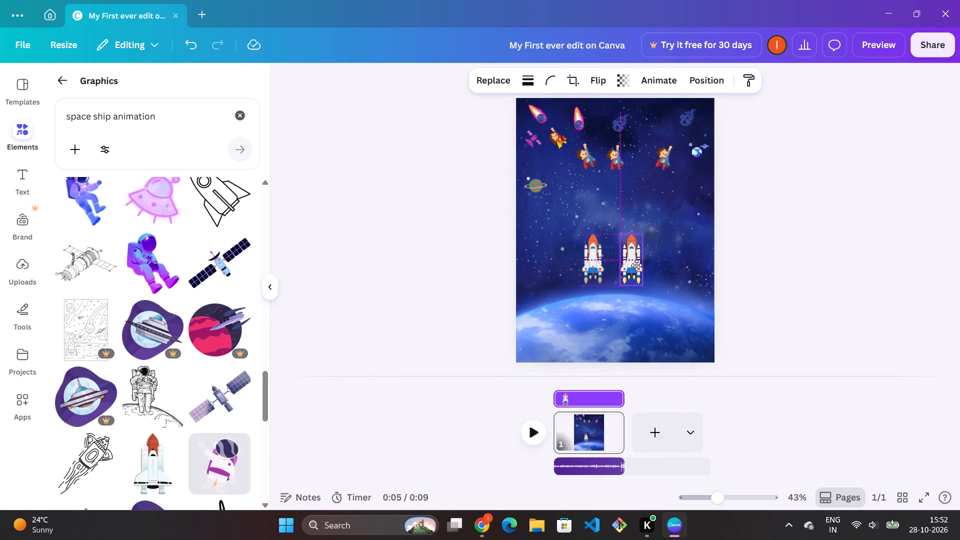
pyautogui.moveTo(636, 265); pyautogui.dragTo(642, 263)
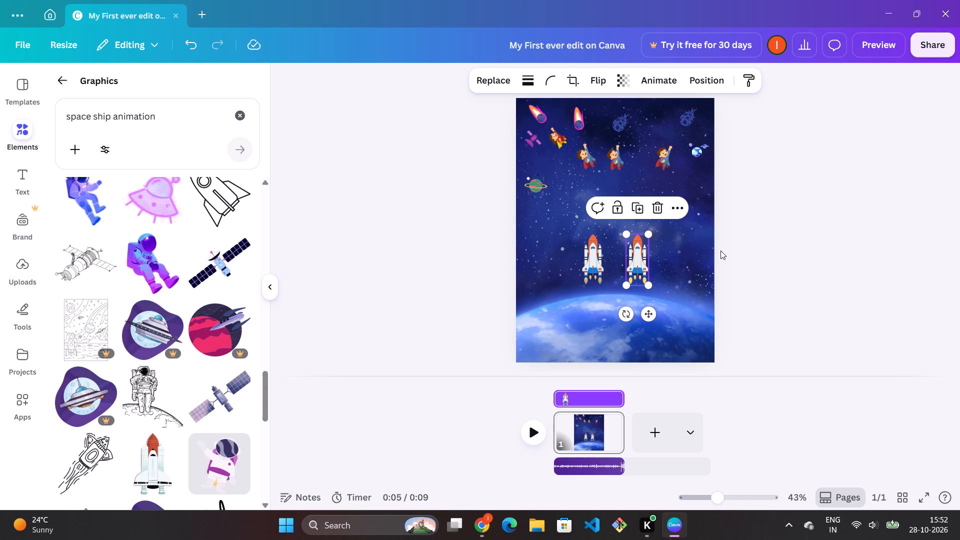
pyautogui.click(769, 238)
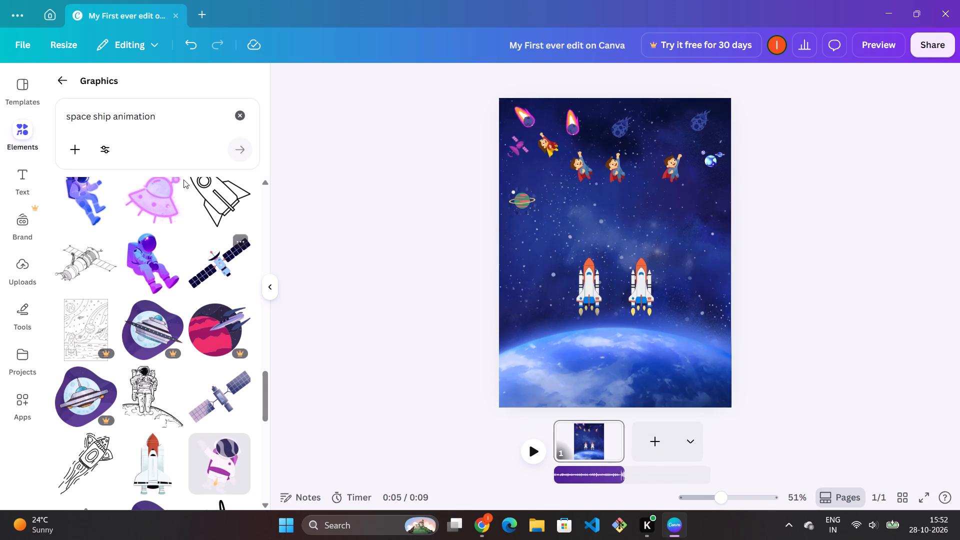
# Search the graphics for "thrust fire animation".
pyautogui.click(241, 117)
pyautogui.write('thrust')
pyautogui.press('space')
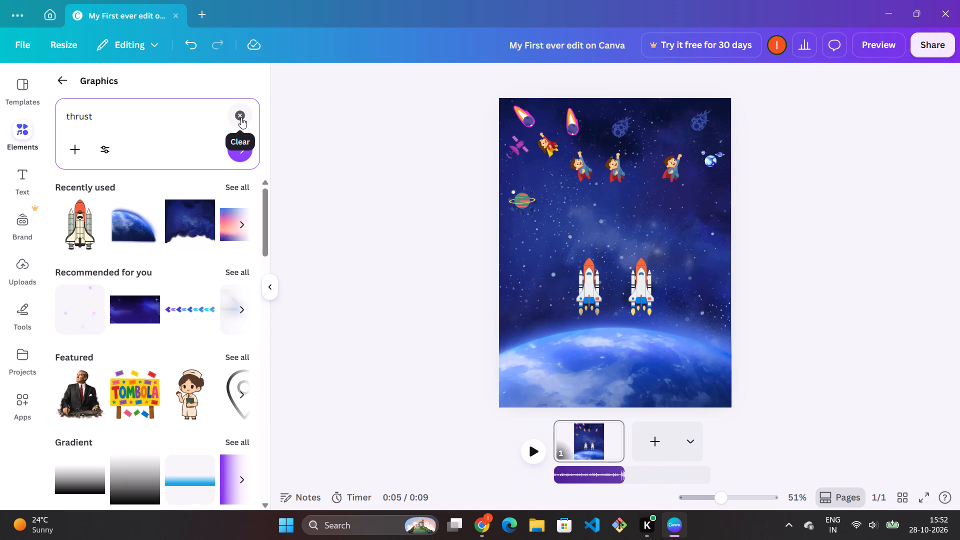
pyautogui.write('fire animai')
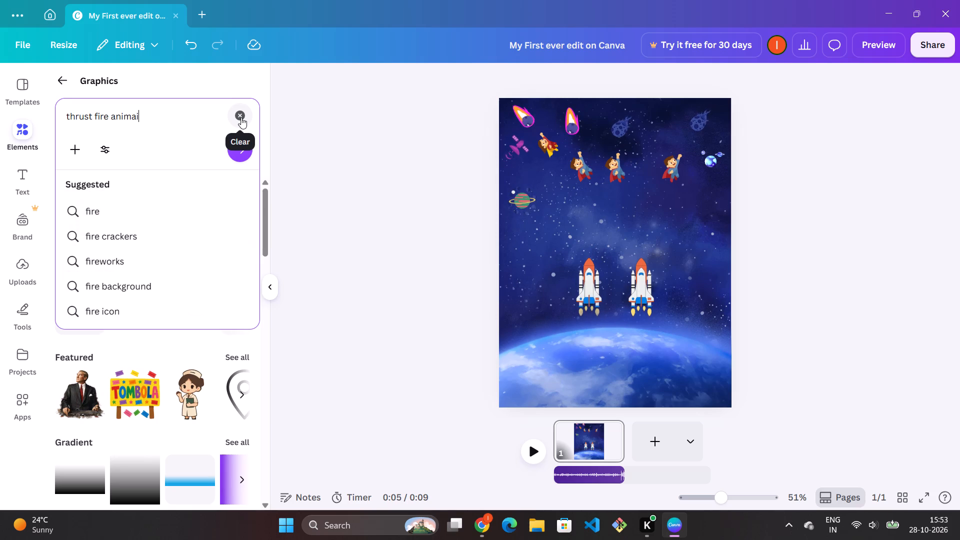
pyautogui.press('BackSpace')
pyautogui.write('tion')
pyautogui.press('Return')
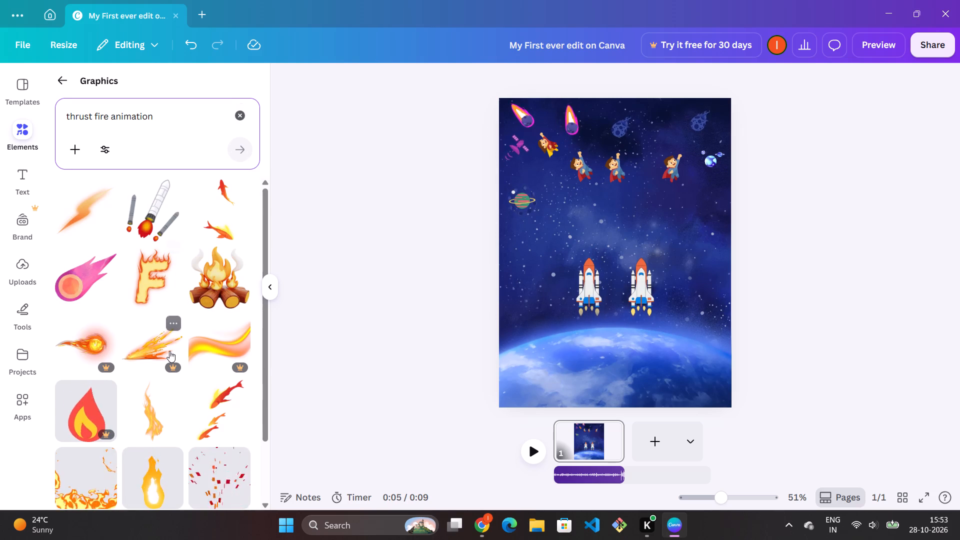
# Browse the "thrust fire animation" graphics results for a flame suitable for the two rockets.
pyautogui.scroll(-1, 169, 351)
pyautogui.scroll(-1, 199, 417)
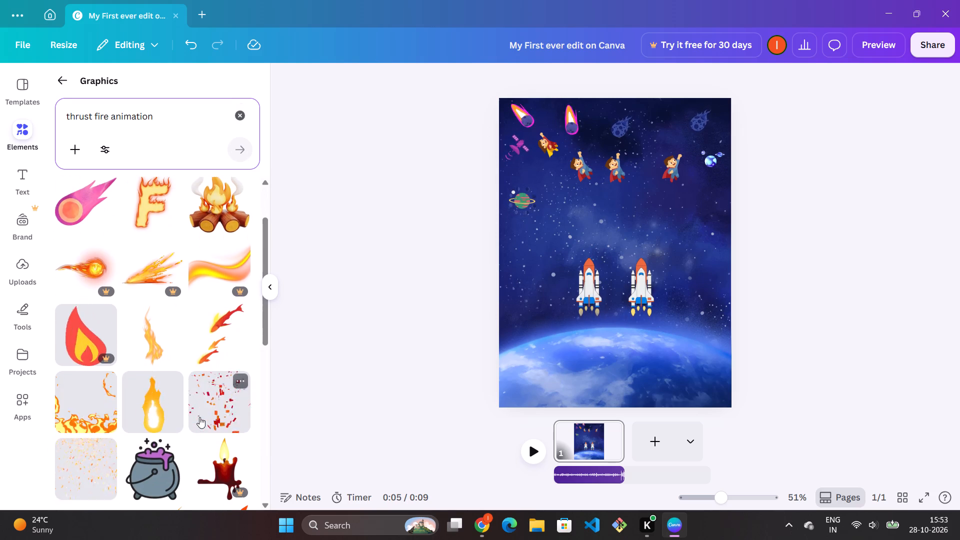
pyautogui.scroll(-1, 199, 417)
pyautogui.scroll(-2, 102, 418)
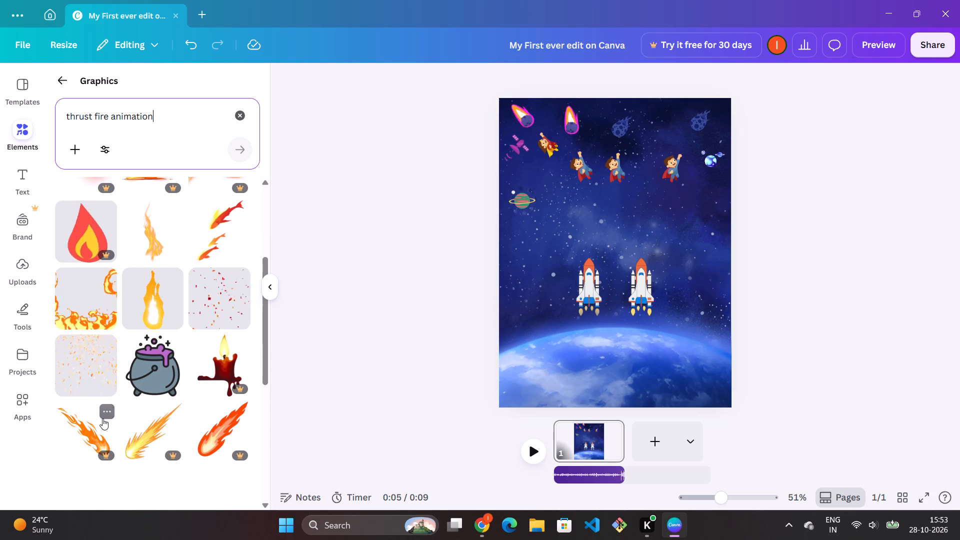
pyautogui.scroll(-1, 102, 418)
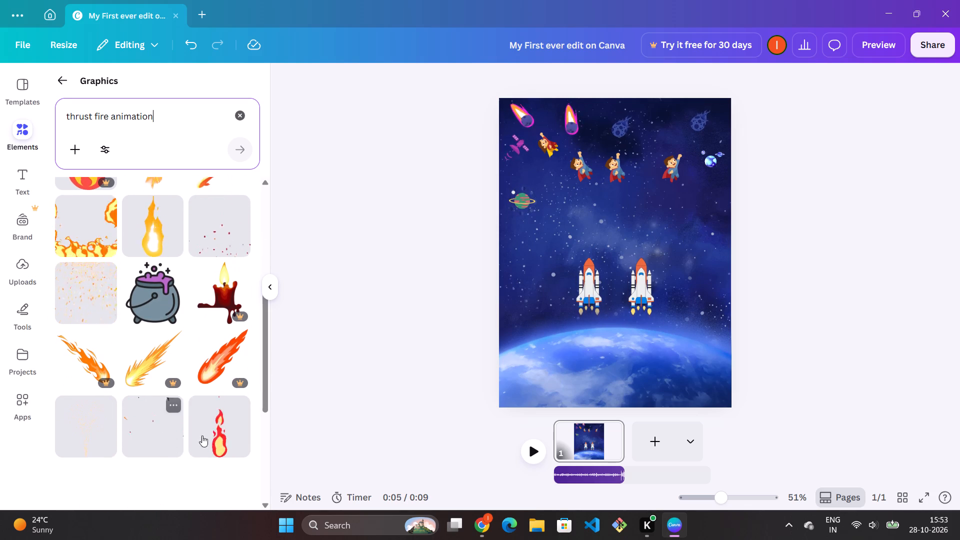
pyautogui.scroll(-1, 219, 432)
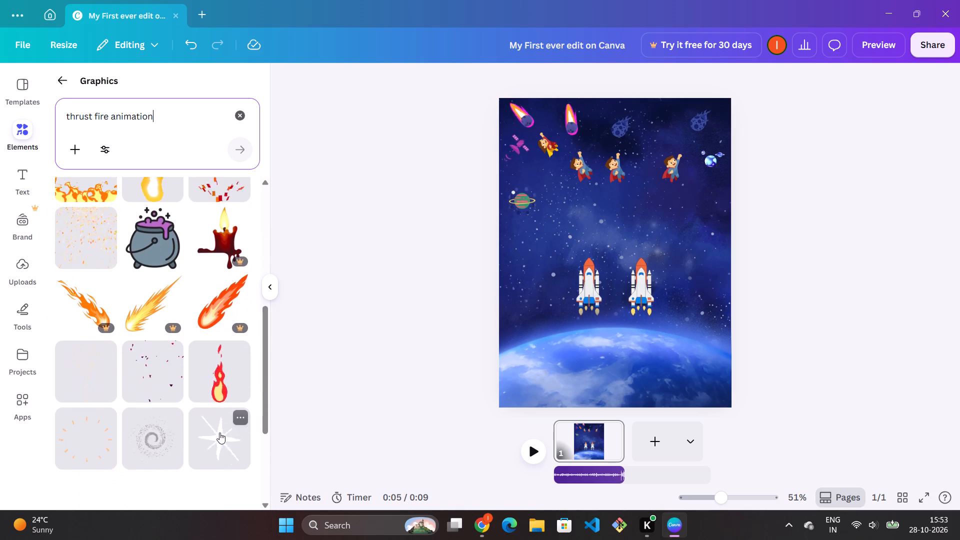
pyautogui.scroll(-5, 219, 432)
pyautogui.scroll(1, 219, 432)
pyautogui.scroll(-2, 219, 432)
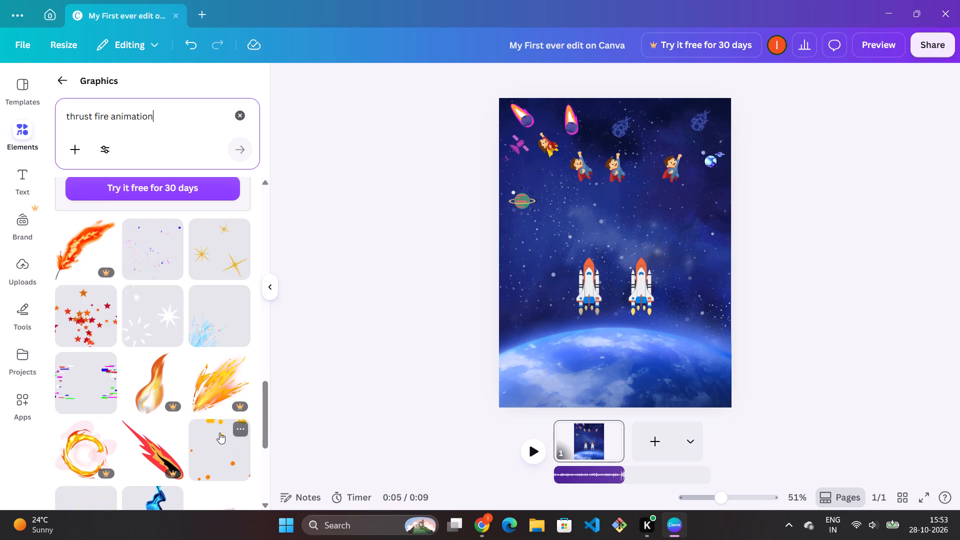
pyautogui.scroll(-2, 219, 432)
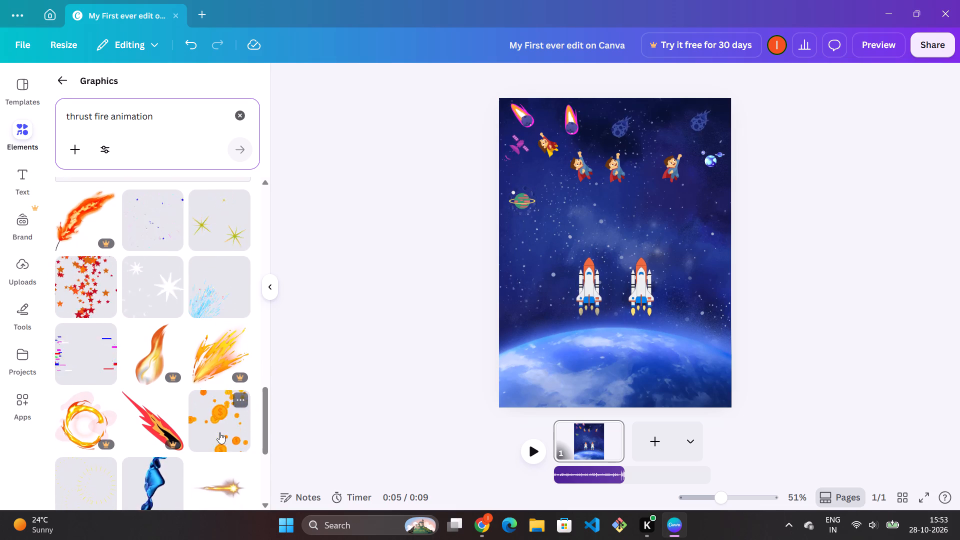
pyautogui.scroll(-4, 219, 432)
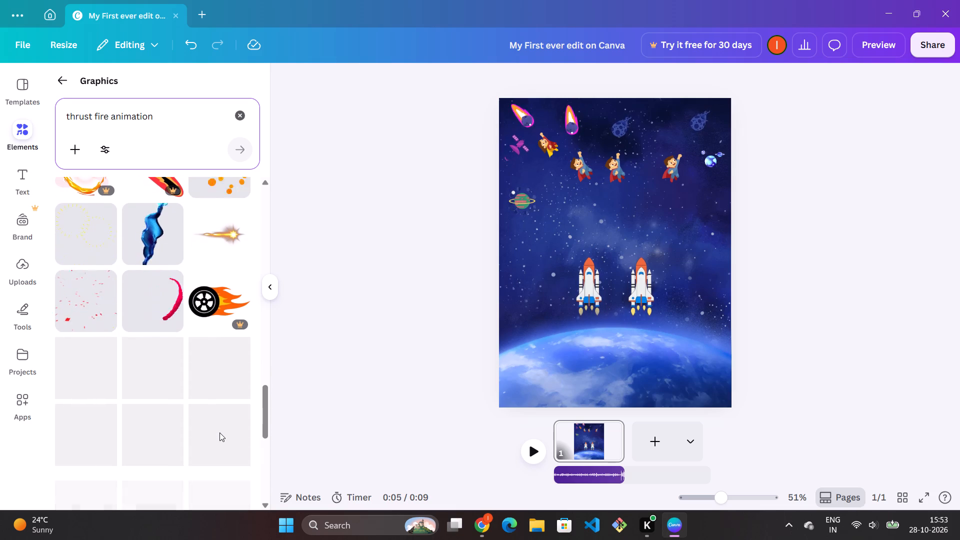
pyautogui.scroll(-1, 219, 432)
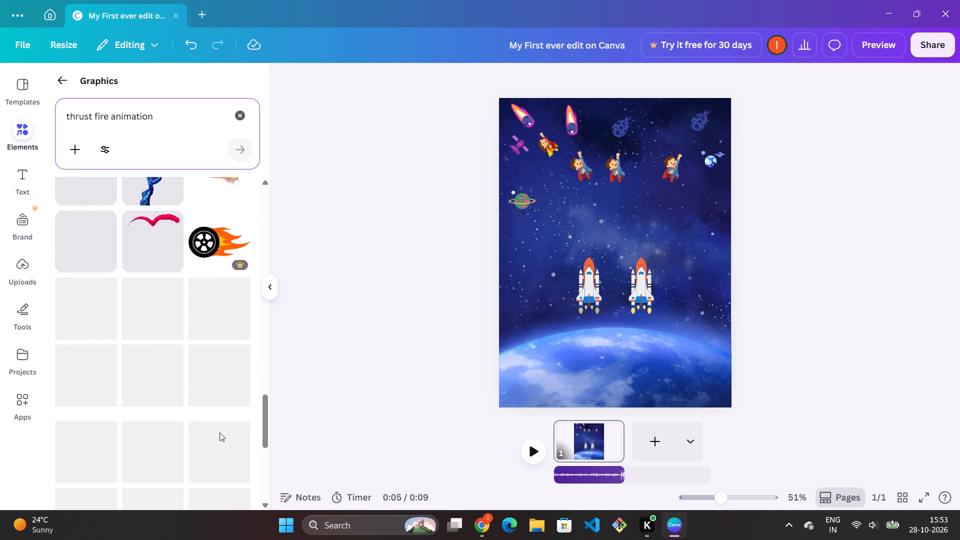
pyautogui.scroll(-1, 219, 432)
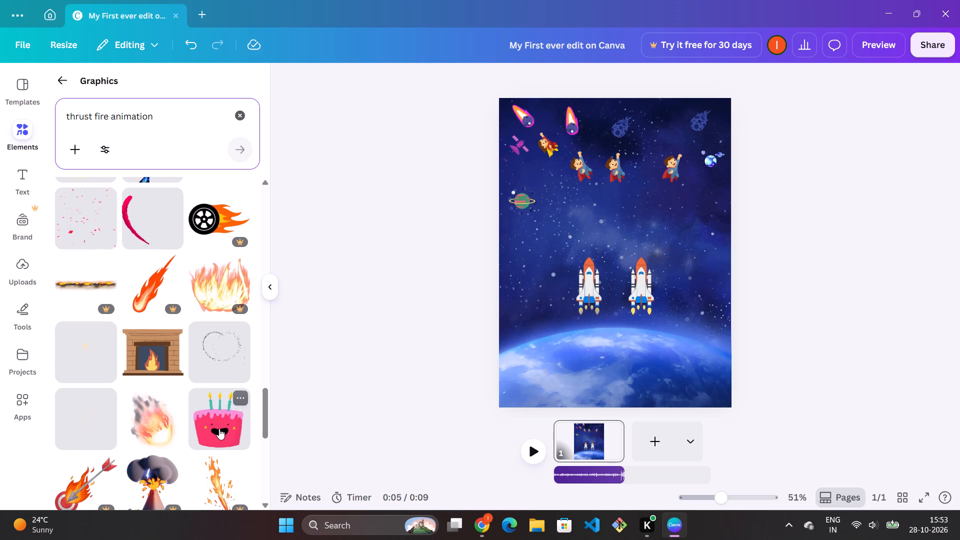
pyautogui.scroll(-1, 202, 401)
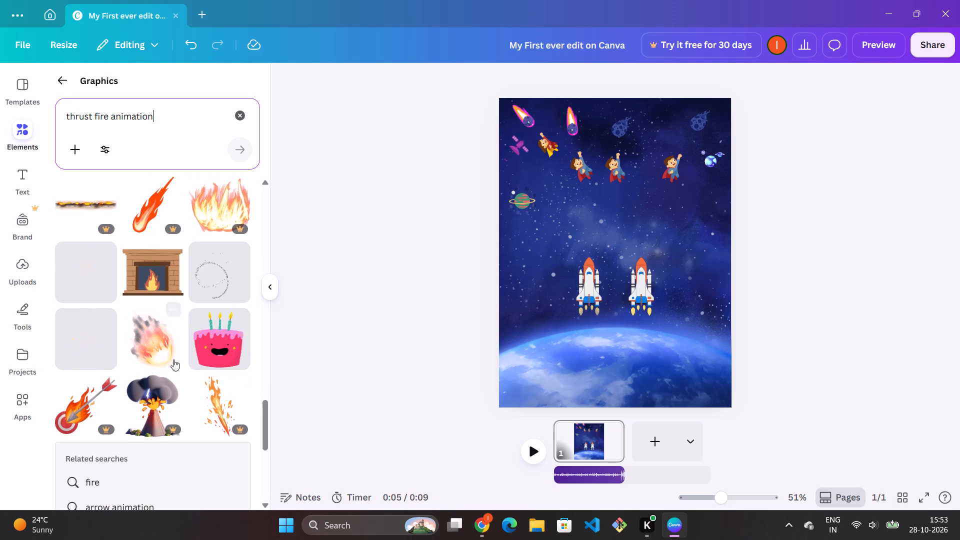
pyautogui.scroll(-4, 167, 356)
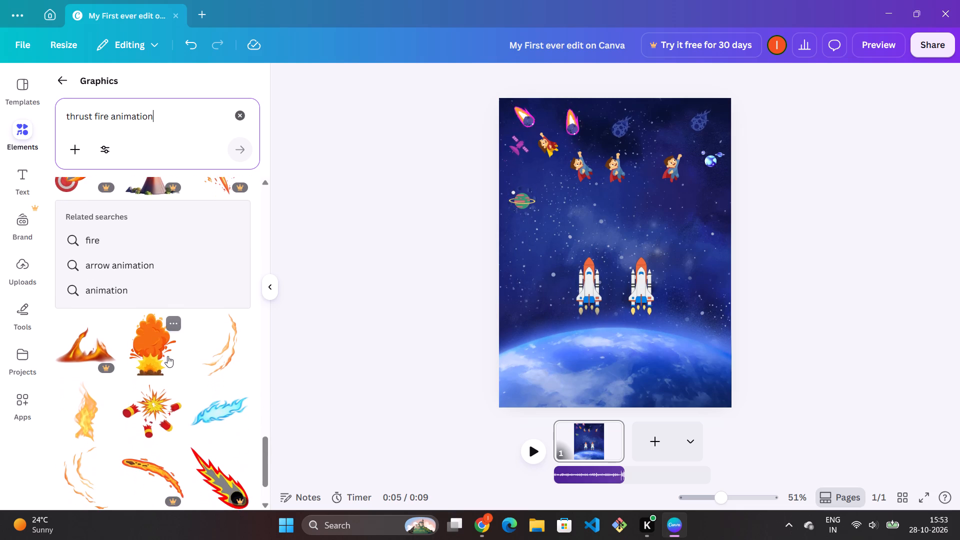
pyautogui.scroll(-3, 167, 356)
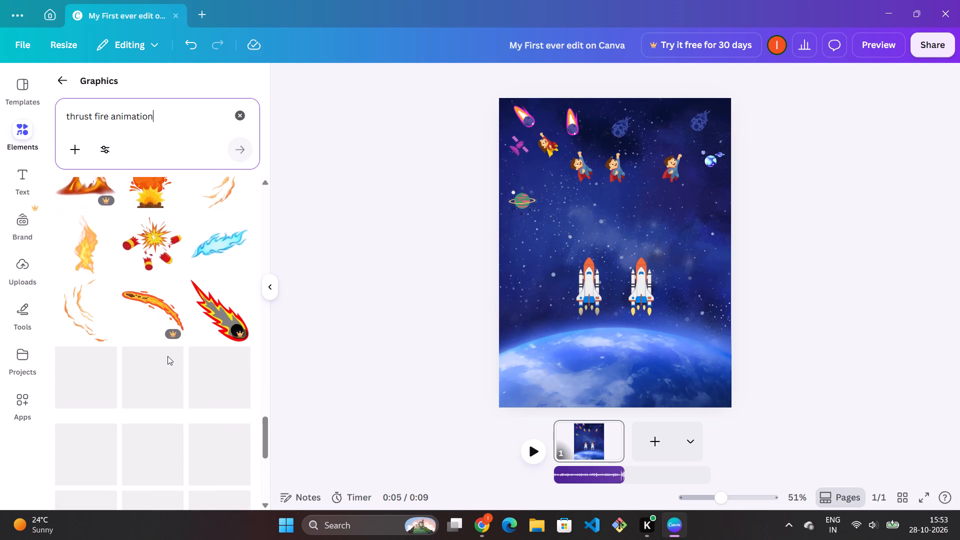
pyautogui.scroll(-1, 167, 356)
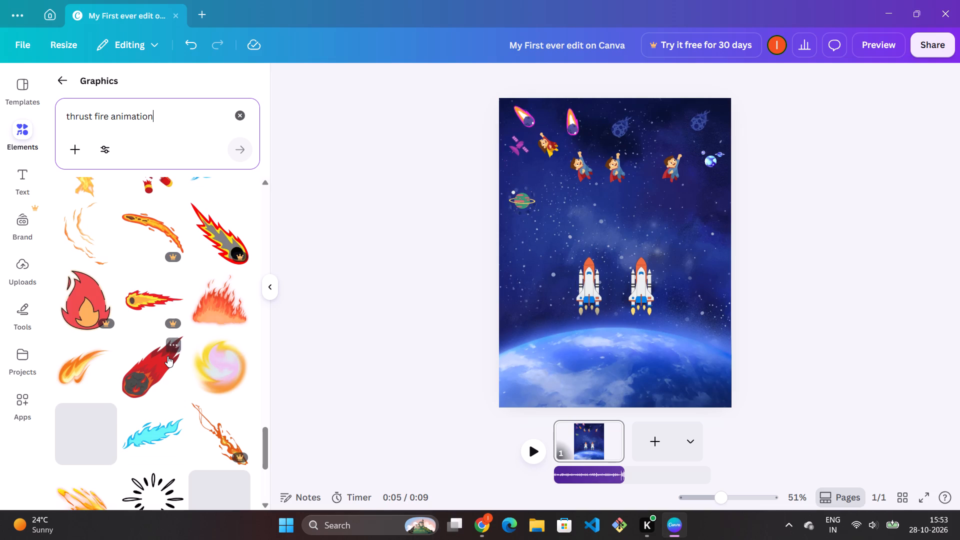
pyautogui.scroll(-3, 167, 356)
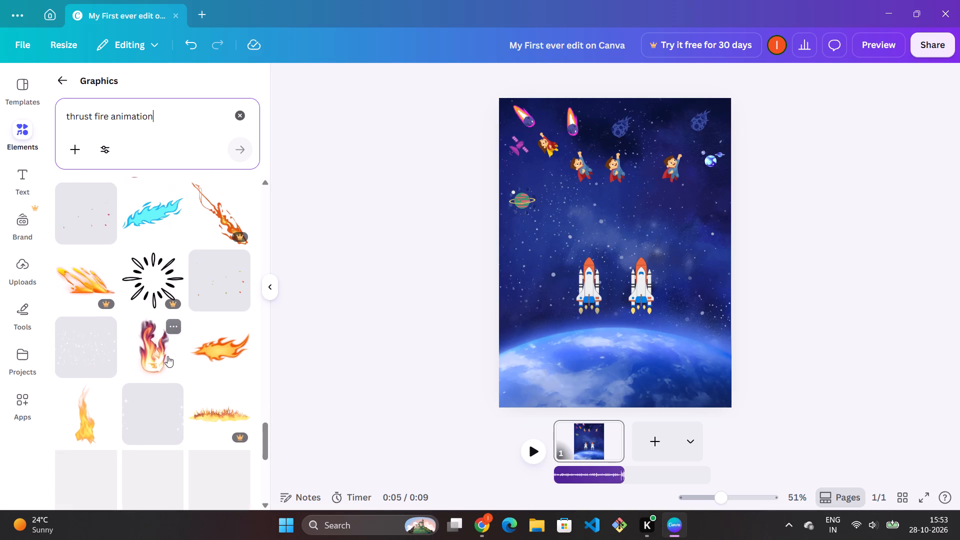
pyautogui.scroll(-4, 167, 356)
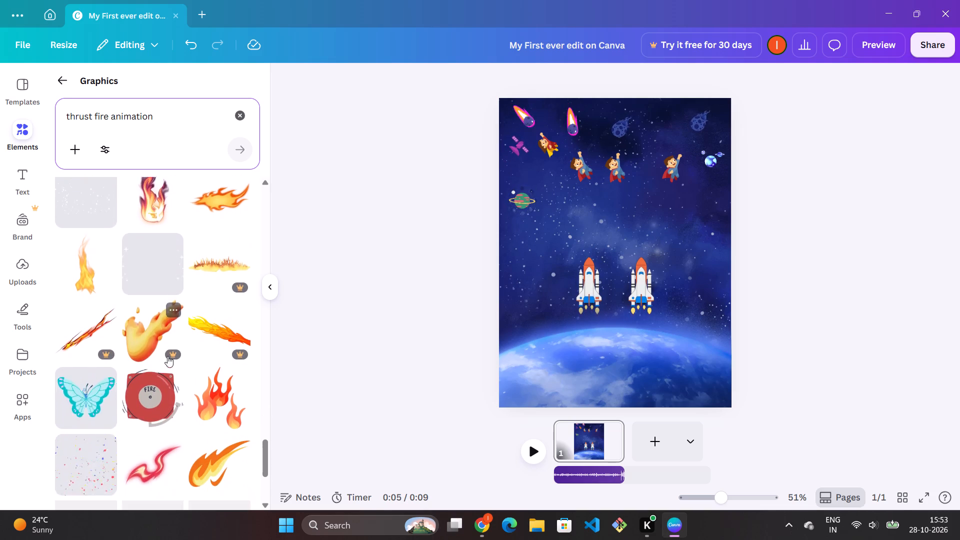
pyautogui.scroll(-1, 167, 356)
pyautogui.scroll(7, 167, 356)
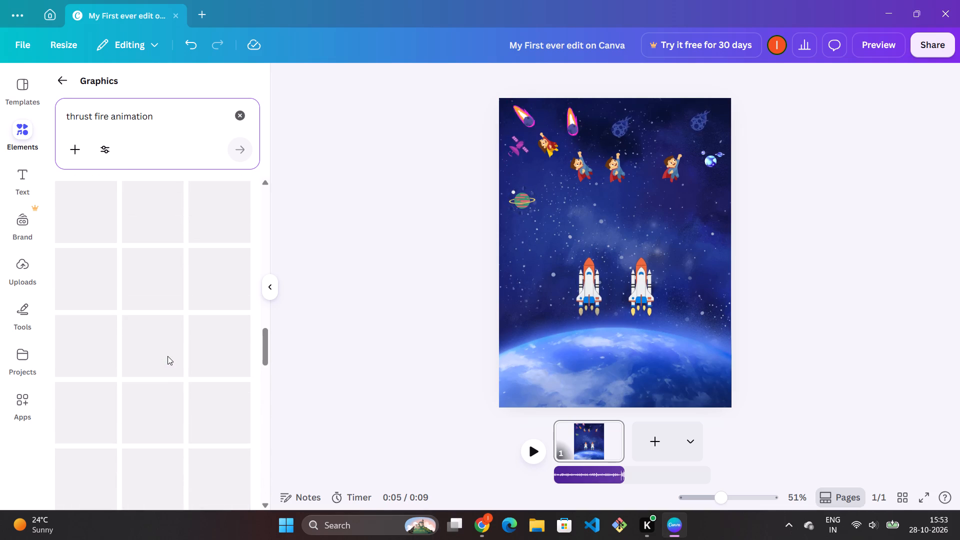
pyautogui.scroll(1, 151, 356)
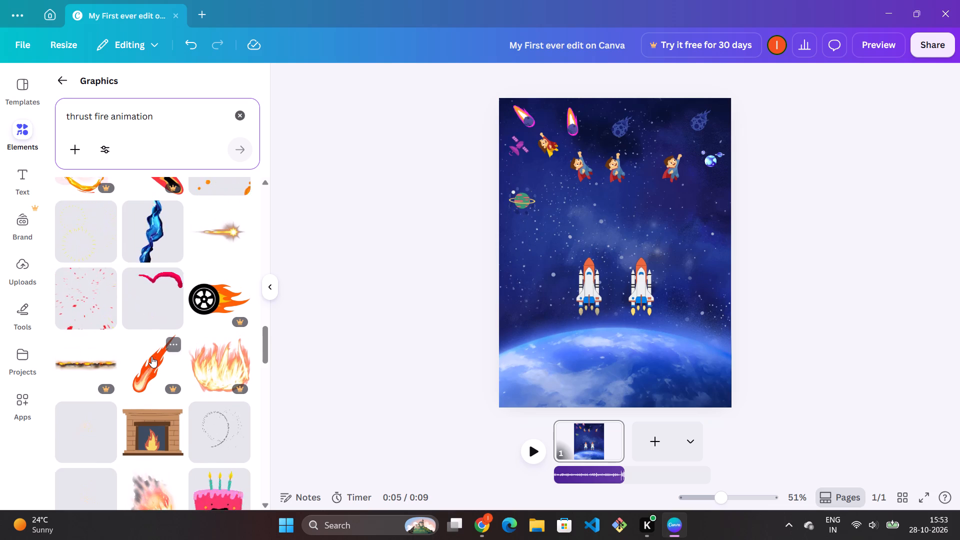
pyautogui.scroll(3, 151, 356)
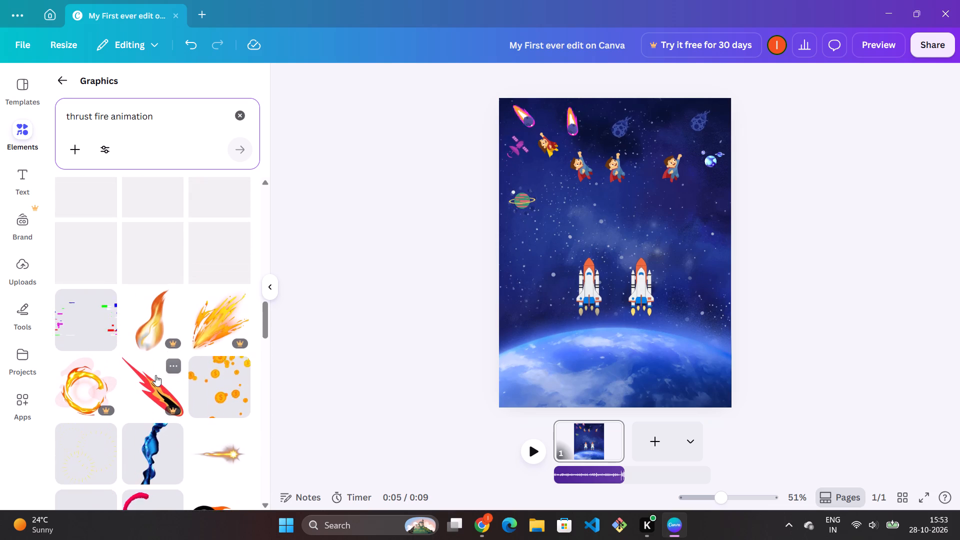
pyautogui.scroll(1, 155, 375)
pyautogui.scroll(1, 164, 294)
pyautogui.scroll(-2, 164, 294)
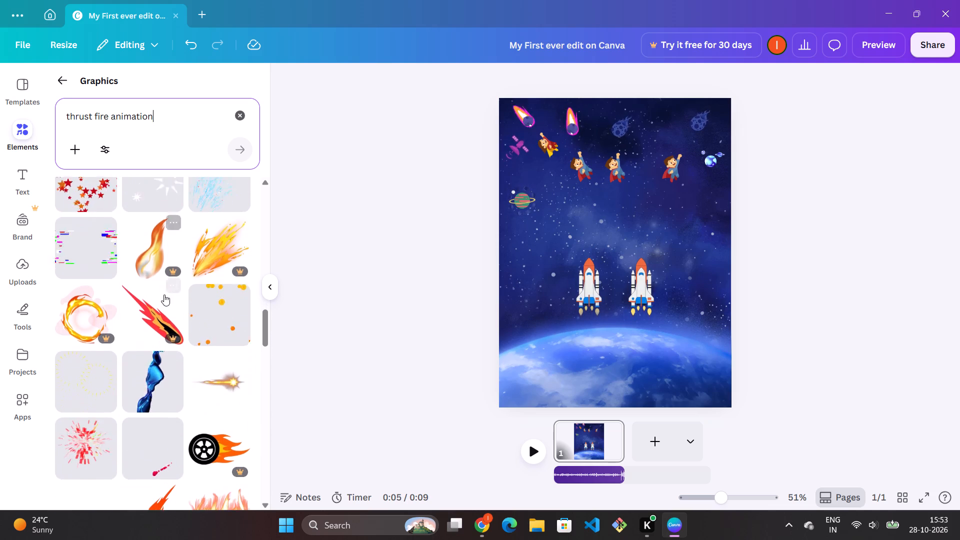
pyautogui.scroll(-4, 164, 294)
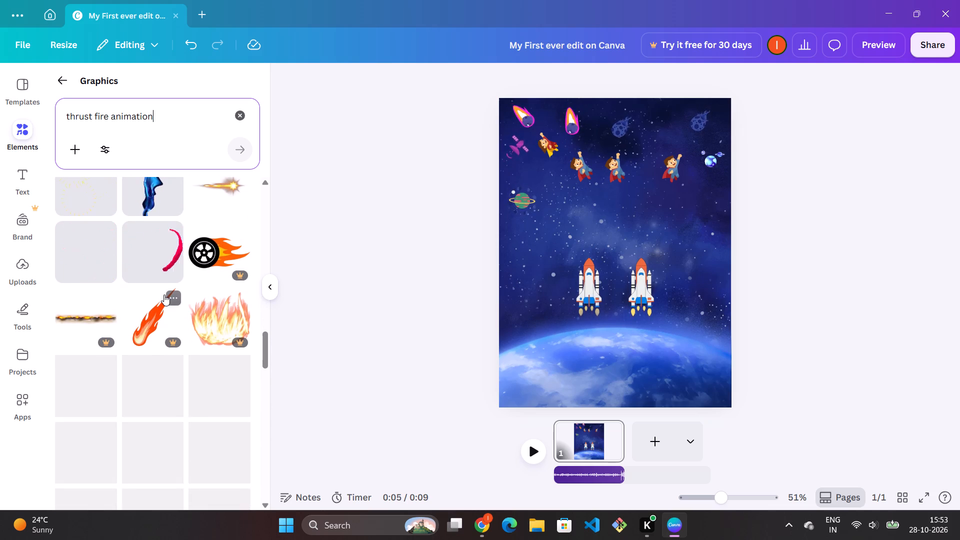
pyautogui.scroll(-1, 181, 266)
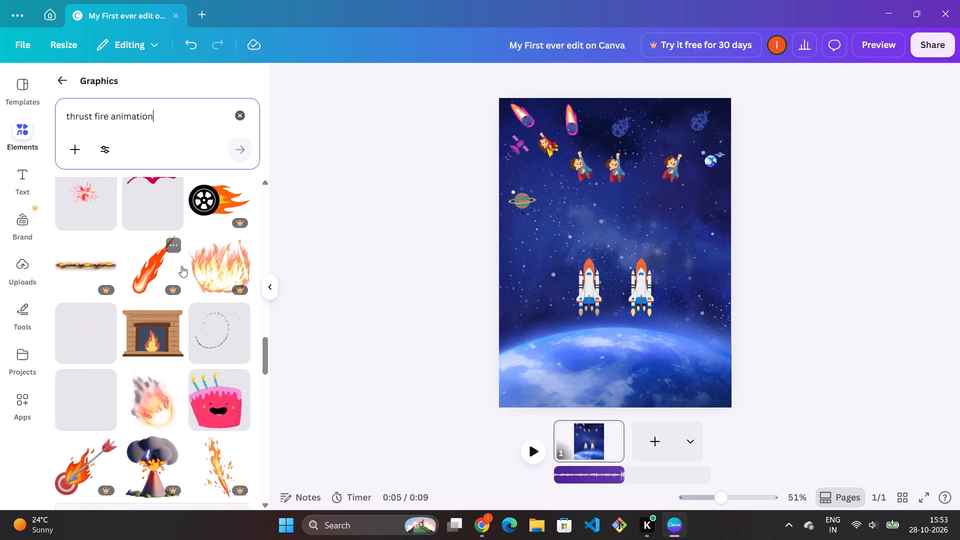
pyautogui.scroll(-1, 181, 266)
pyautogui.scroll(-2, 158, 390)
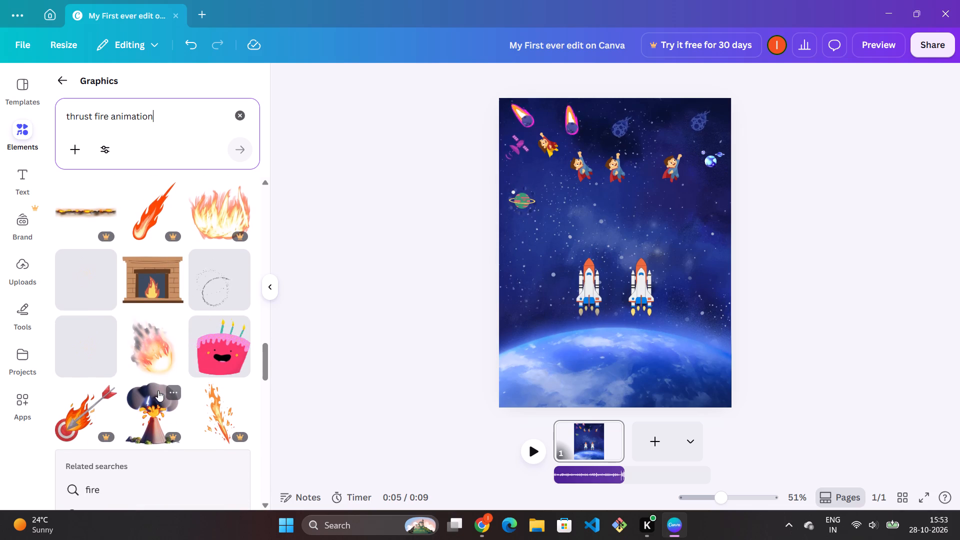
pyautogui.scroll(-3, 158, 390)
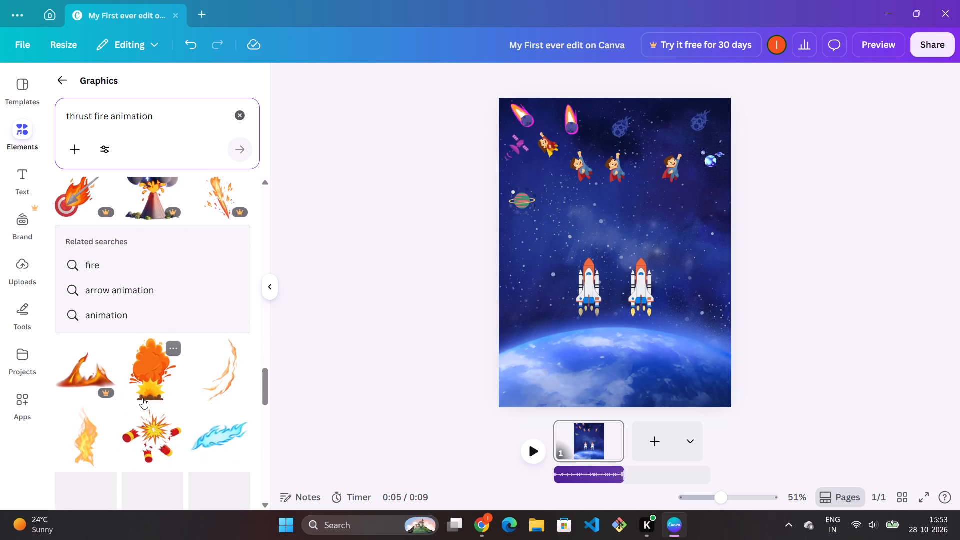
pyautogui.scroll(-4, 142, 398)
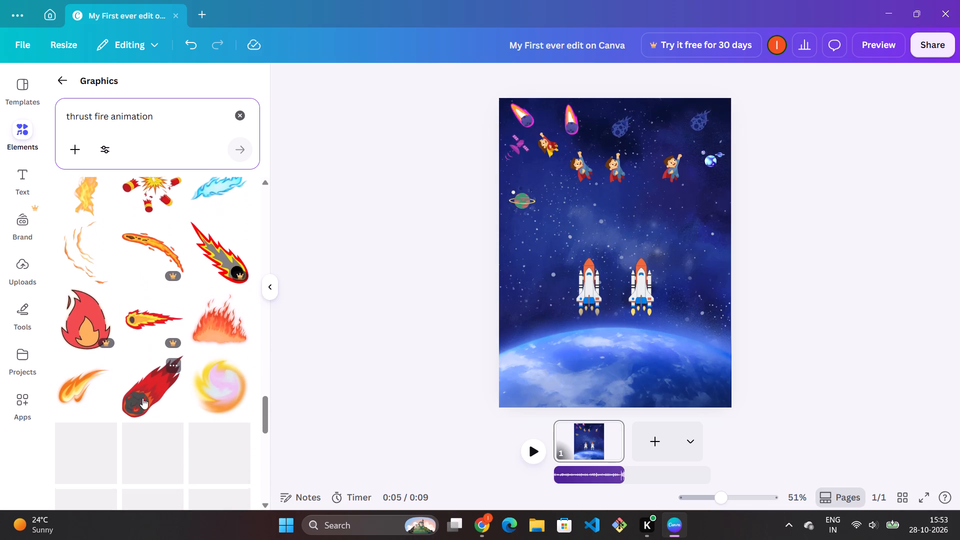
pyautogui.scroll(-2, 142, 398)
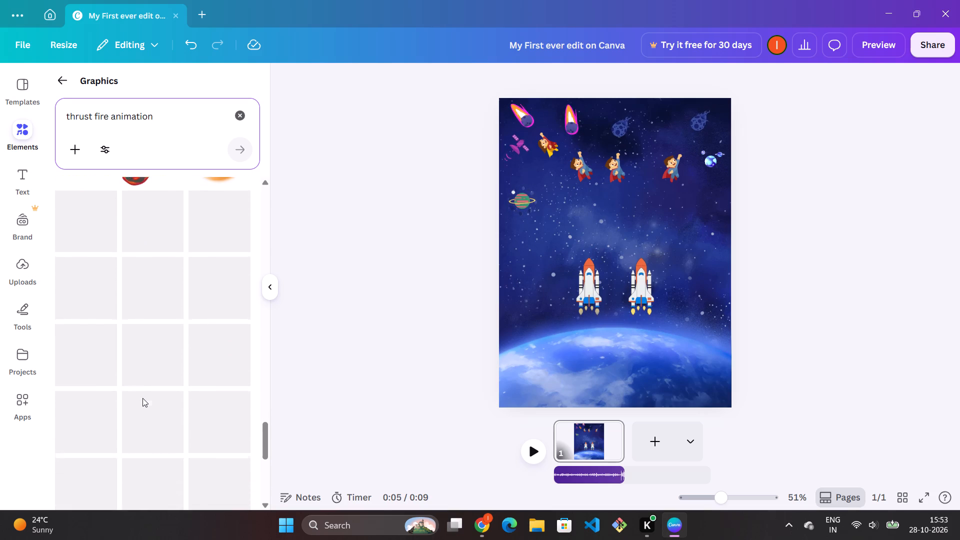
pyautogui.scroll(-2, 142, 398)
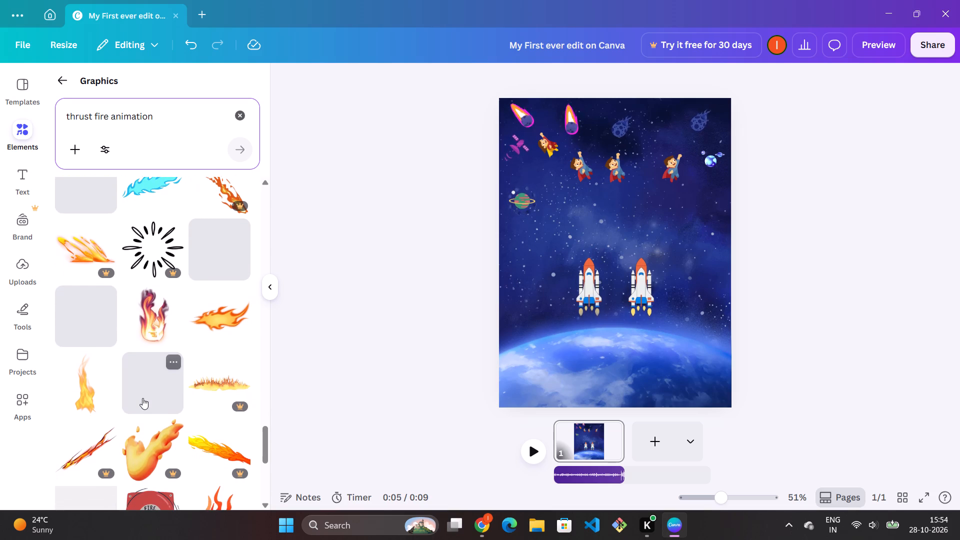
pyautogui.scroll(-1, 142, 398)
pyautogui.click(393, 352)
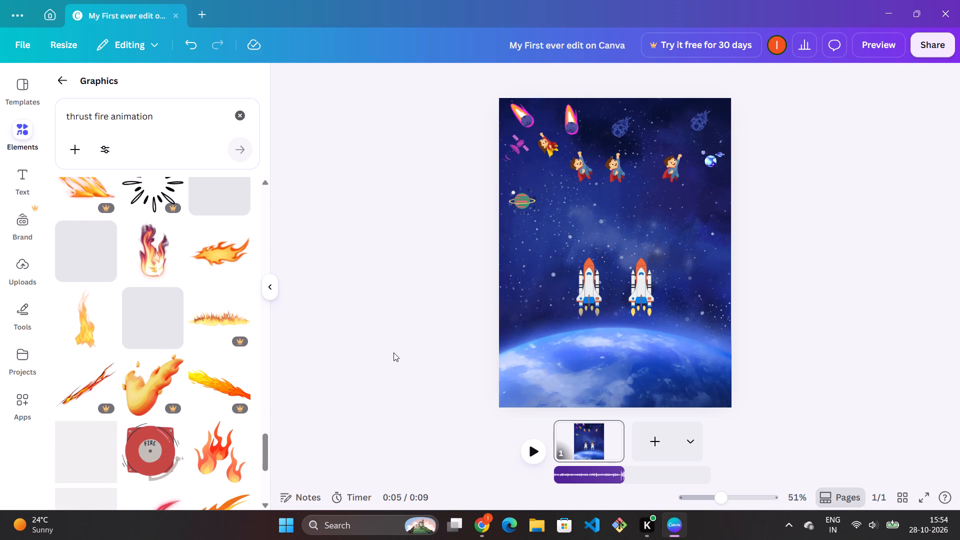
pyautogui.scroll(-3, 171, 424)
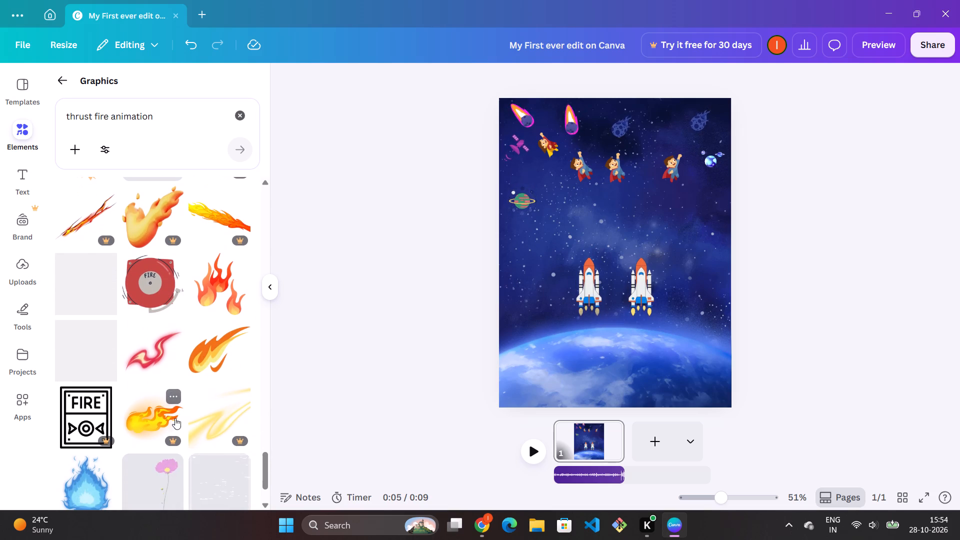
pyautogui.scroll(-3, 195, 392)
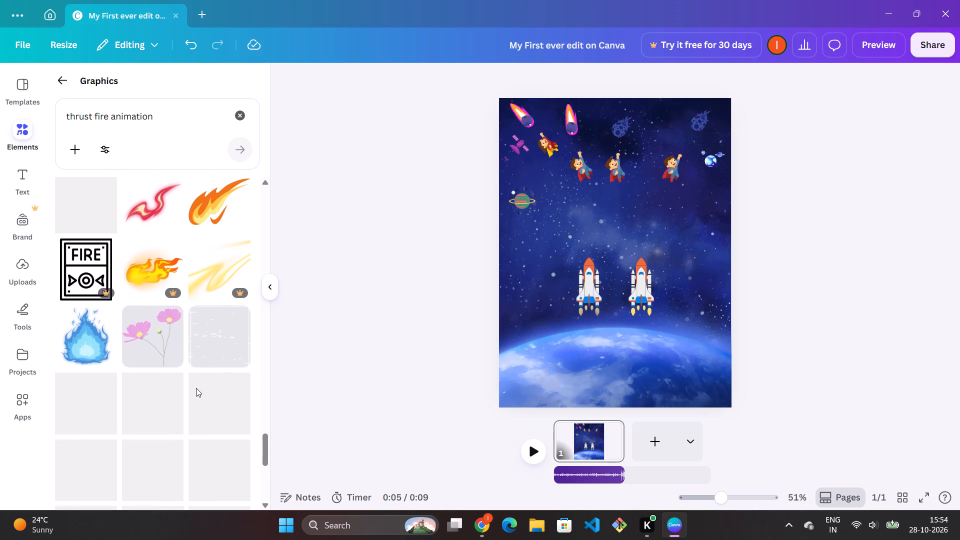
pyautogui.scroll(-3, 196, 388)
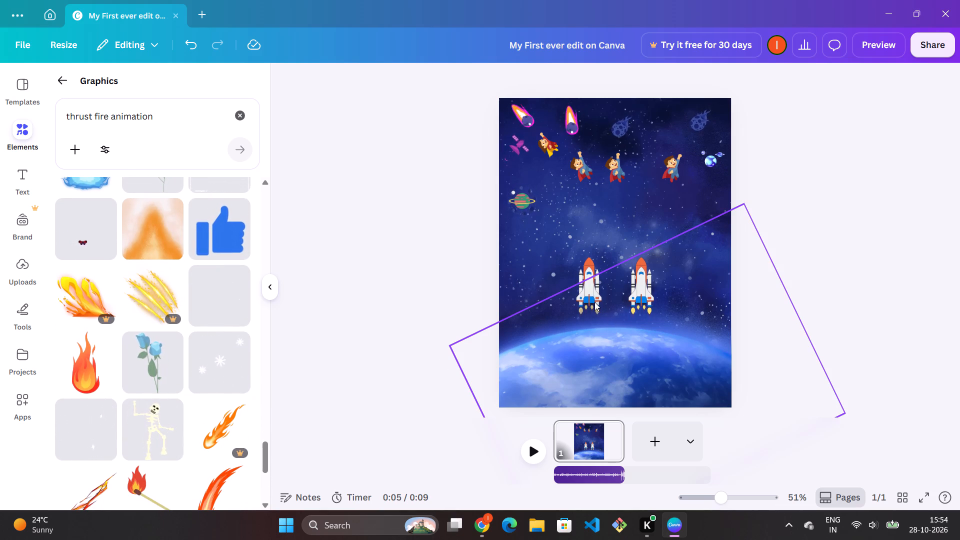
pyautogui.click(594, 302)
pyautogui.click(820, 174)
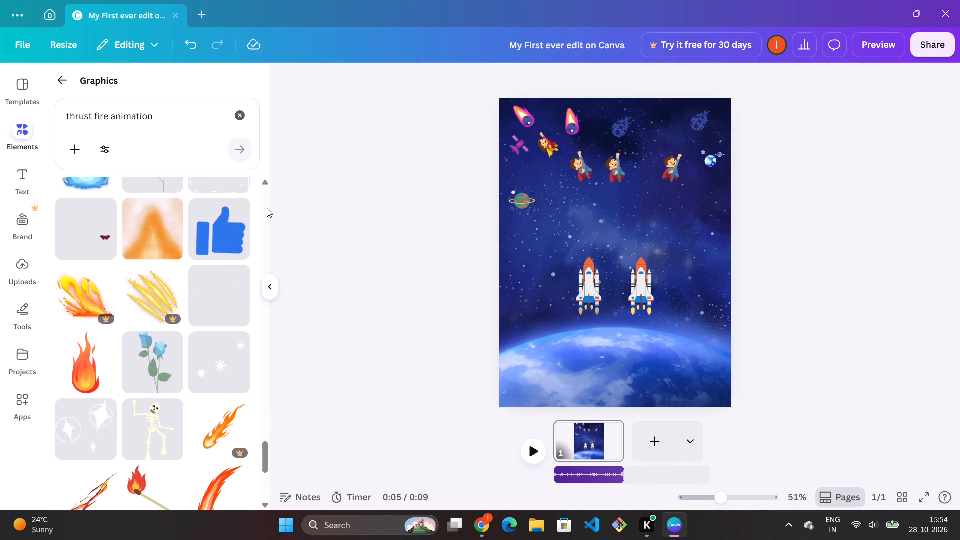
# Save the design "My First ever edit on Canva".
pyautogui.click(24, 46)
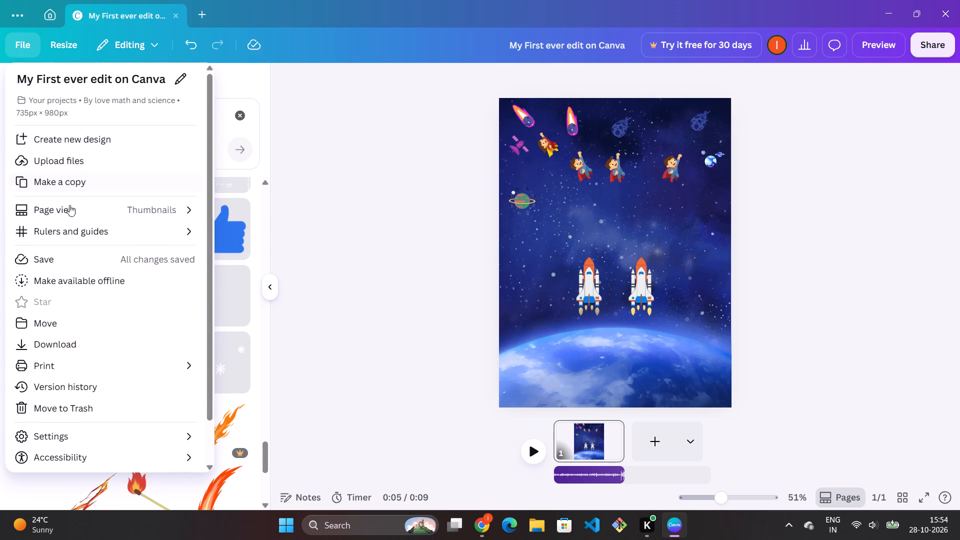
pyautogui.click(65, 253)
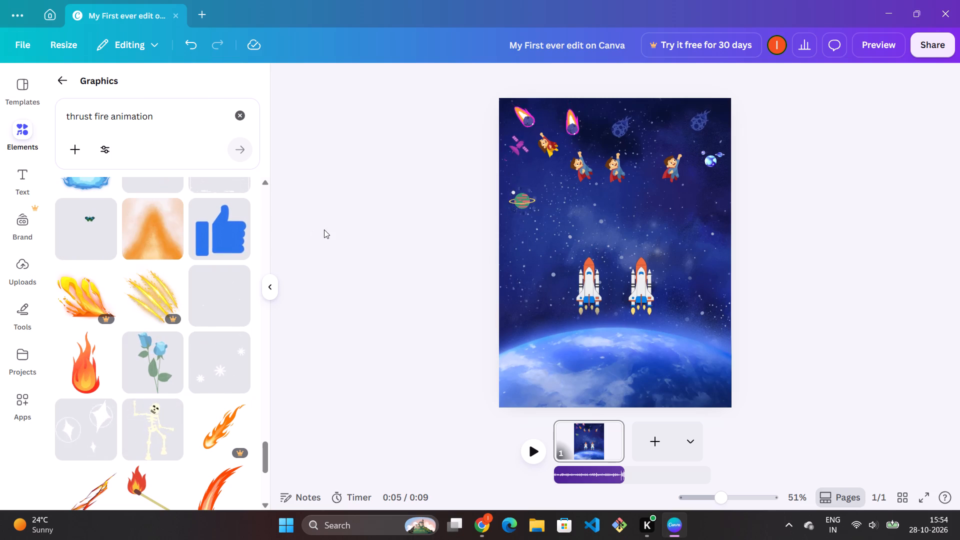
pyautogui.click(382, 234)
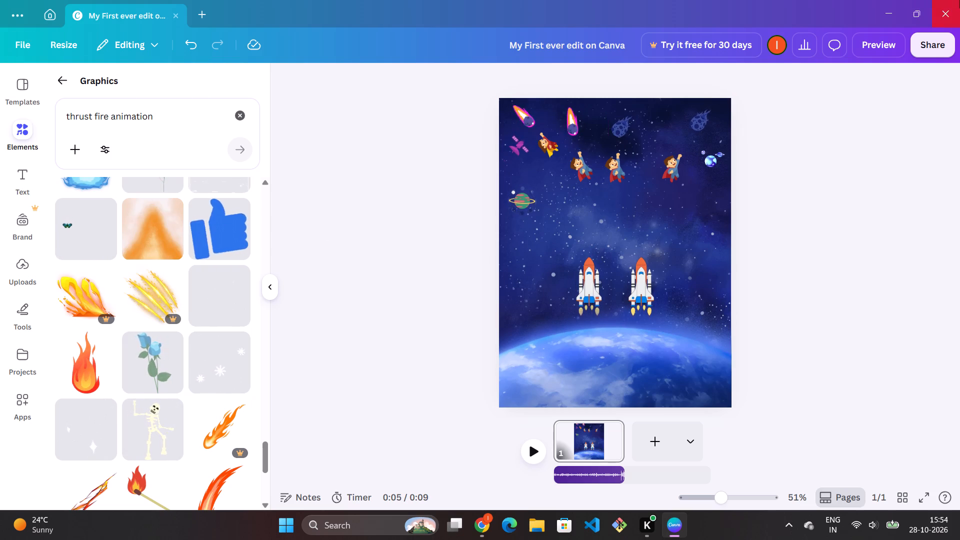